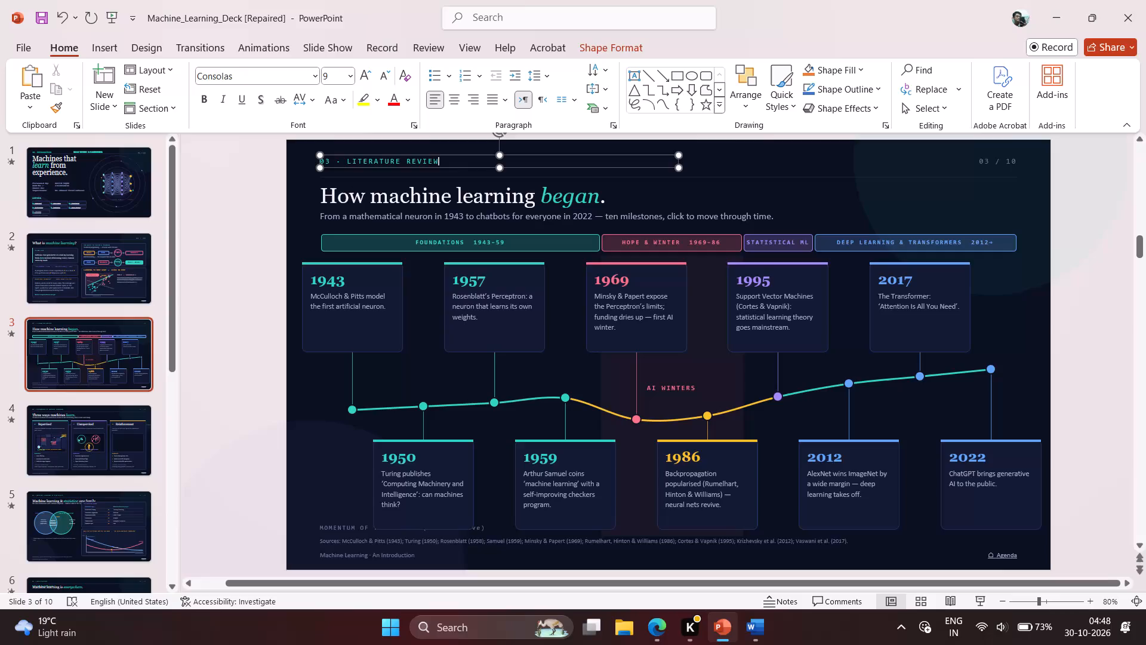
# Make the "03 · LITERATURE REVIEW" label on slide 3 bold at 18 pt, shifting it slightly down and extending its text box upward.
pyautogui.moveTo(538, 167); pyautogui.dragTo(538, 173)
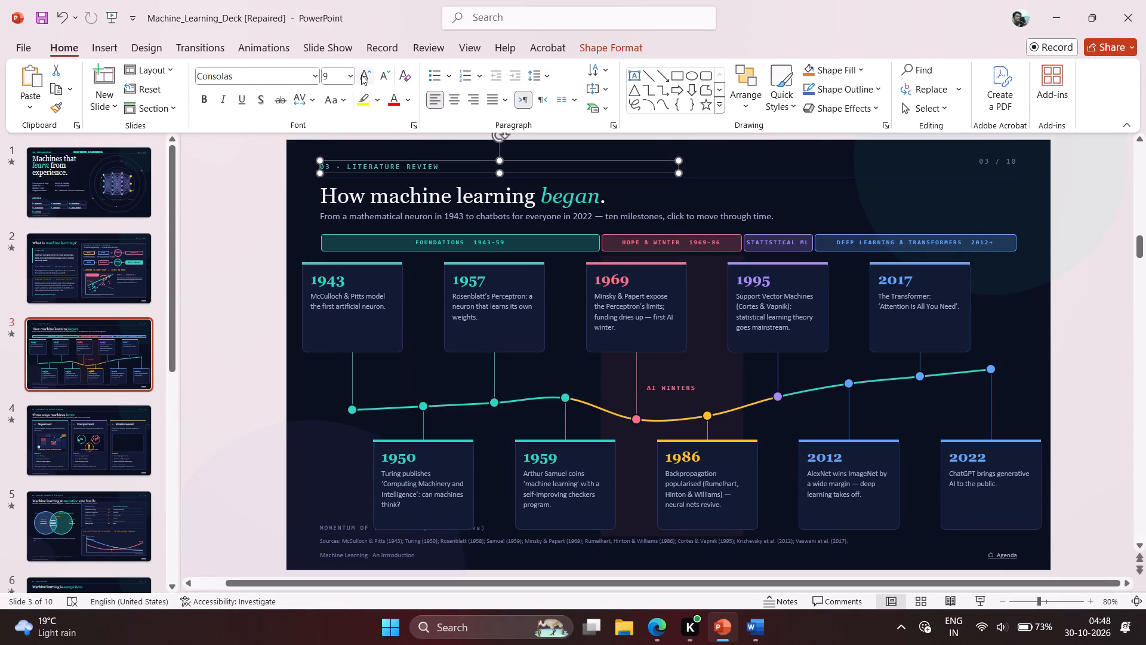
pyautogui.click(361, 75)
pyautogui.tripleClick(361, 75)
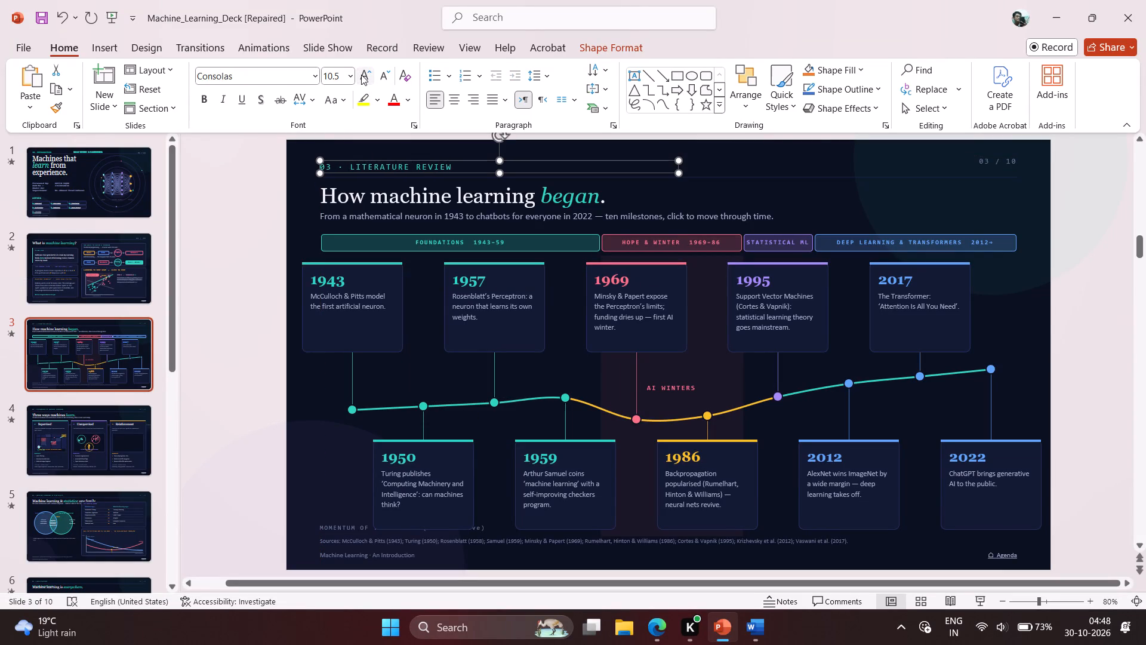
pyautogui.click(361, 75)
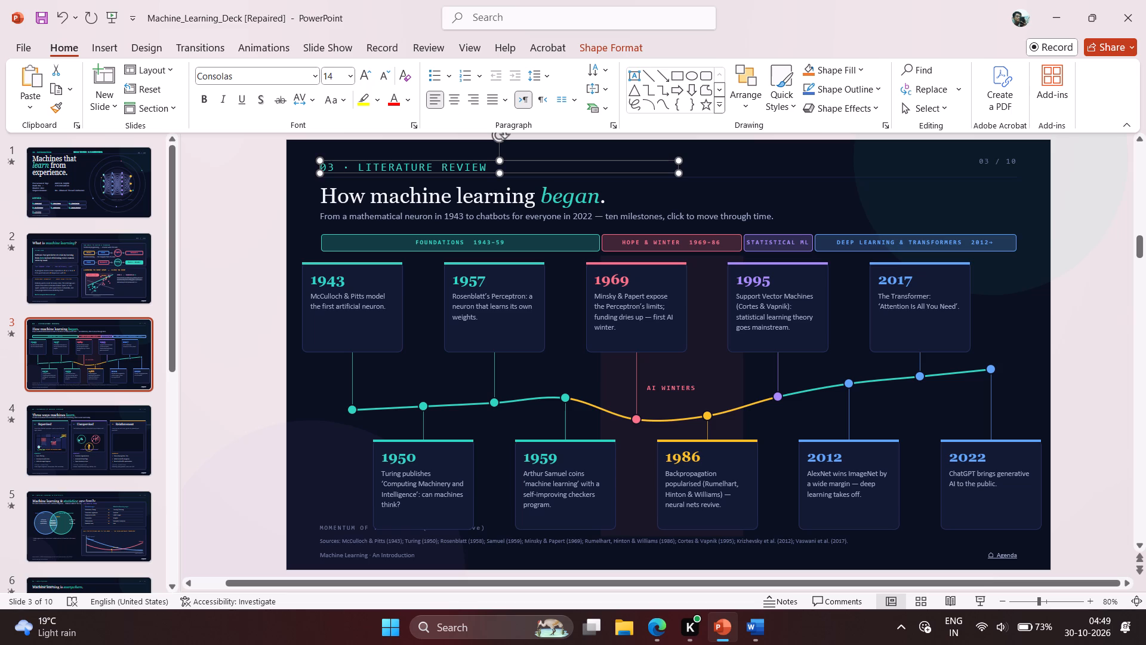
pyautogui.moveTo(500, 160); pyautogui.dragTo(498, 152)
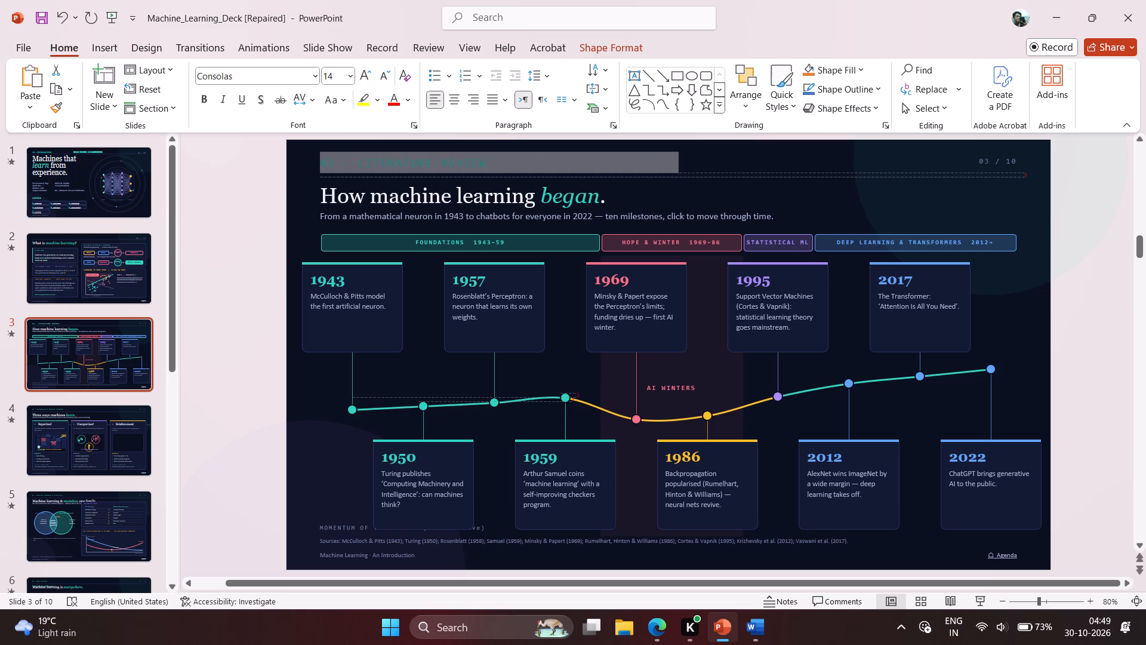
pyautogui.moveTo(498, 152); pyautogui.dragTo(498, 152)
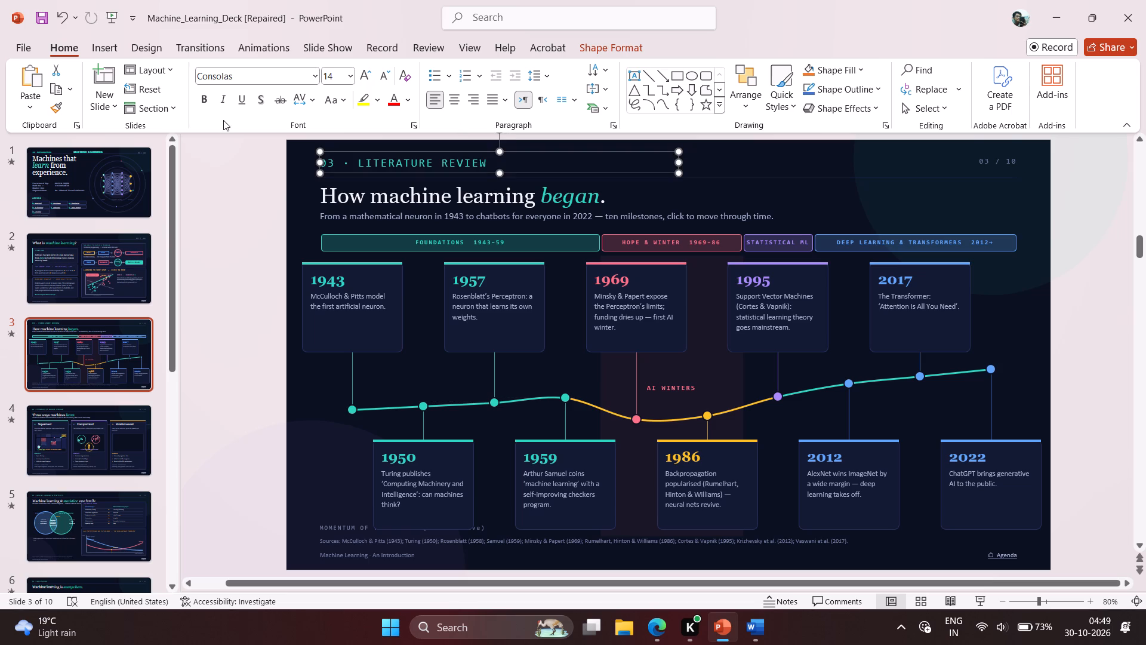
pyautogui.click(210, 101)
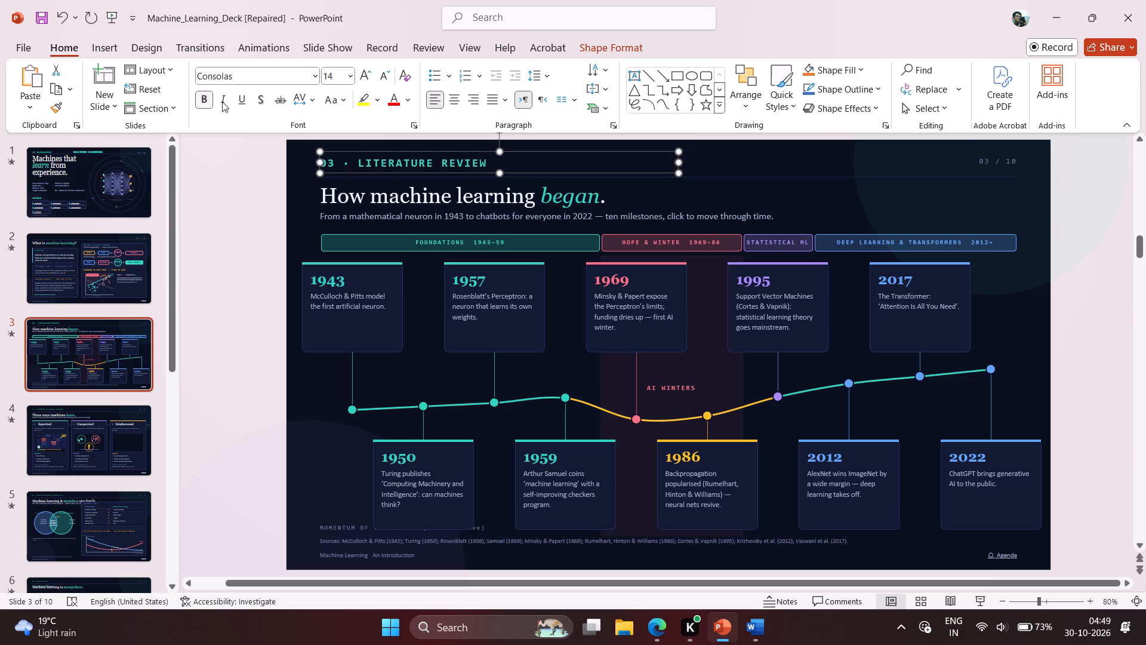
pyautogui.click(371, 78)
pyautogui.click(371, 78)
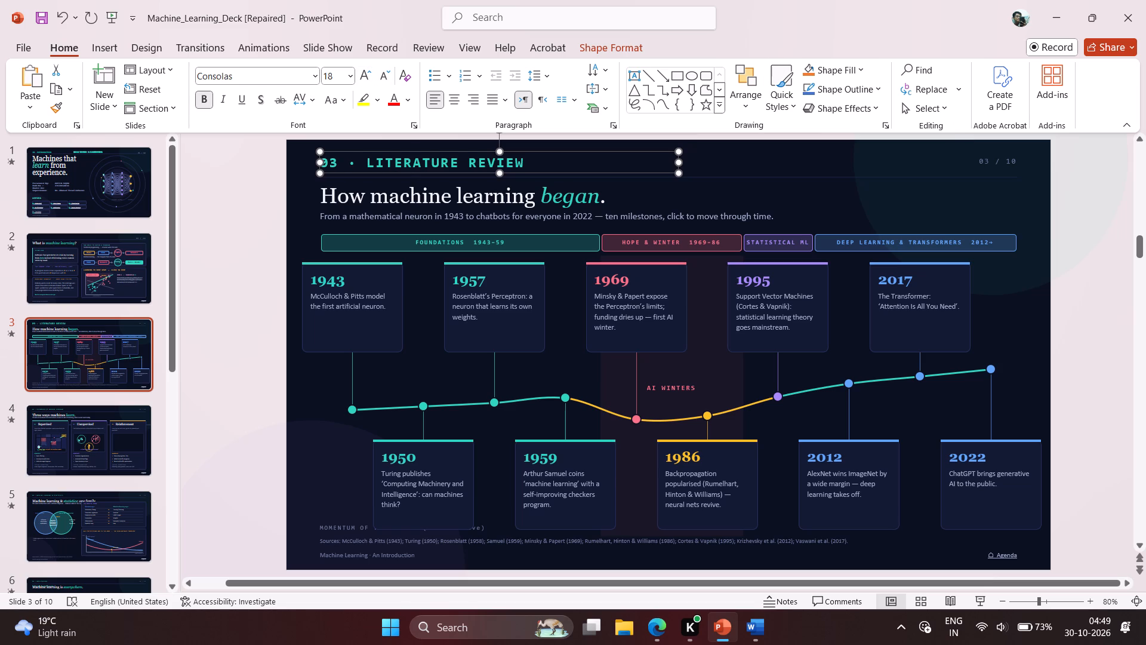
# Move the "03 / 10" page number on slide 3 slightly down and make it bold at 16 pt.
pyautogui.click(1028, 165)
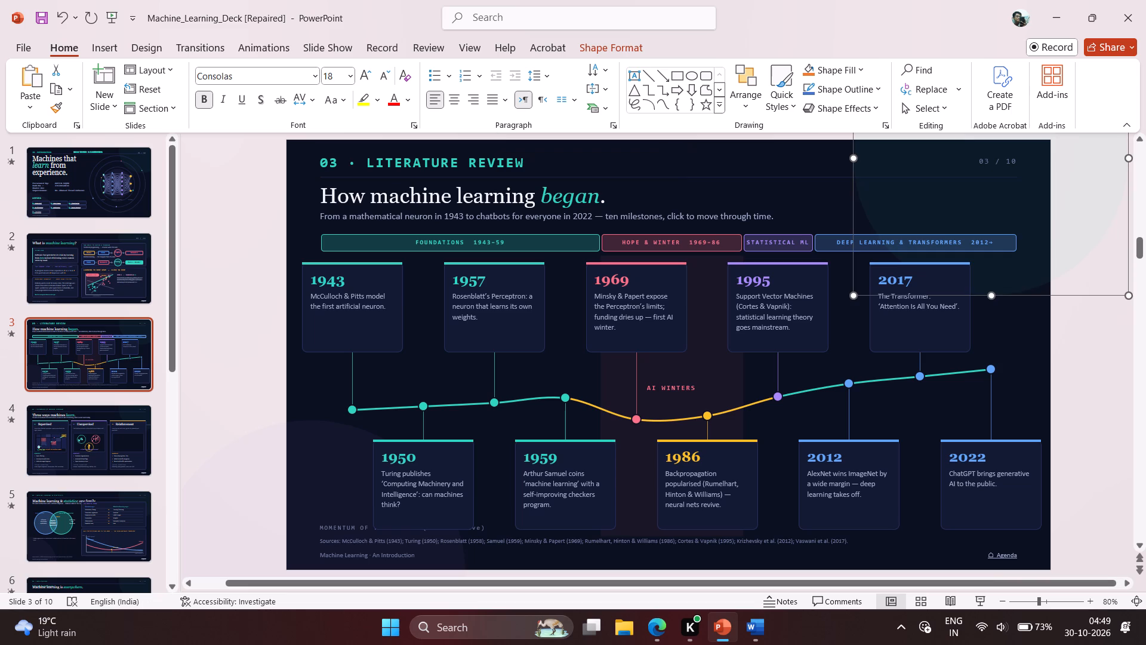
pyautogui.click(1016, 165)
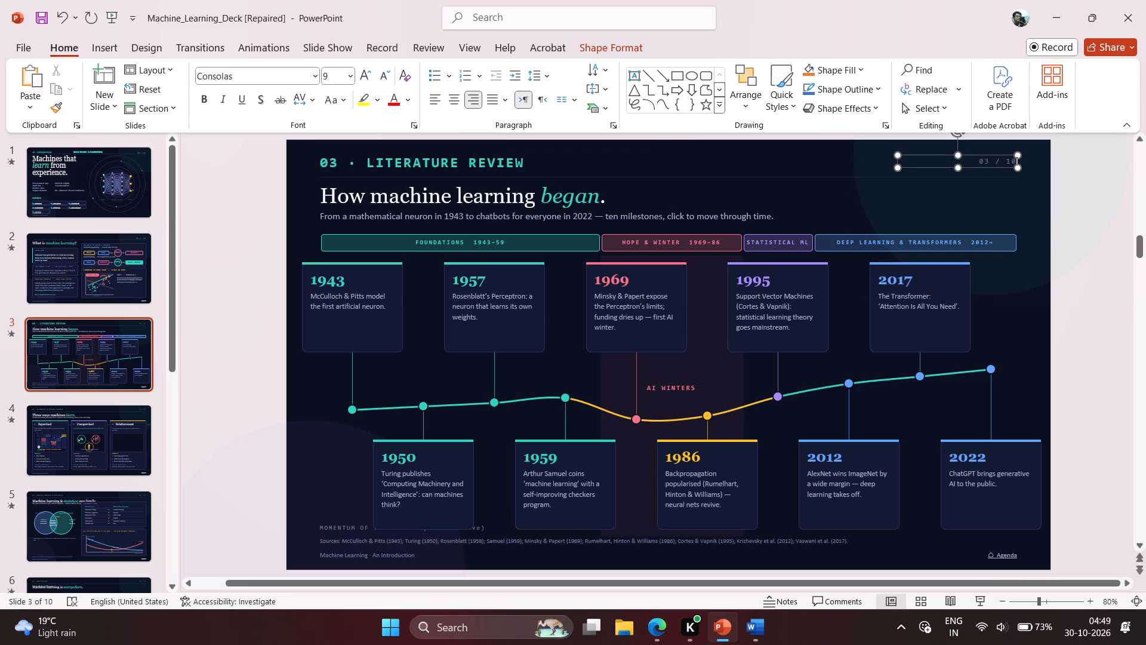
pyautogui.click(1007, 169)
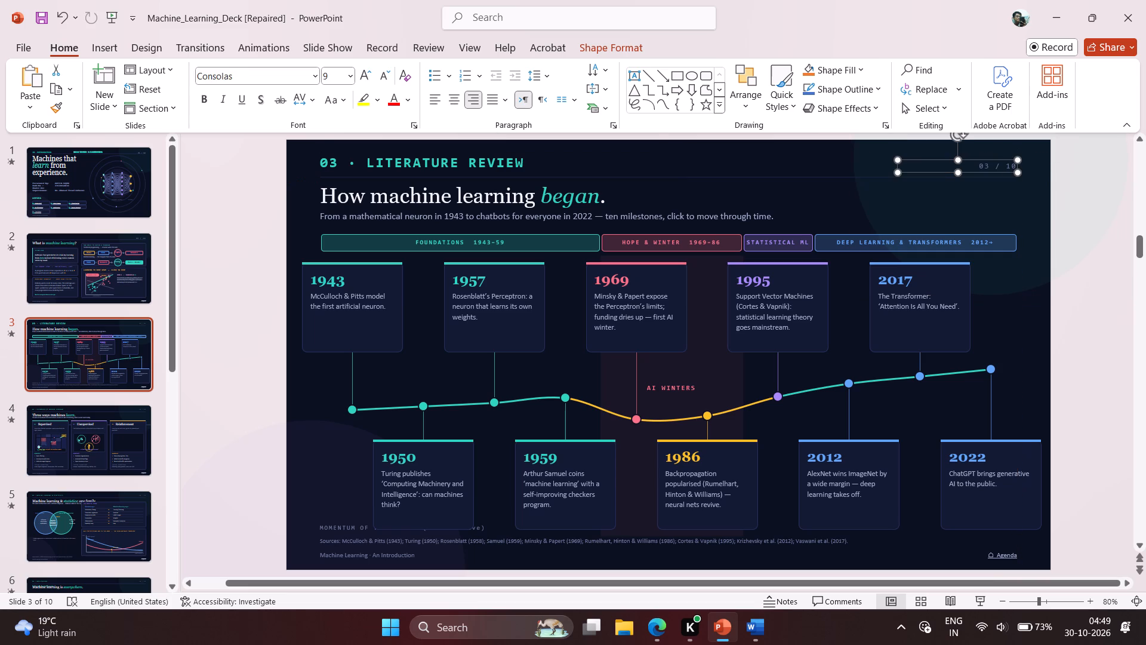
pyautogui.doubleClick(370, 73)
pyautogui.tripleClick(370, 73)
pyautogui.click(197, 98)
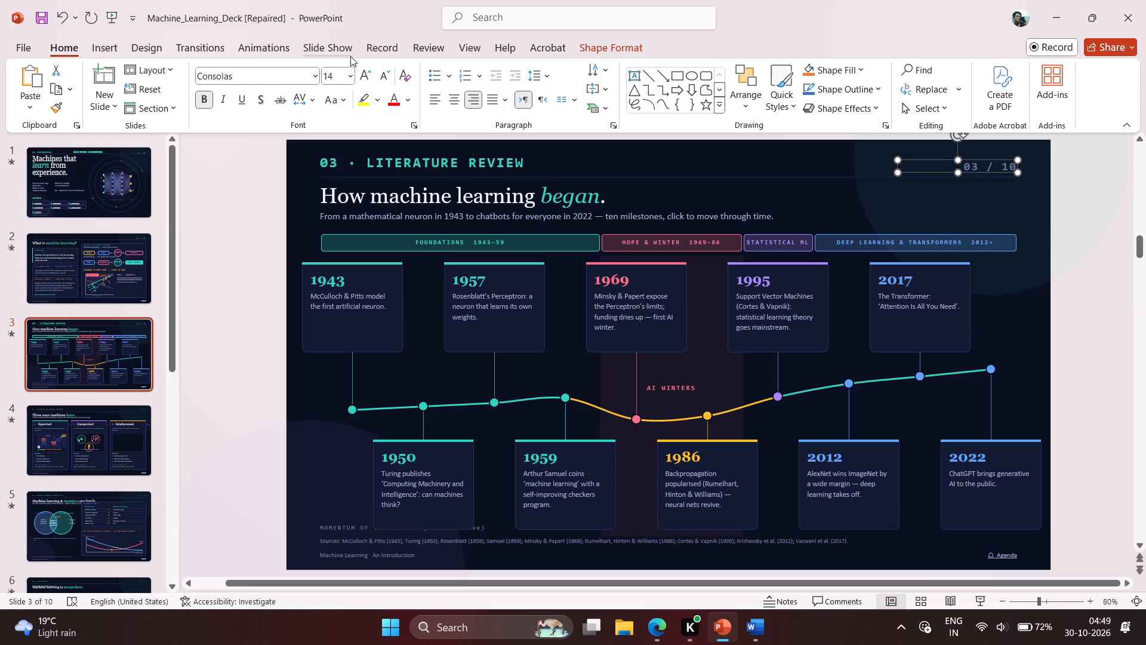
pyautogui.click(361, 69)
pyautogui.click(212, 250)
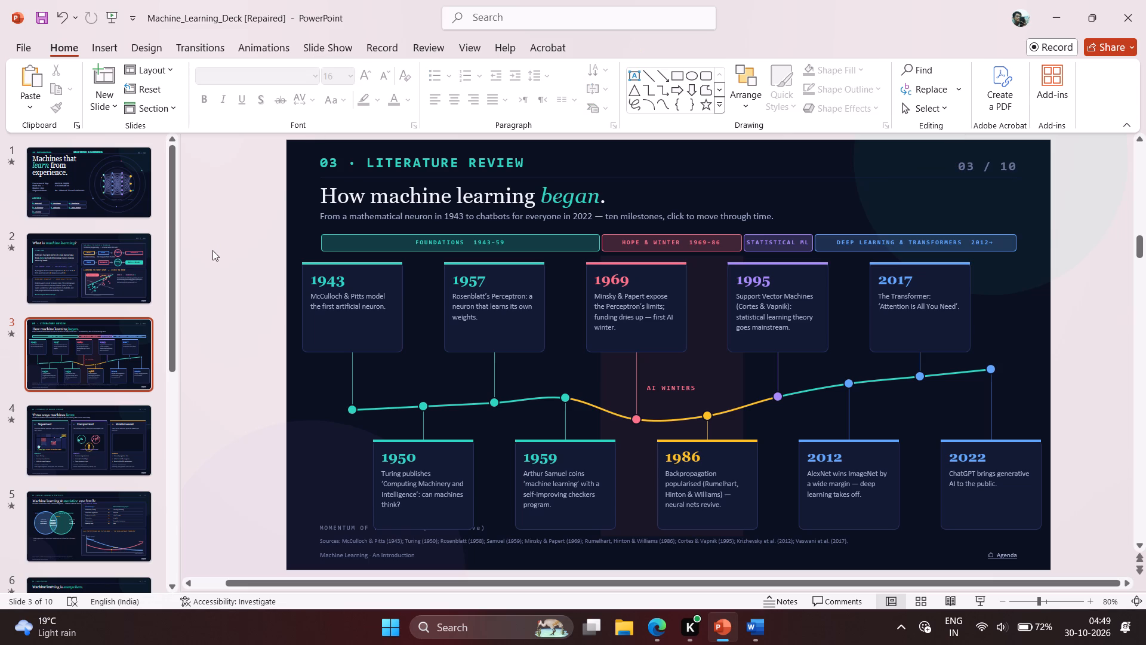
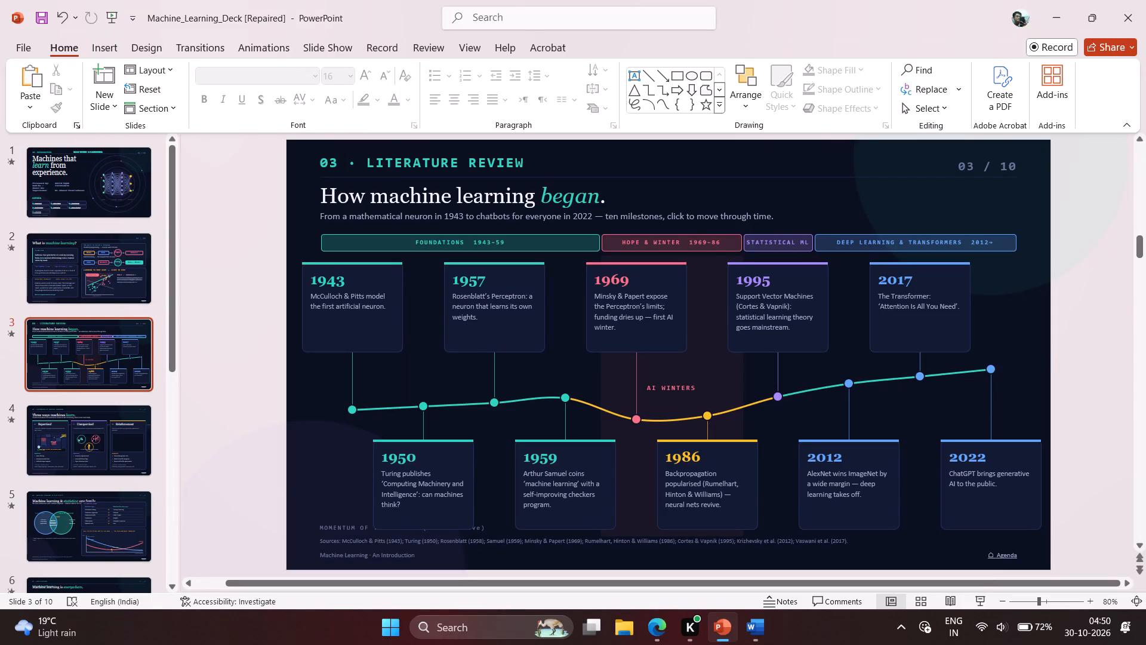
# Set the "How machine learning began." title on slide 3 to 28 pt.
pyautogui.click(485, 200)
pyautogui.click(549, 182)
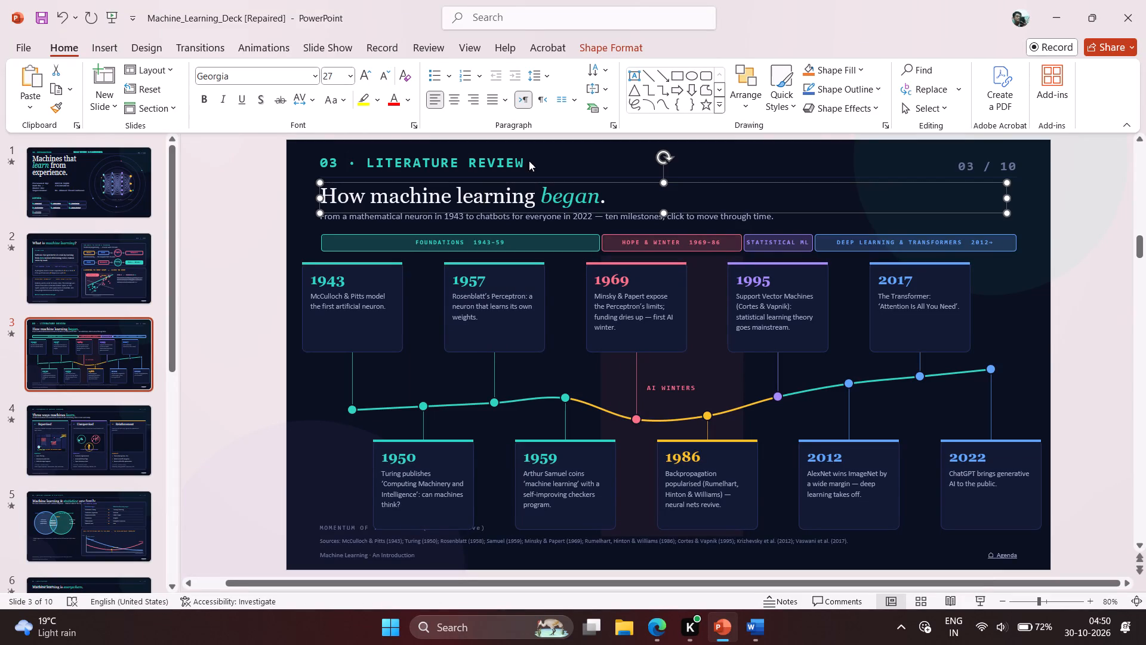
pyautogui.click(365, 80)
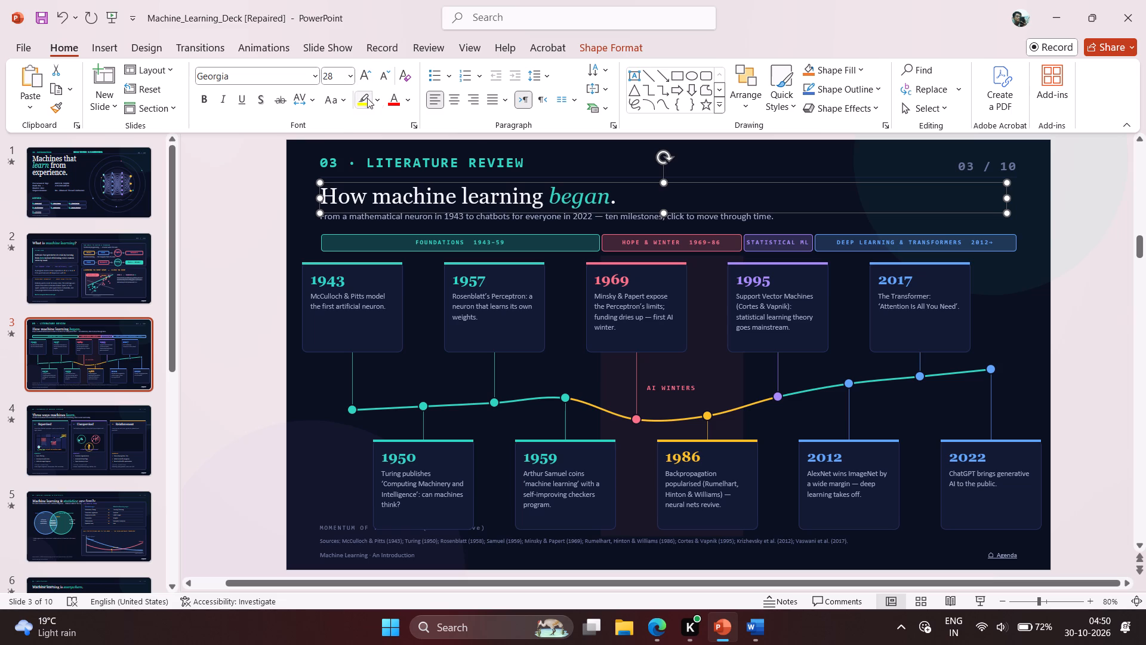
# Delete the subtitle text box beneath the slide title that begins "From a mathematical neuron in 1943".
pyautogui.click(446, 208)
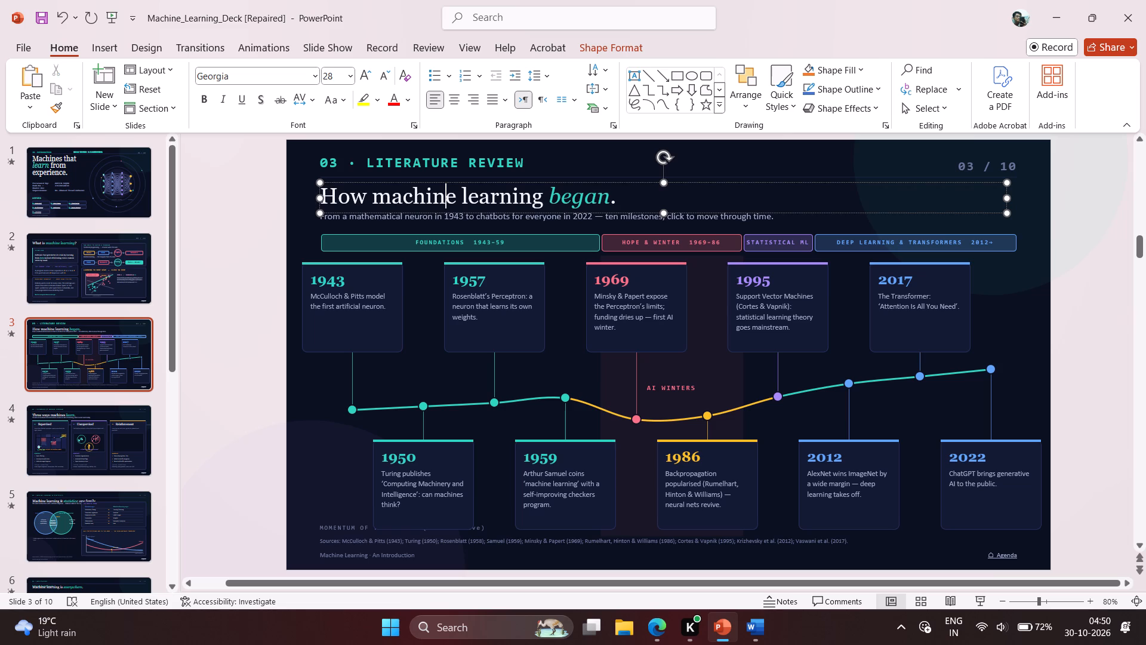
pyautogui.click(450, 223)
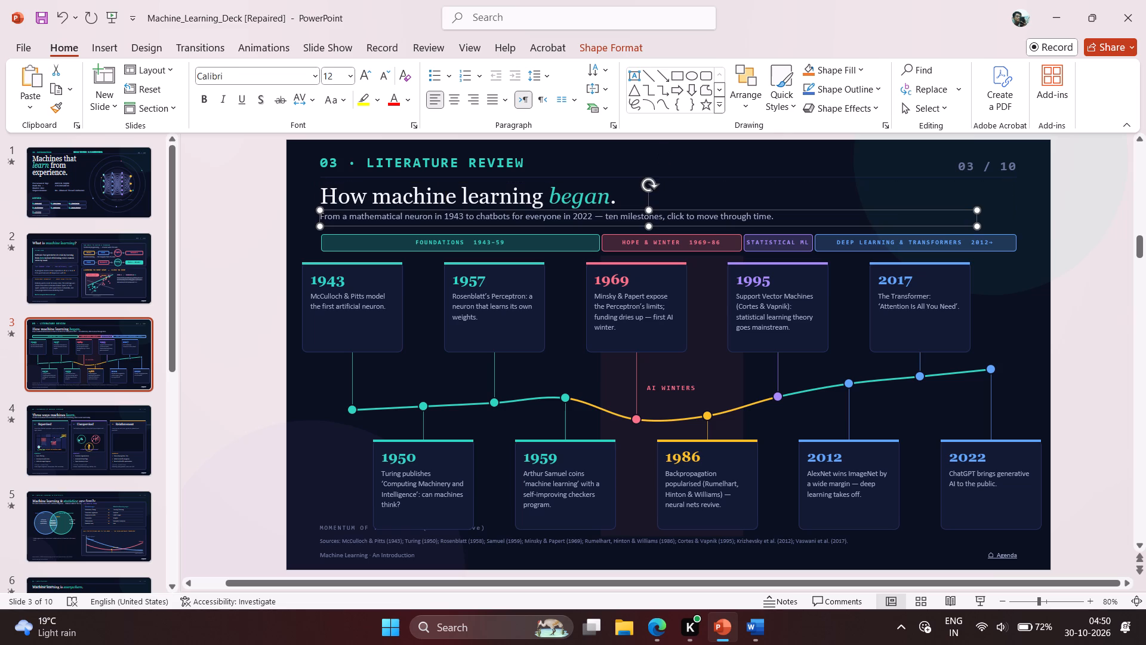
pyautogui.press('Delete')
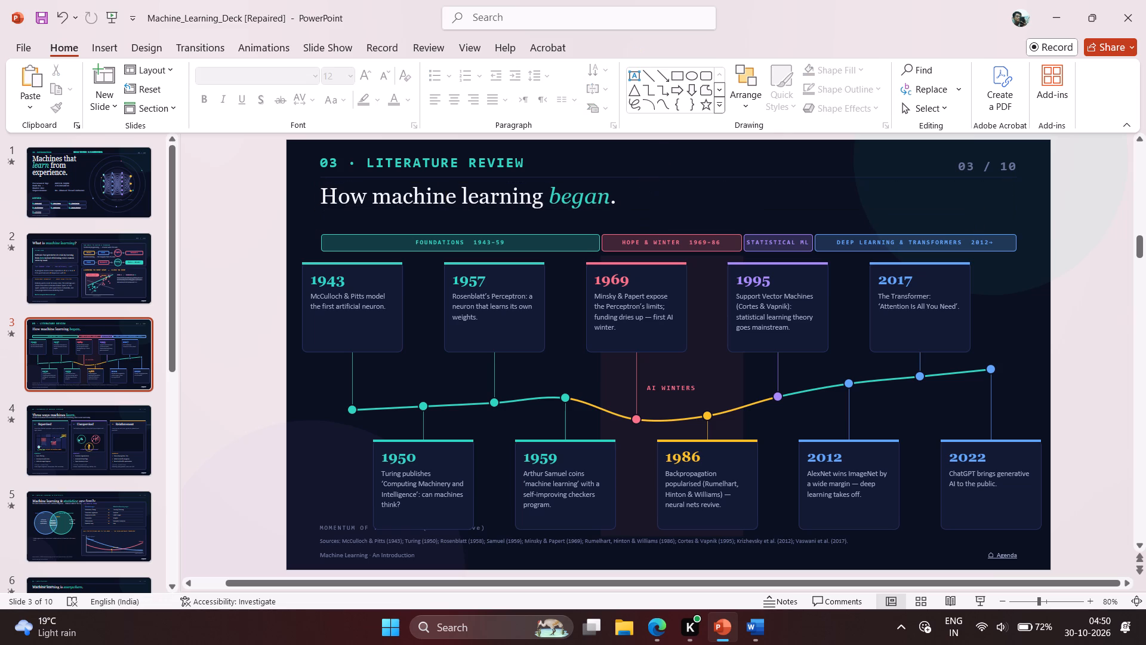
# Shift the "How machine learning began." title slightly down into the freed space and enlarge it to 32 pt.
pyautogui.click(457, 210)
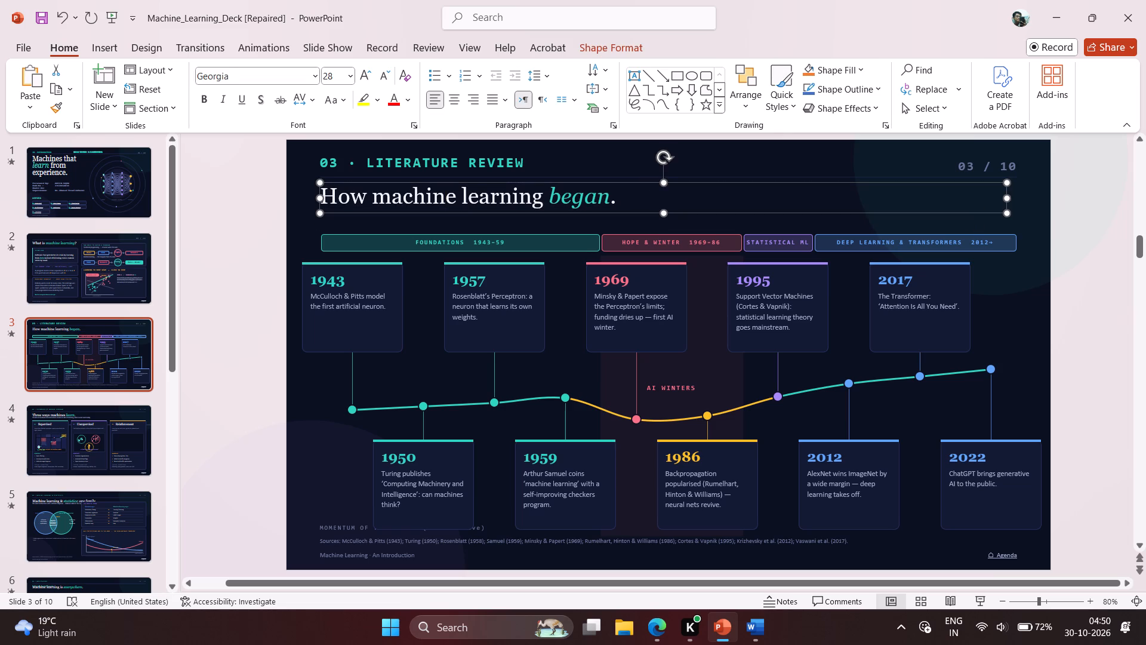
pyautogui.moveTo(458, 216); pyautogui.dragTo(458, 225)
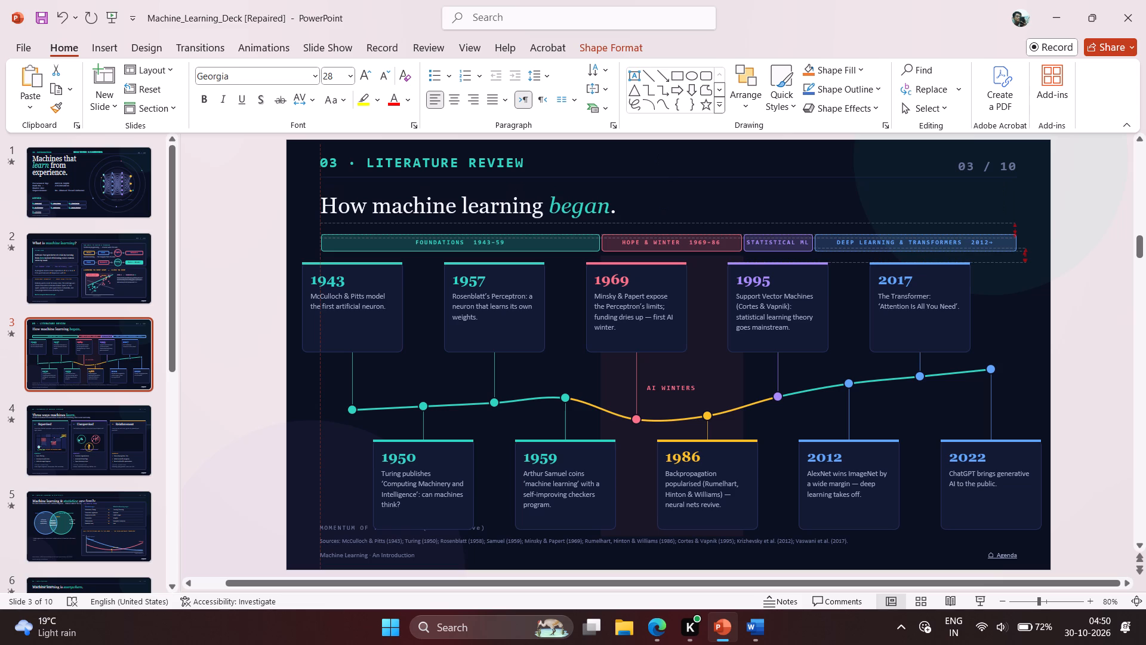
pyautogui.moveTo(458, 225); pyautogui.dragTo(458, 225)
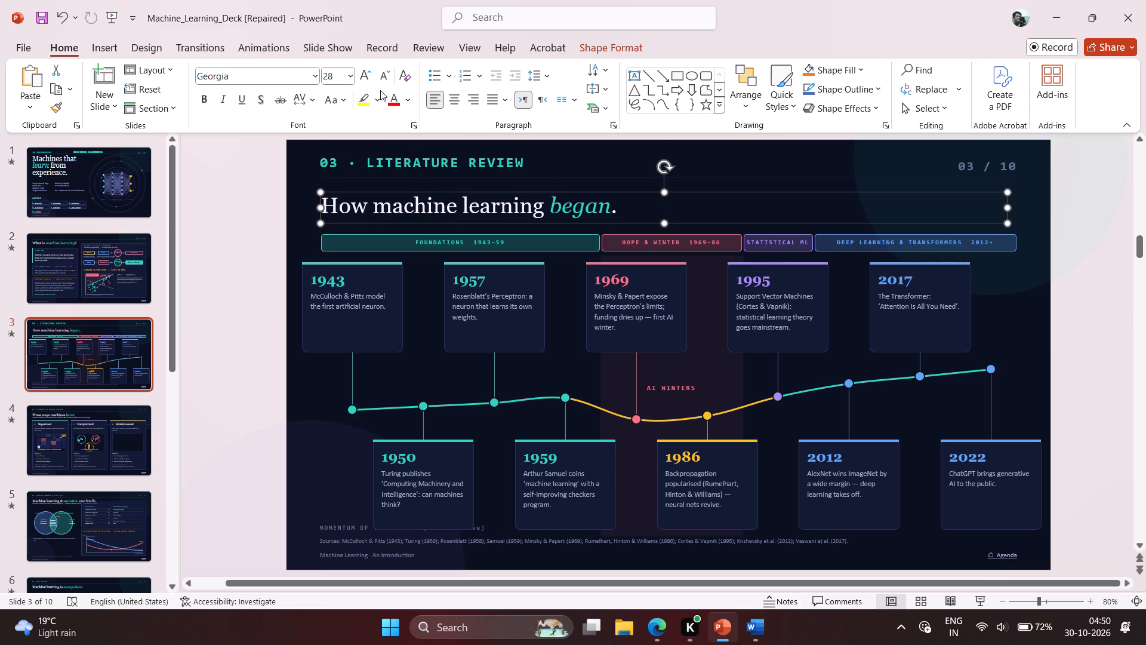
pyautogui.click(368, 79)
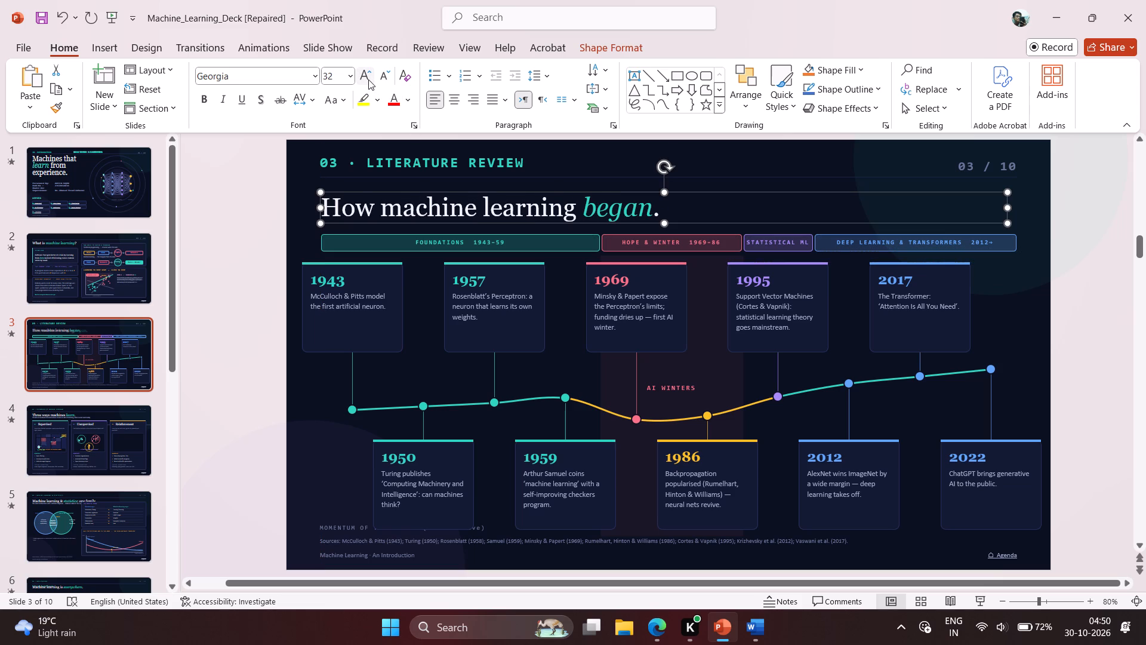
pyautogui.click(270, 162)
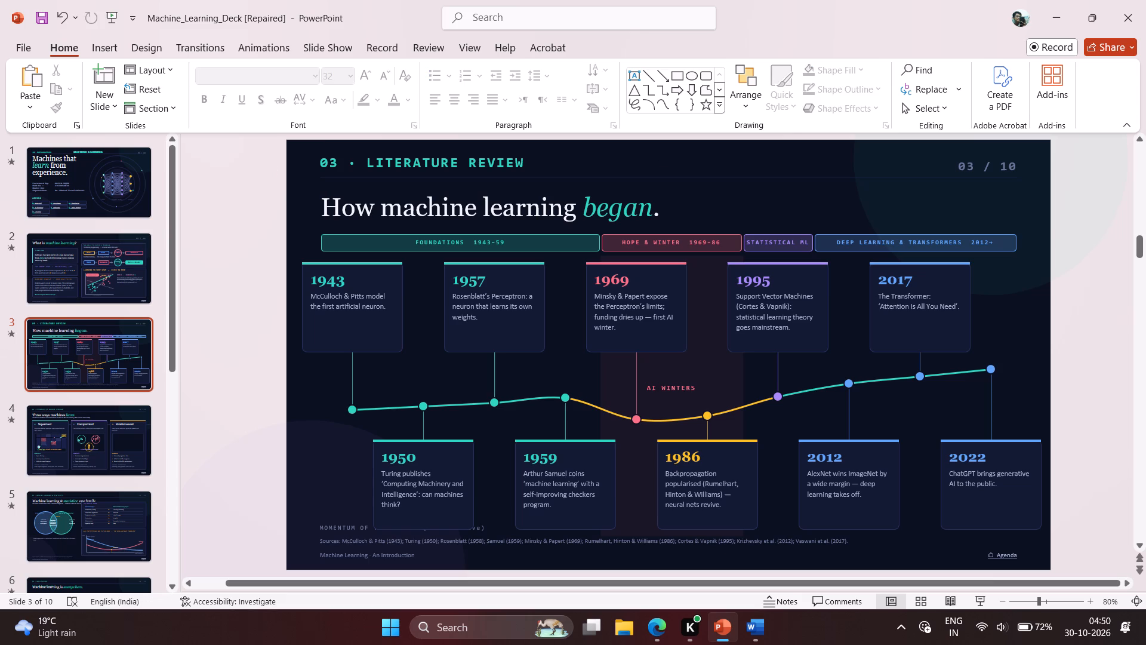
# Enlarge the "FOUNDATIONS 1943–59" label in the era bar above the timeline to 14 pt.
pyautogui.click(427, 242)
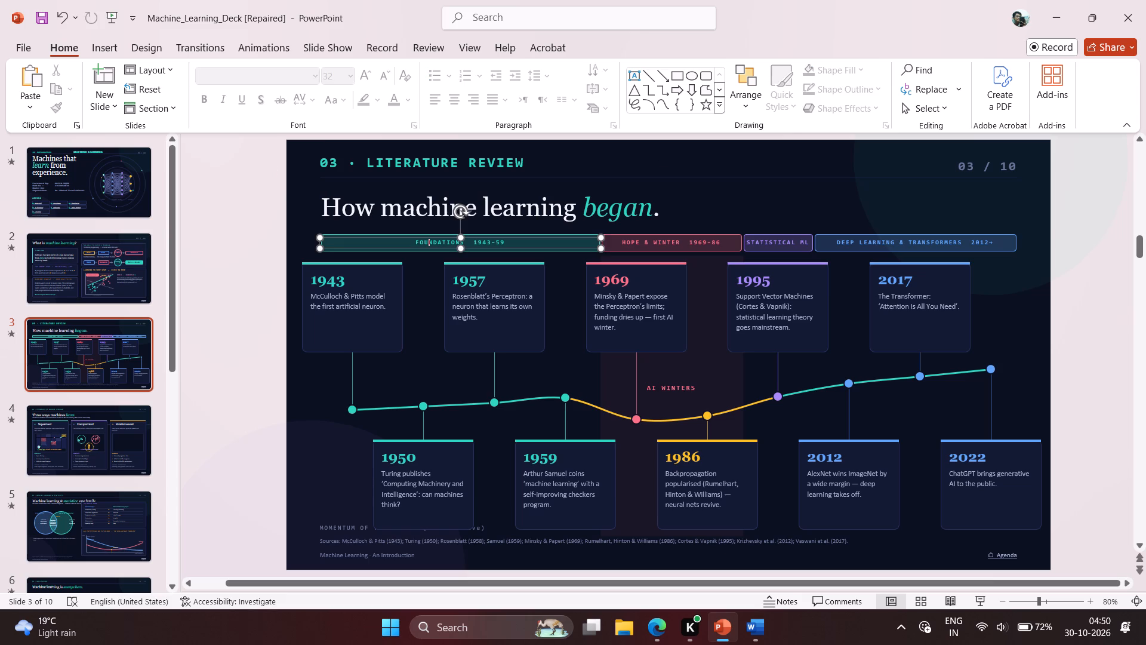
pyautogui.click(424, 247)
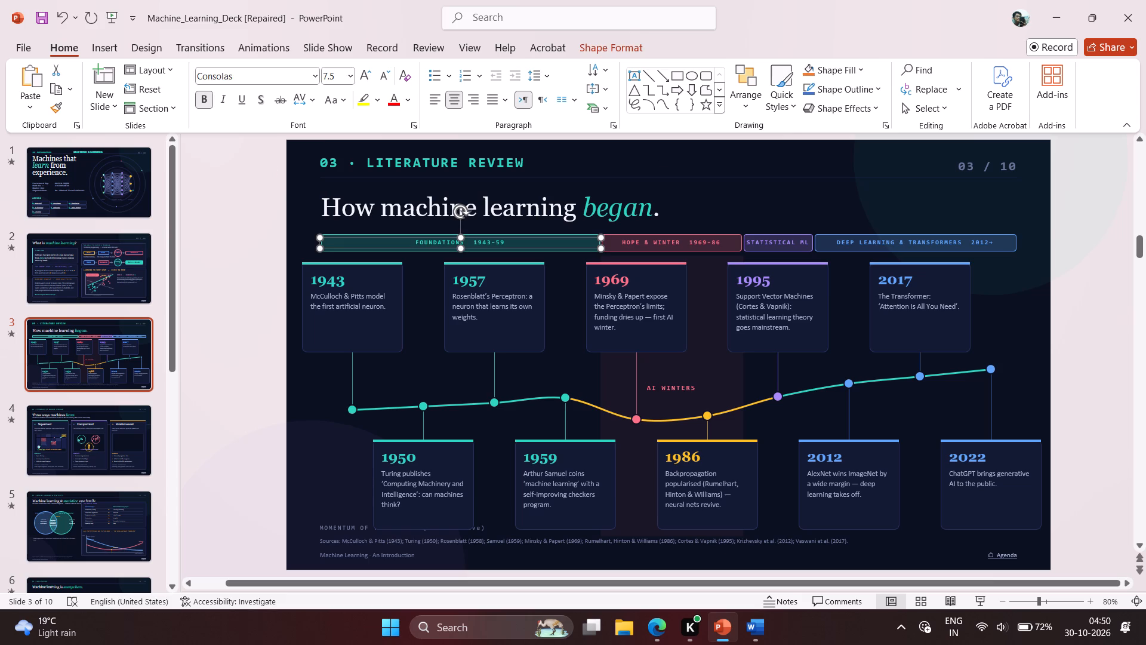
pyautogui.click(365, 76)
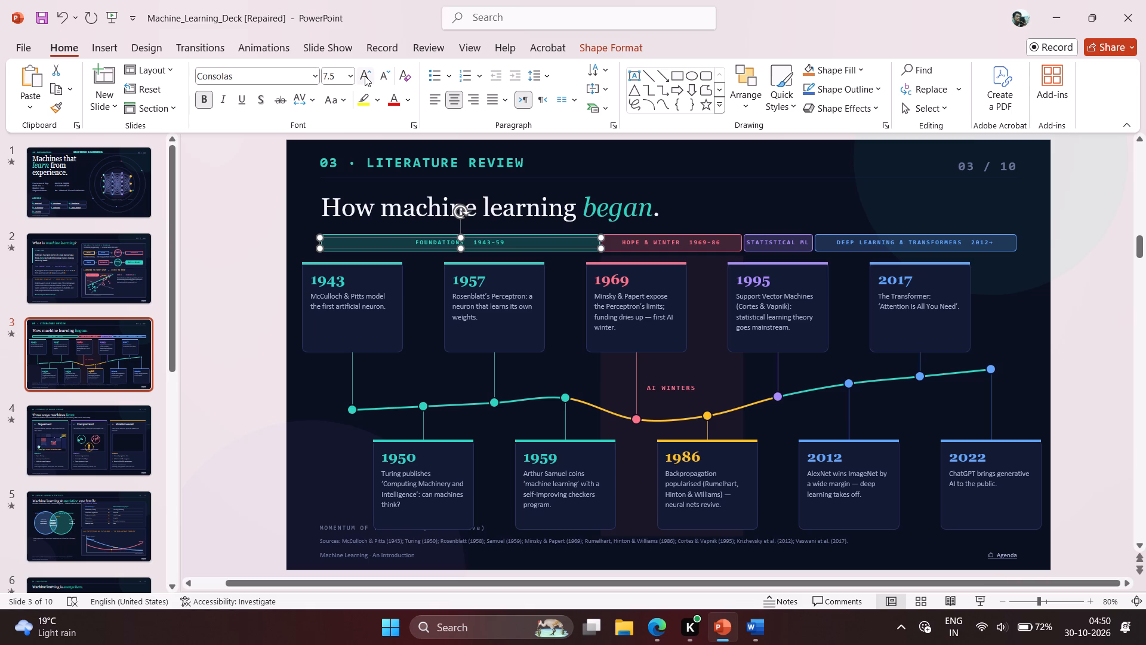
pyautogui.click(365, 76)
pyautogui.click(365, 76)
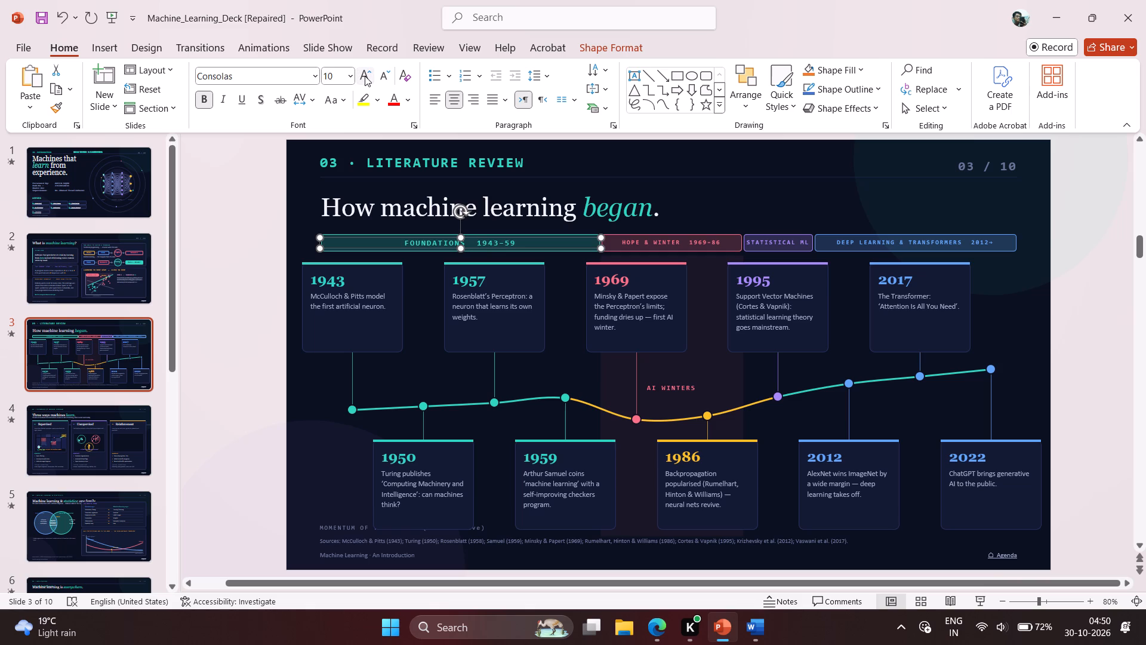
pyautogui.click(365, 76)
pyautogui.click(365, 76)
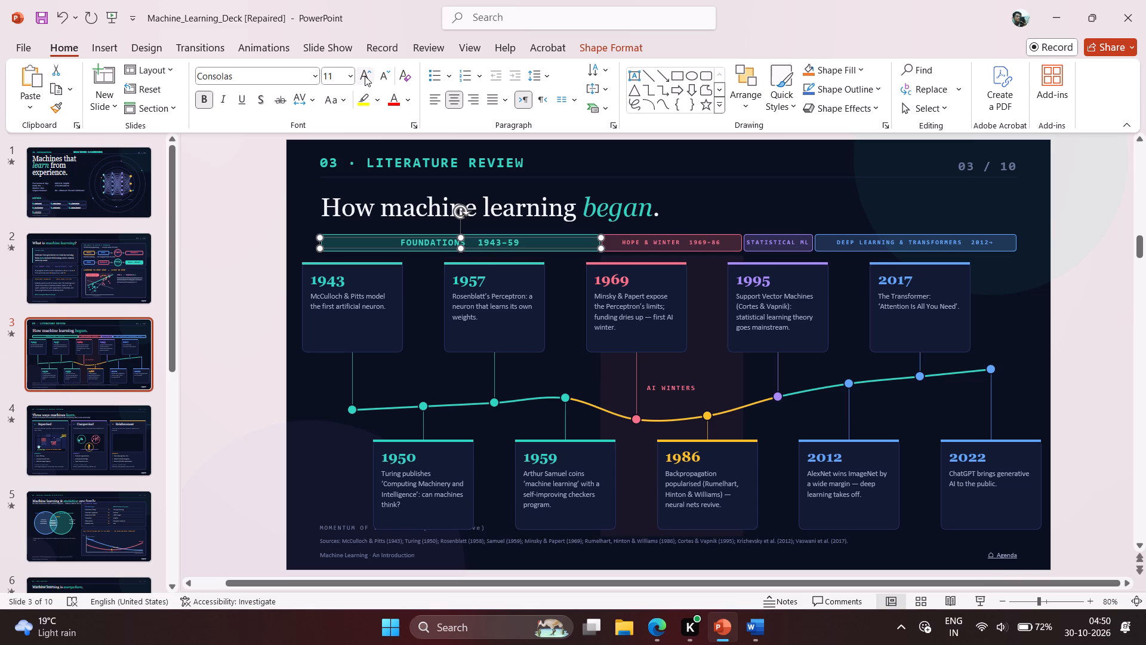
pyautogui.click(365, 76)
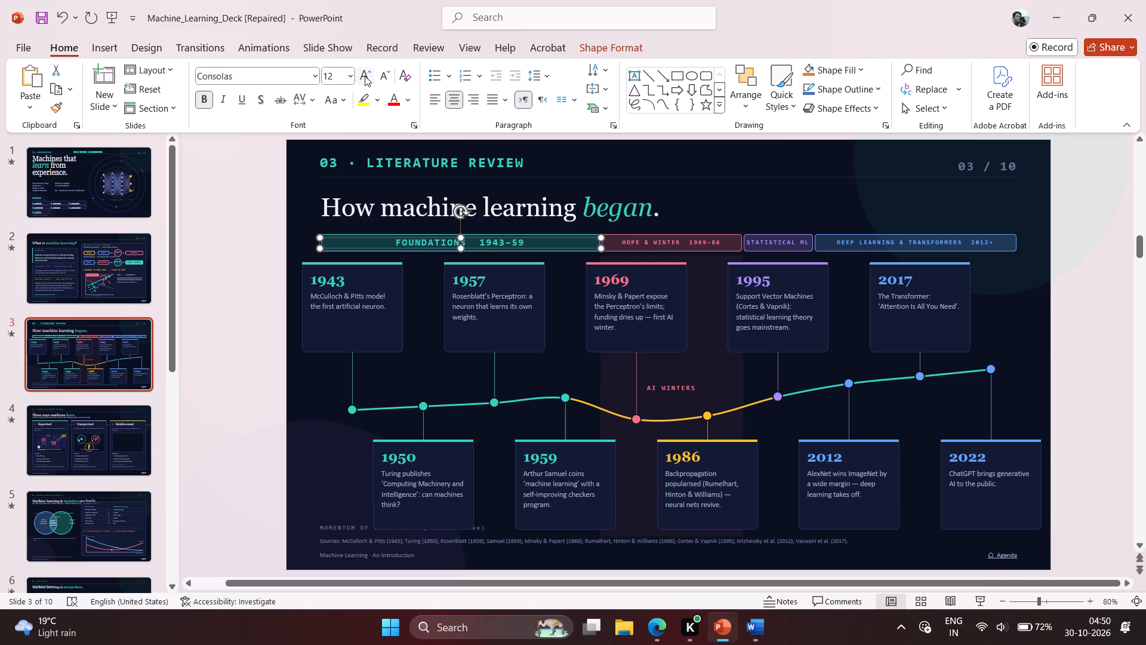
pyautogui.click(365, 76)
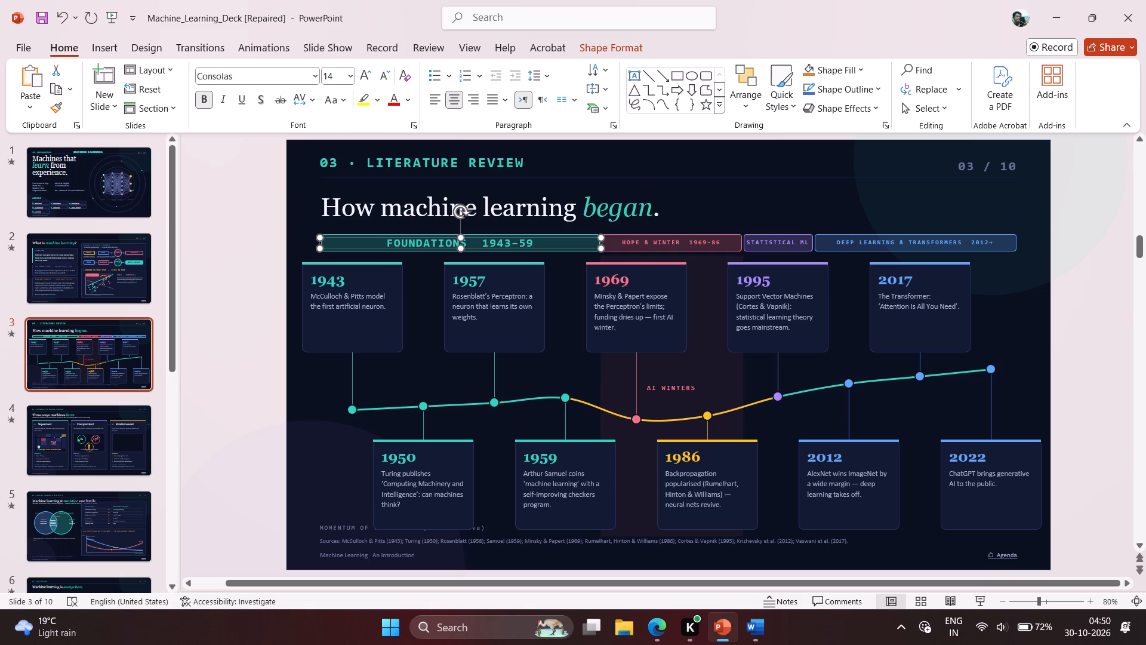
pyautogui.click(266, 183)
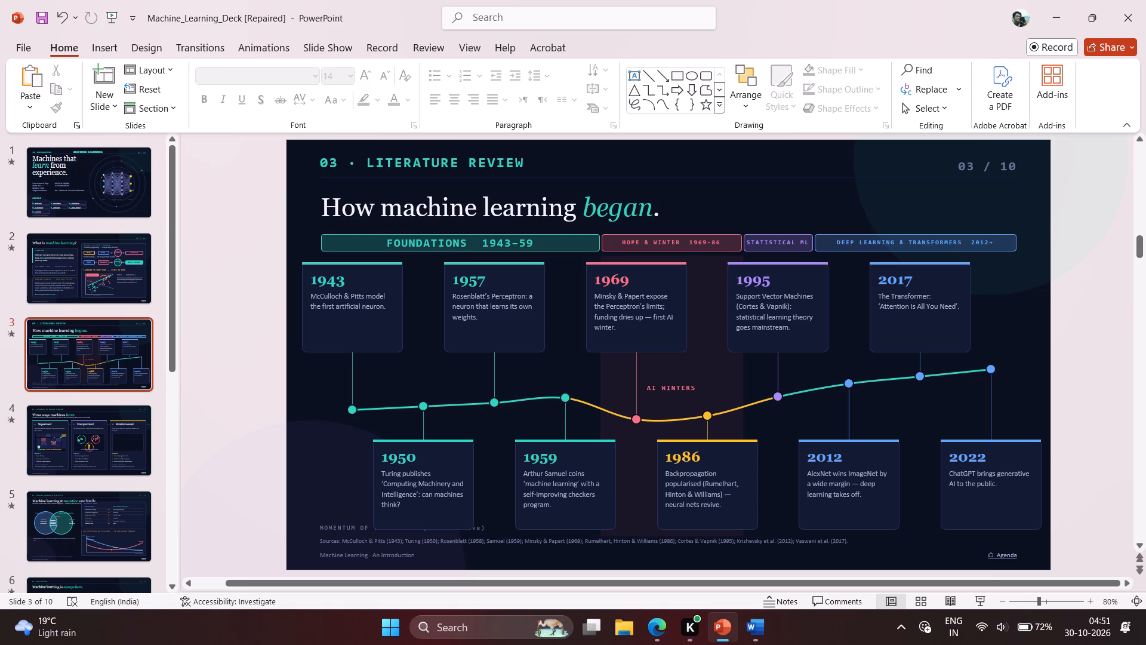
# Set the "DEEP LEARNING & TRANSFORMERS" label in the era bar to 11 pt.
pyautogui.click(963, 236)
pyautogui.click(955, 241)
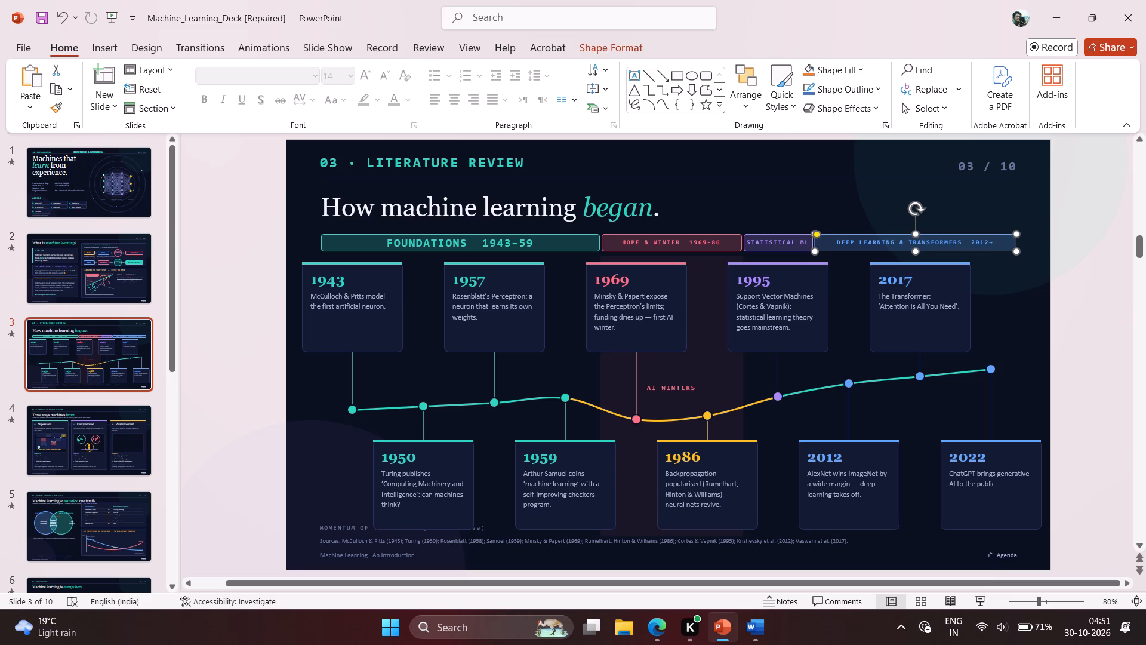
pyautogui.click(955, 246)
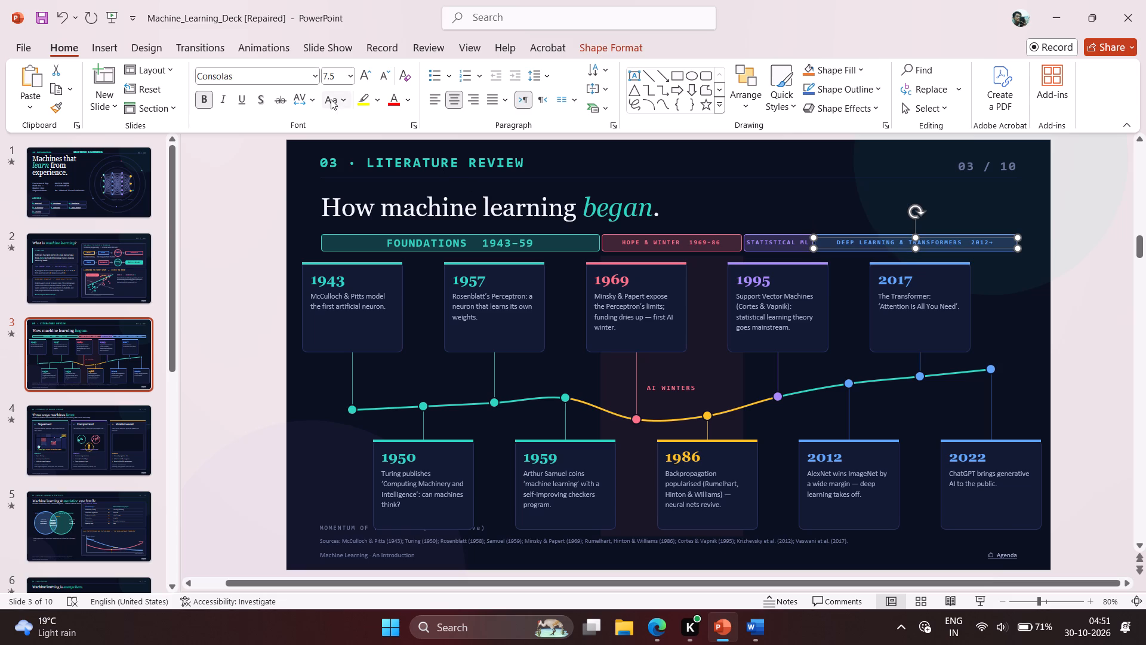
pyautogui.click(350, 76)
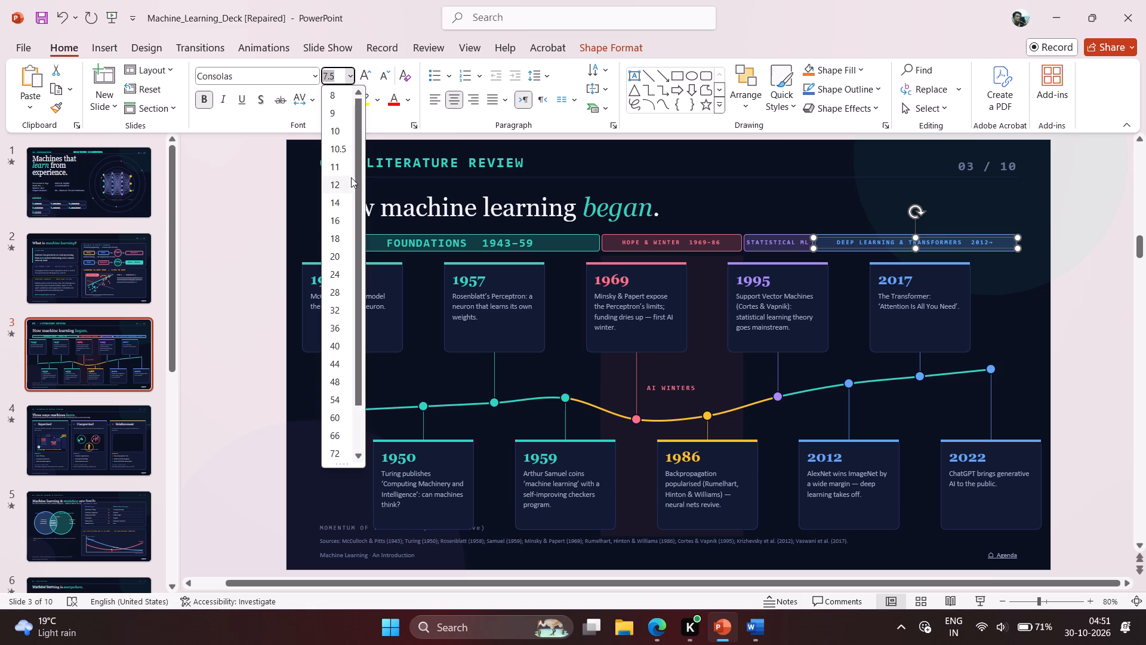
pyautogui.click(338, 208)
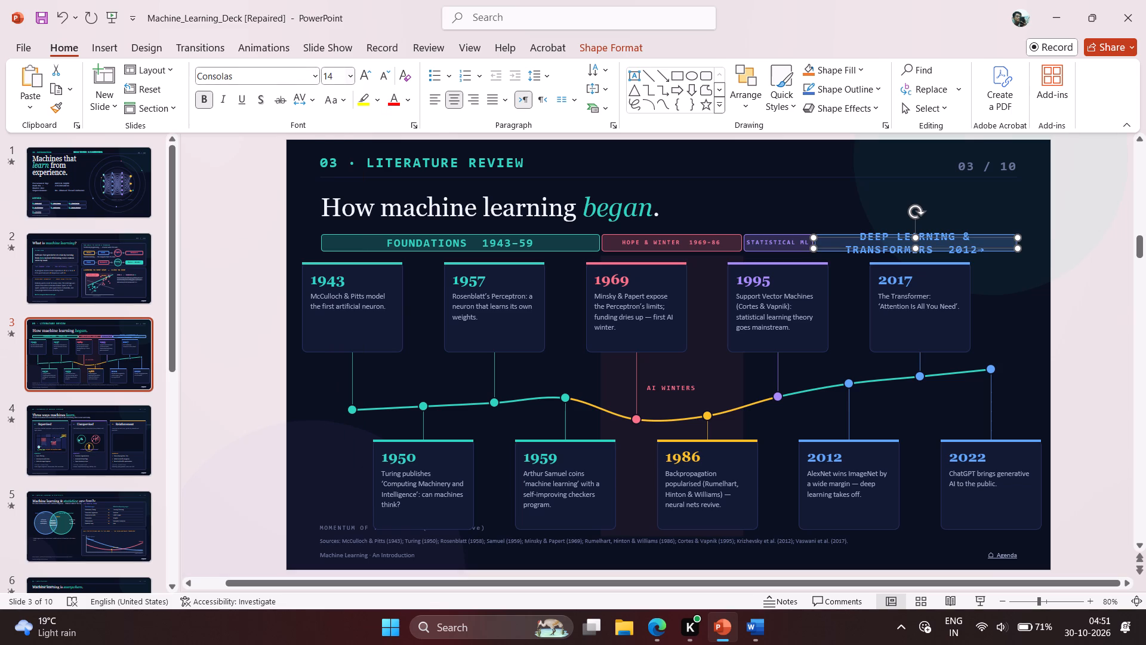
pyautogui.click(378, 73)
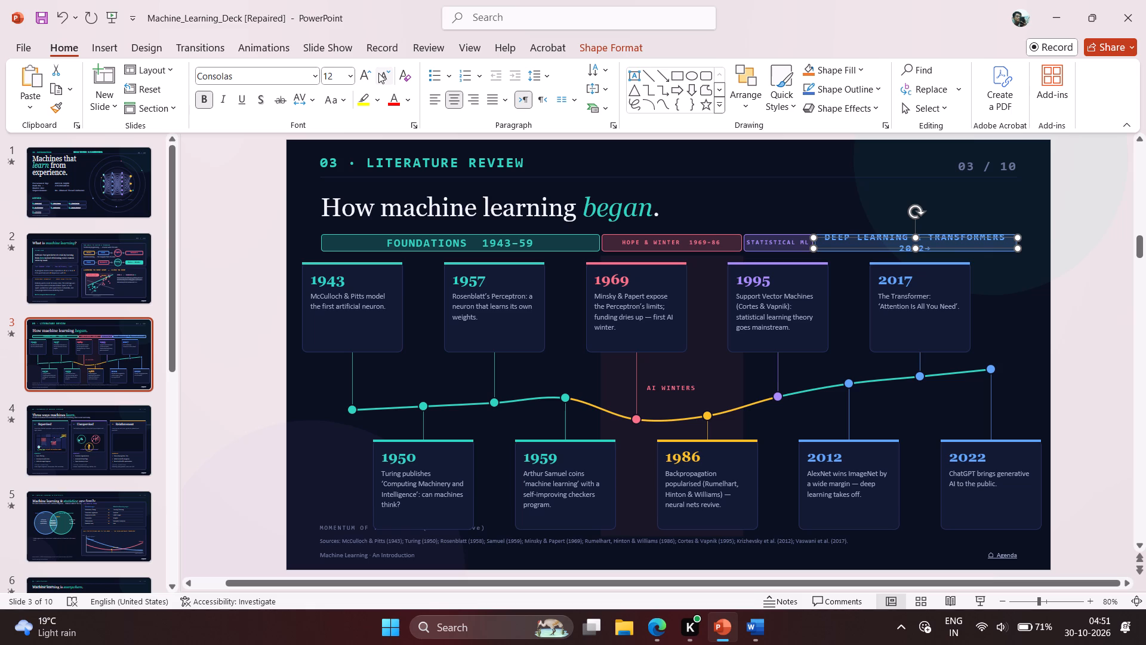
pyautogui.click(378, 73)
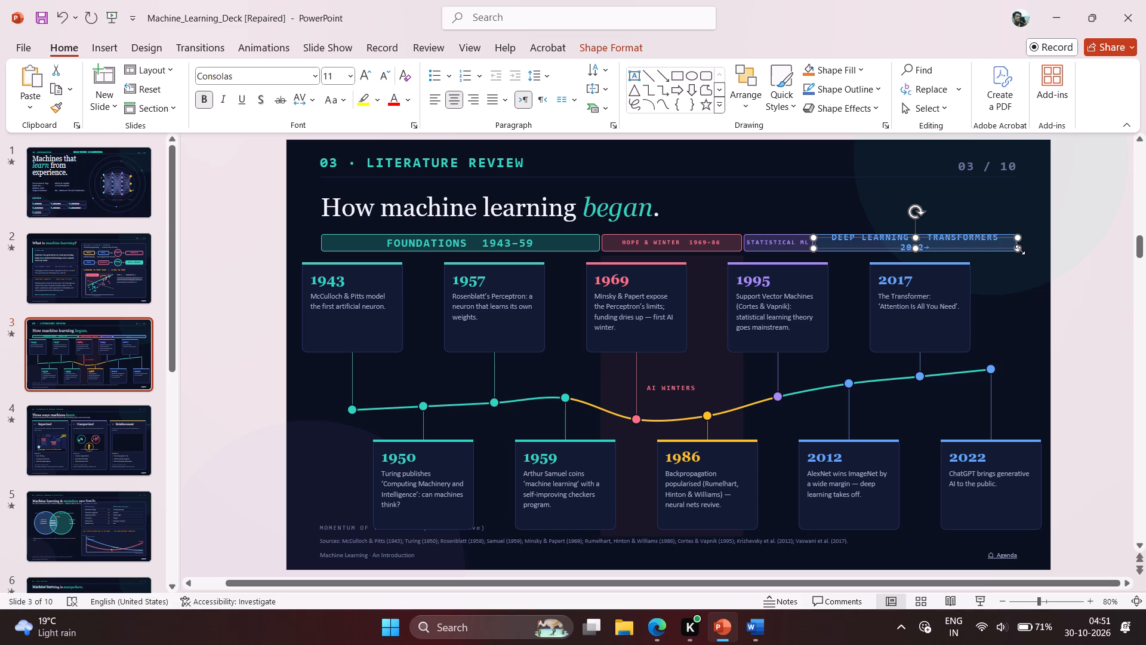
# Widen the "DEEP LEARNING & TRANSFORMERS" label's text box slightly so its text fits on one line.
pyautogui.moveTo(1022, 248); pyautogui.dragTo(1032, 250)
pyautogui.hotkey('ctrl', 'z')
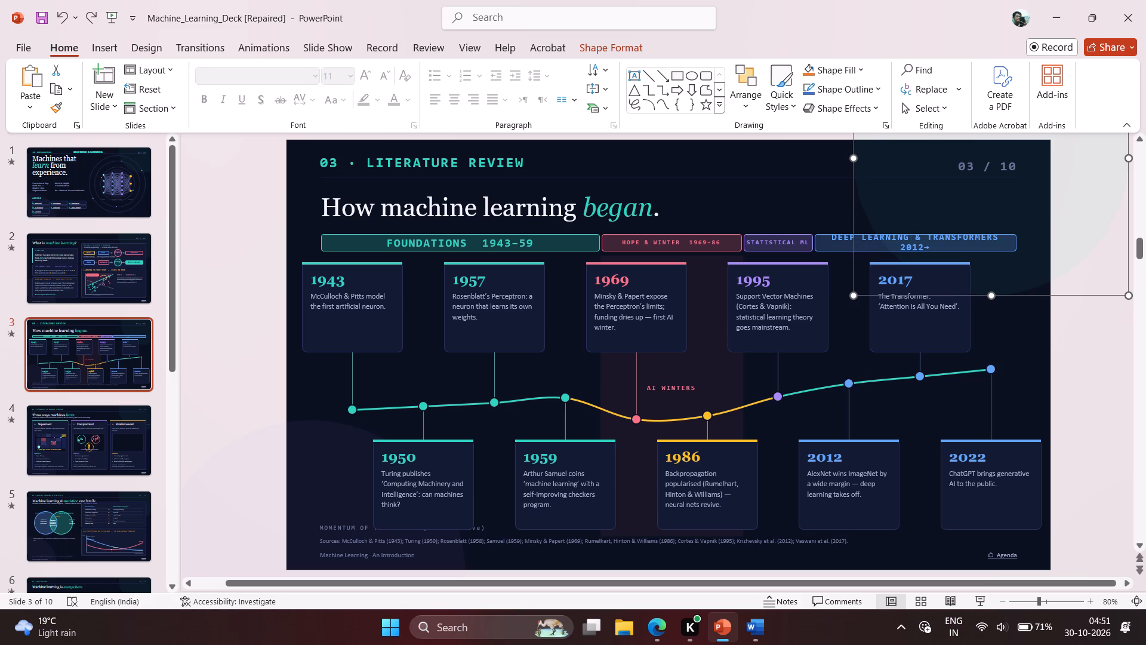
pyautogui.click(931, 235)
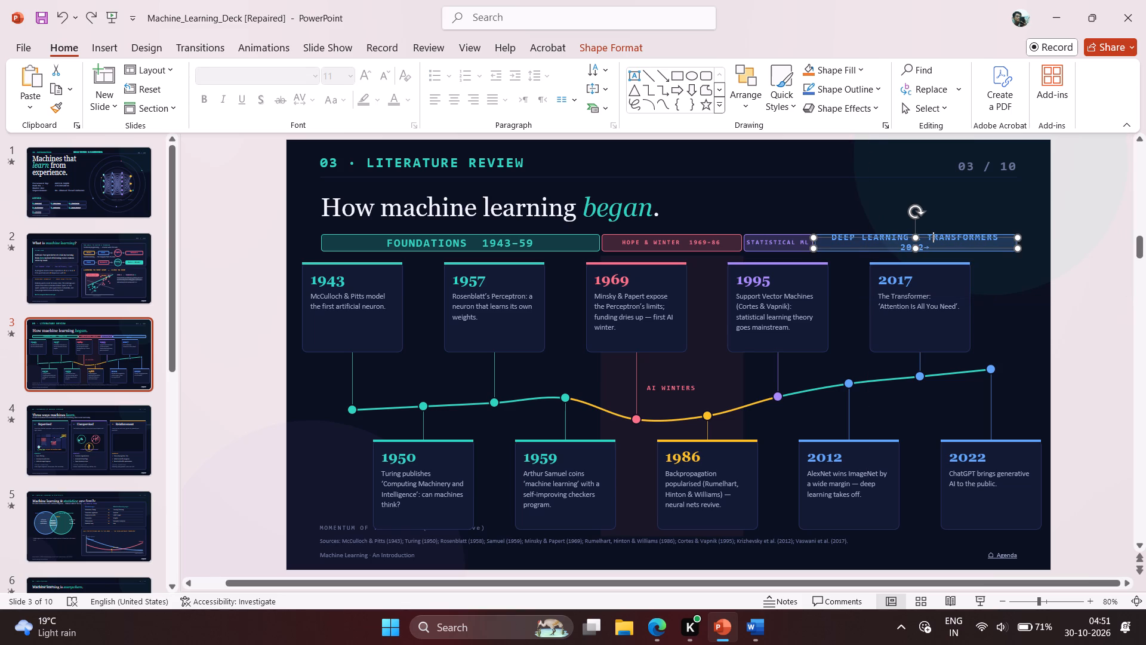
pyautogui.click(1020, 237)
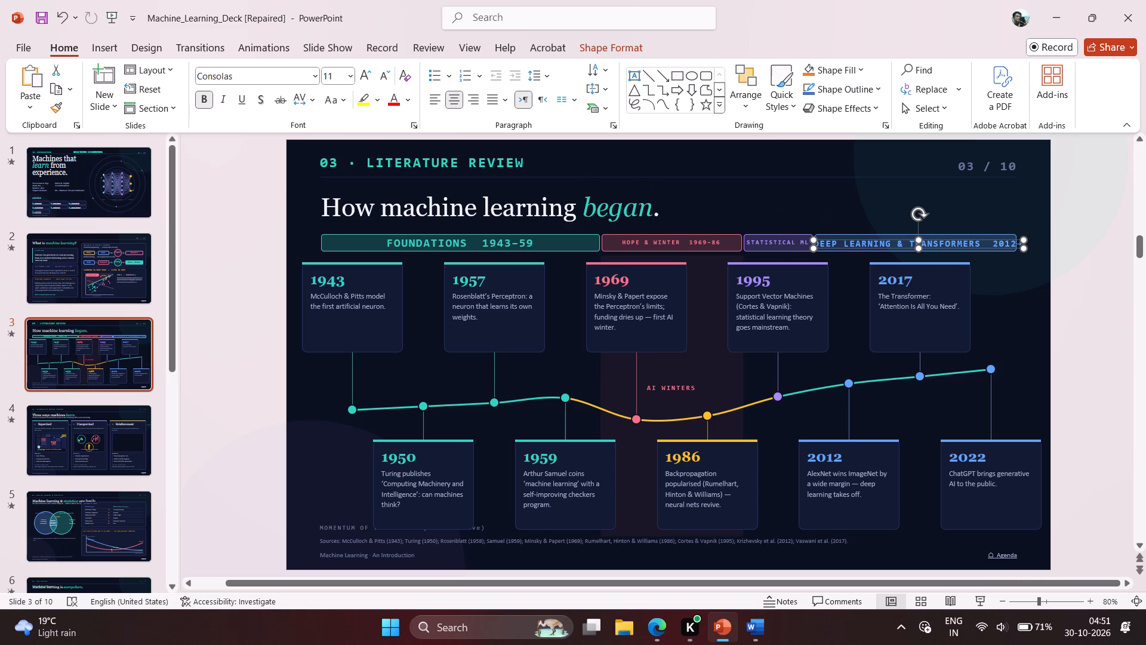
pyautogui.click(849, 240)
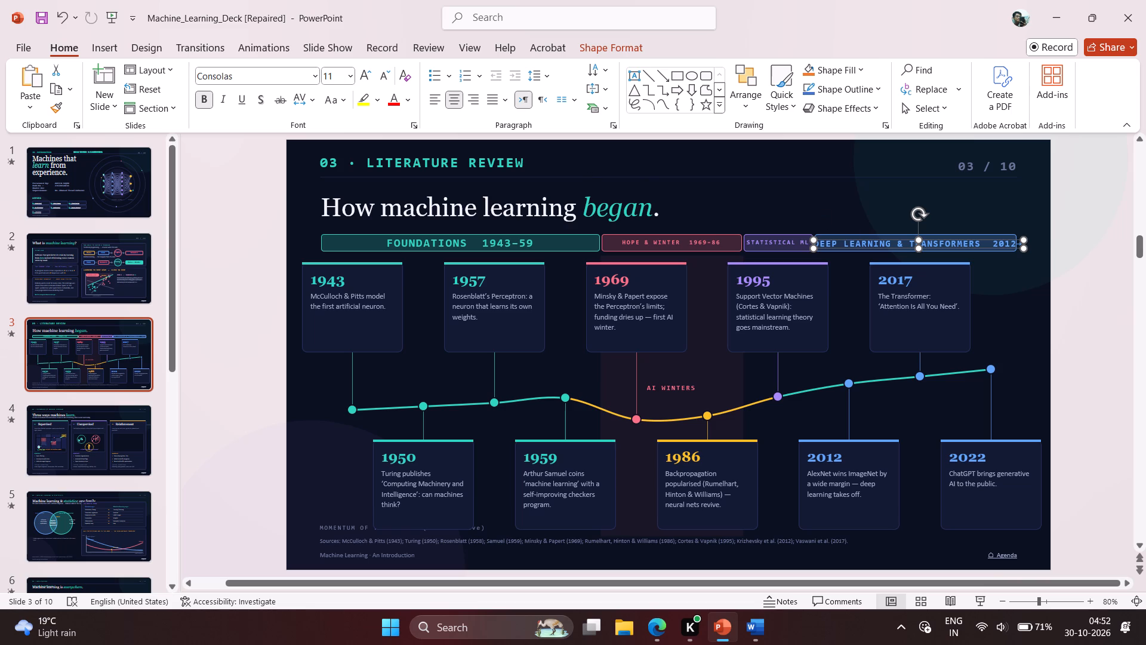
pyautogui.doubleClick(848, 242)
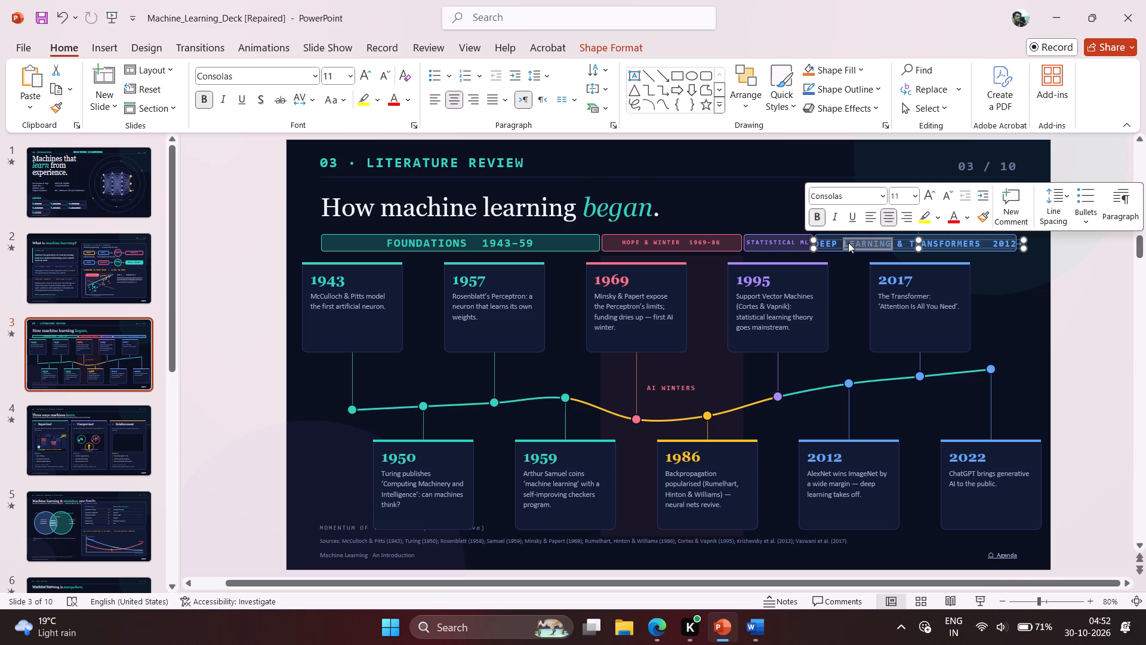
pyautogui.click(848, 242)
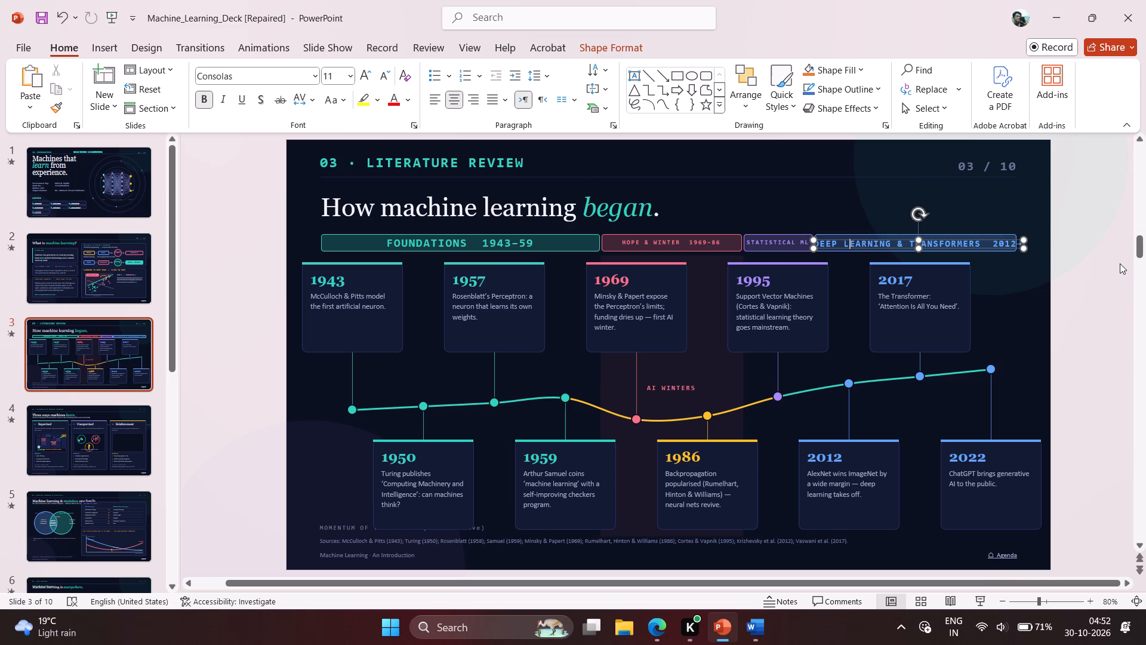
pyautogui.click(1091, 271)
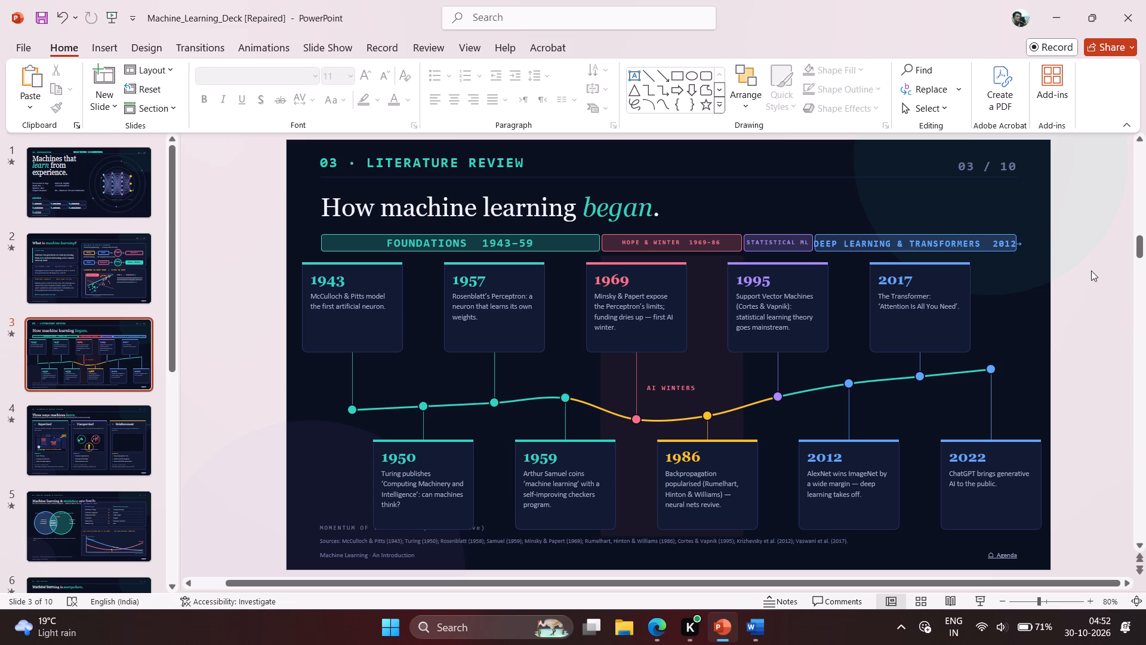
# Set the "STATISTICAL ML" label in the era bar to 8 pt.
pyautogui.click(779, 240)
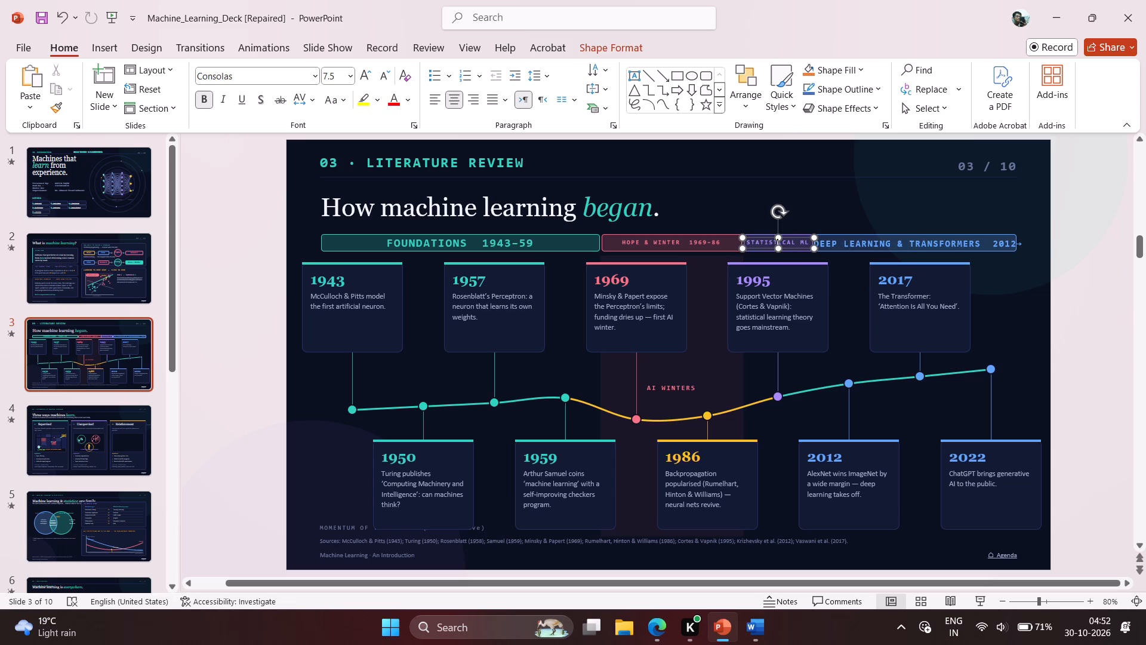
pyautogui.click(757, 239)
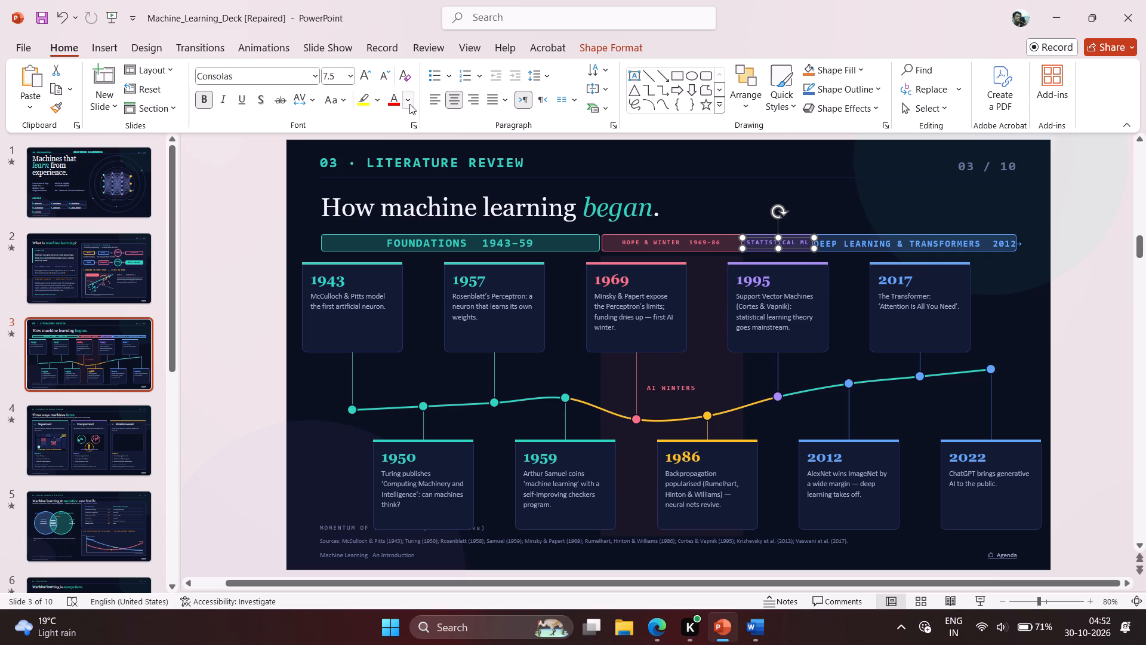
pyautogui.click(371, 73)
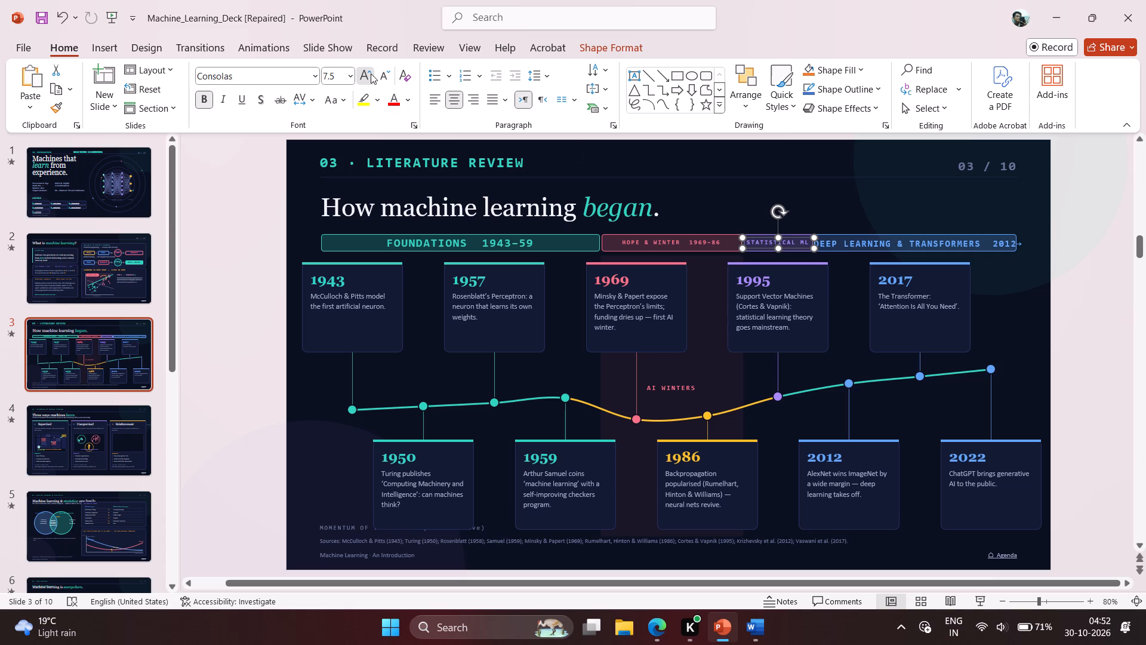
pyautogui.click(371, 73)
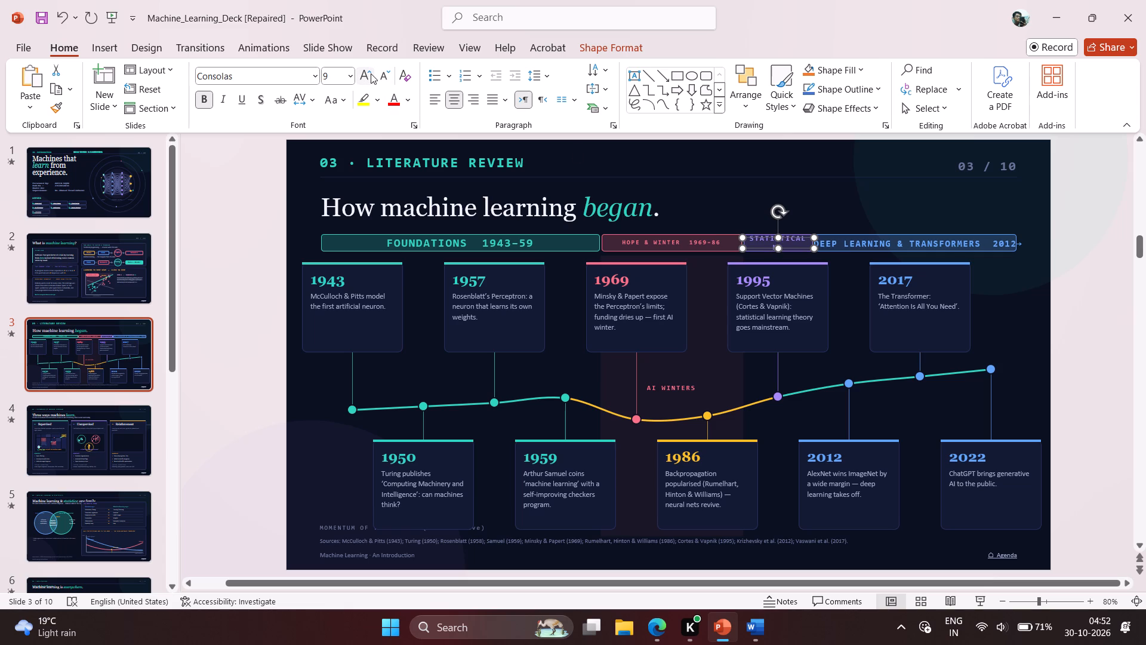
pyautogui.click(379, 70)
# Enlarge the "HOPE & WINTER 1969–86" label in the era bar to 11 pt.
pyautogui.click(647, 239)
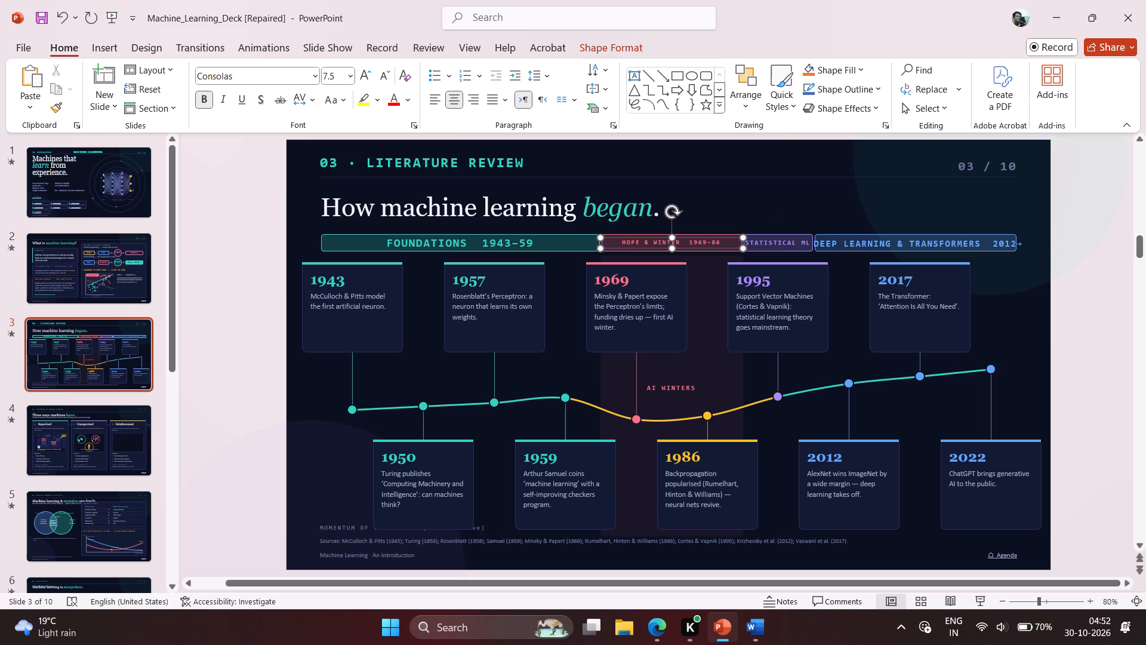
pyautogui.click(645, 238)
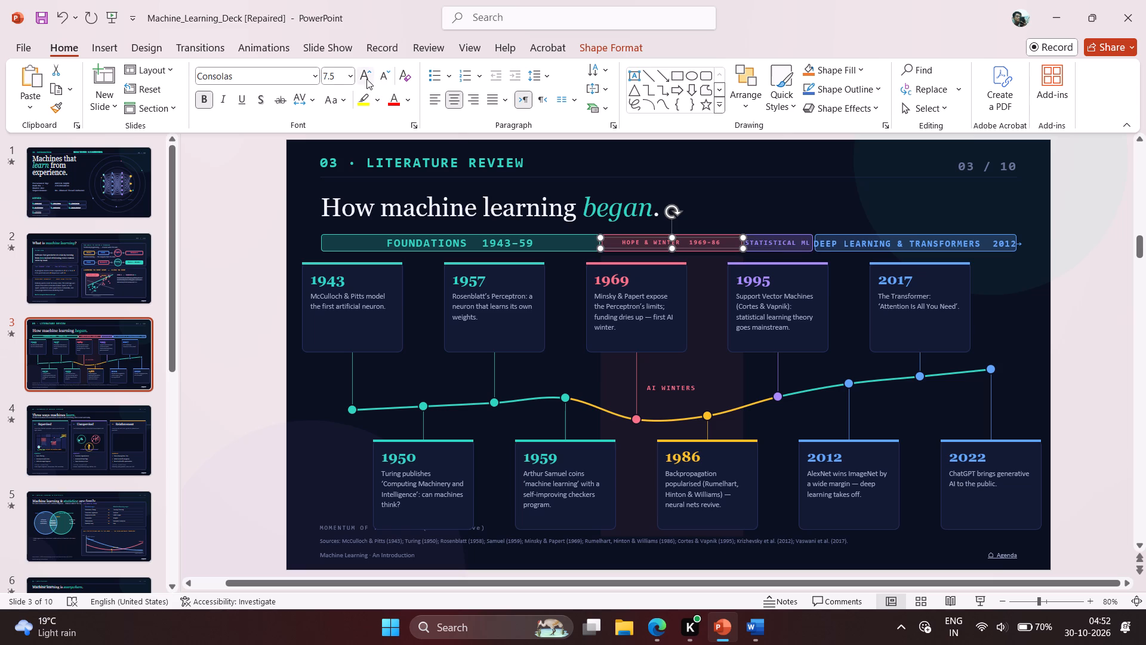
pyautogui.tripleClick(366, 78)
pyautogui.click(366, 78)
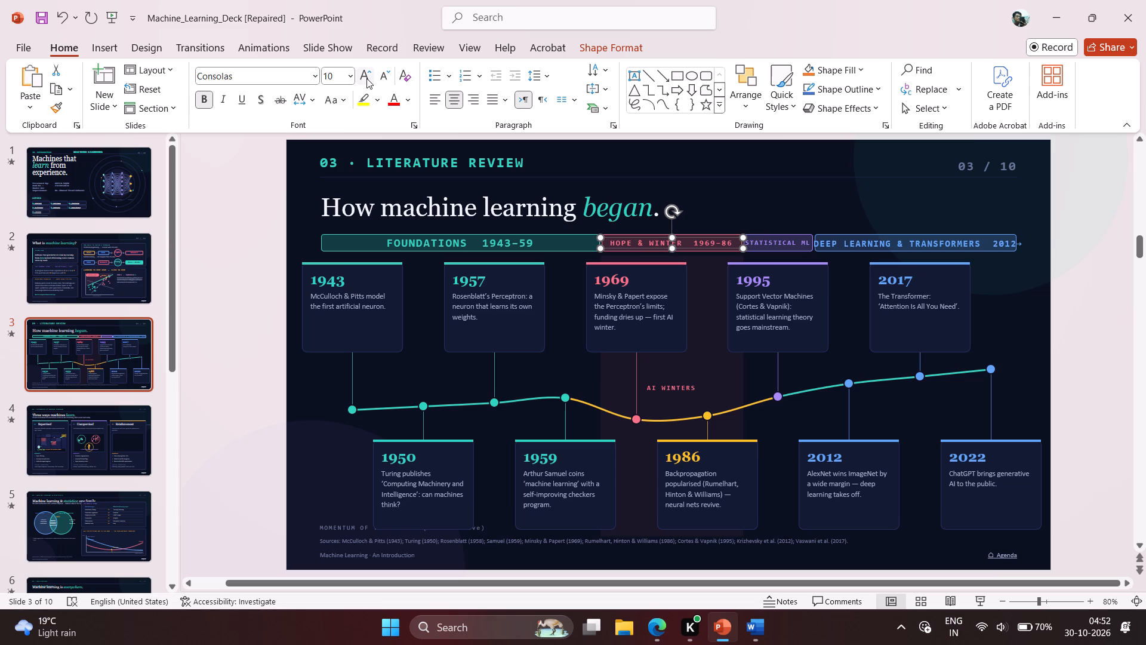
pyautogui.click(366, 78)
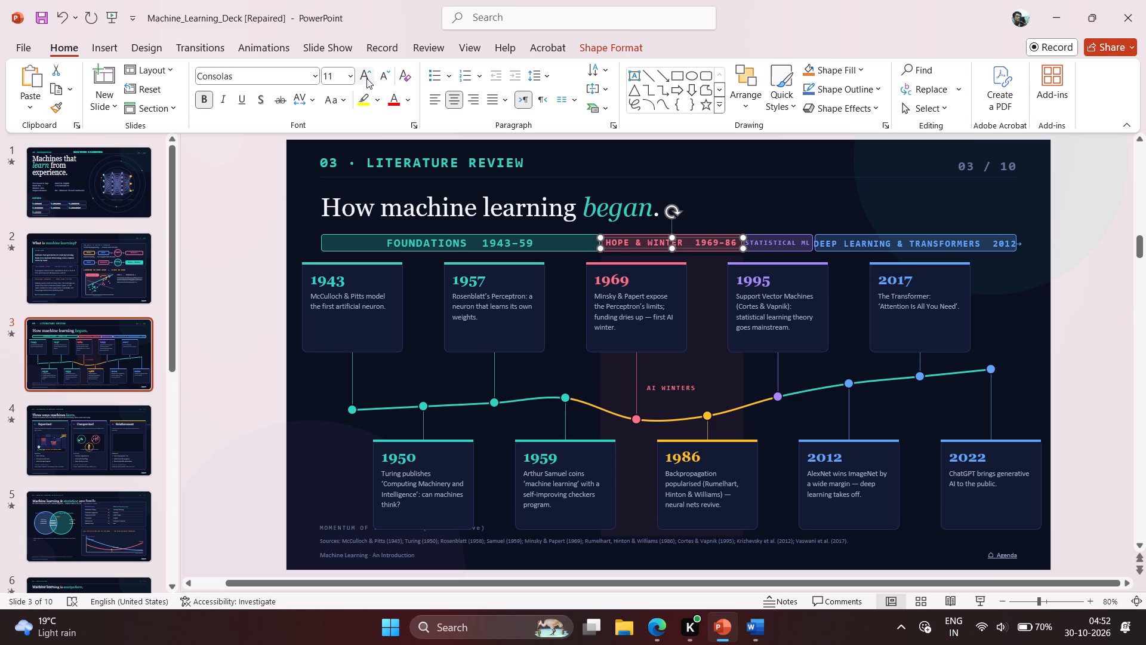
pyautogui.click(230, 249)
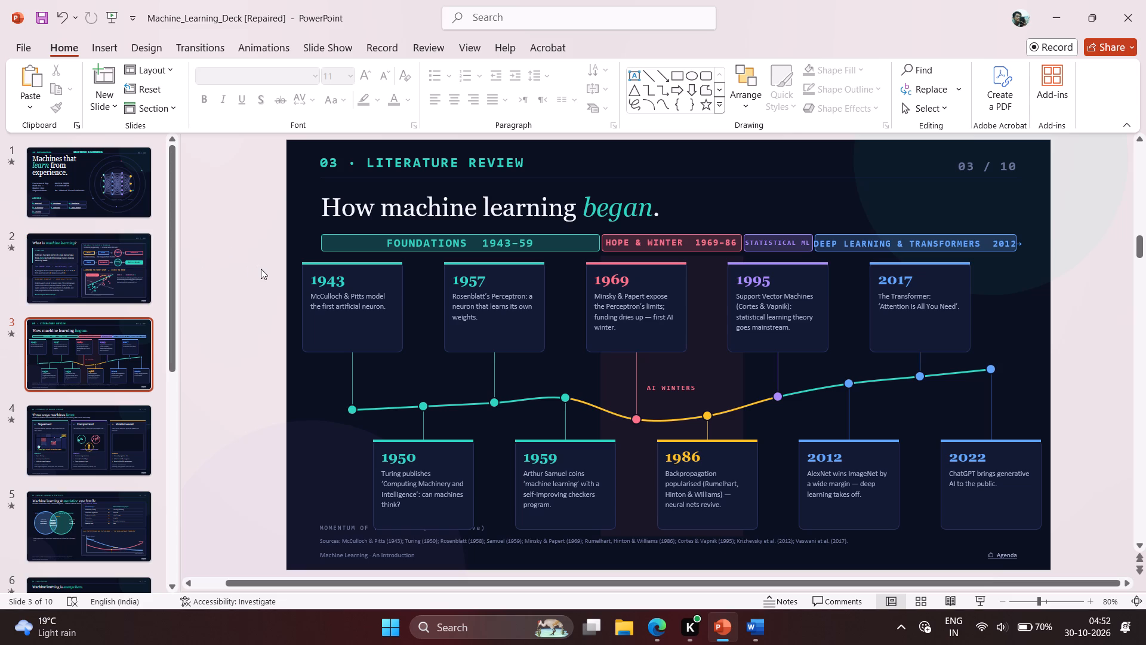
# Select the timeline content and footer below the era bar together and enlarge its text until the smallest size is 10.5 pt.
pyautogui.moveTo(261, 269); pyautogui.dragTo(862, 527)
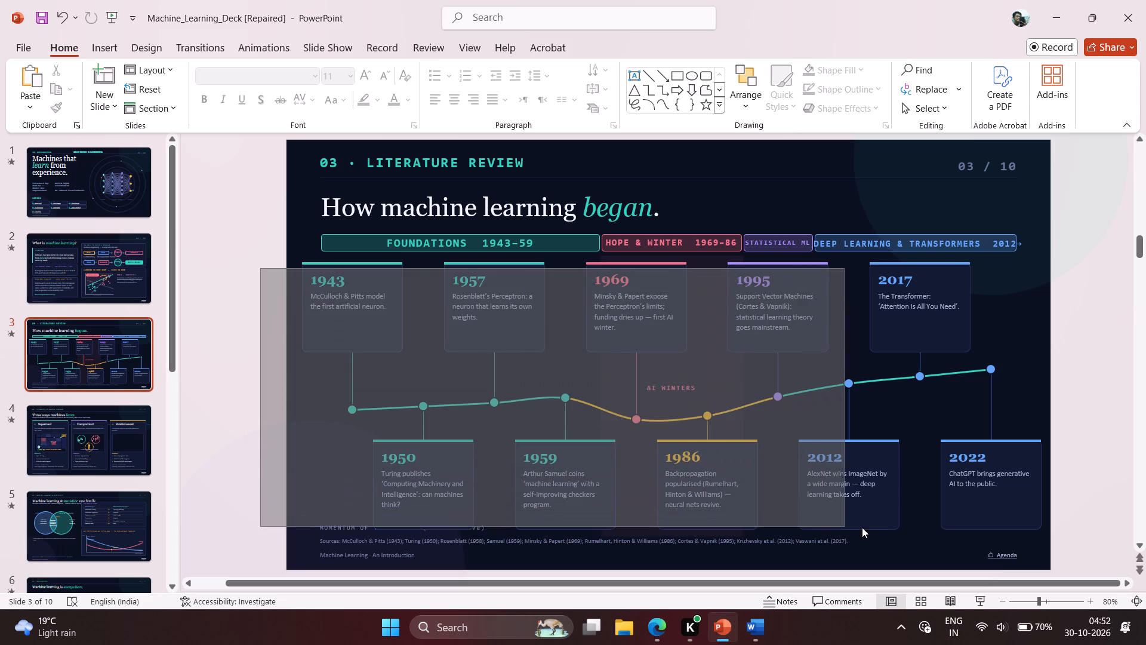
pyautogui.moveTo(862, 527); pyautogui.dragTo(1059, 528)
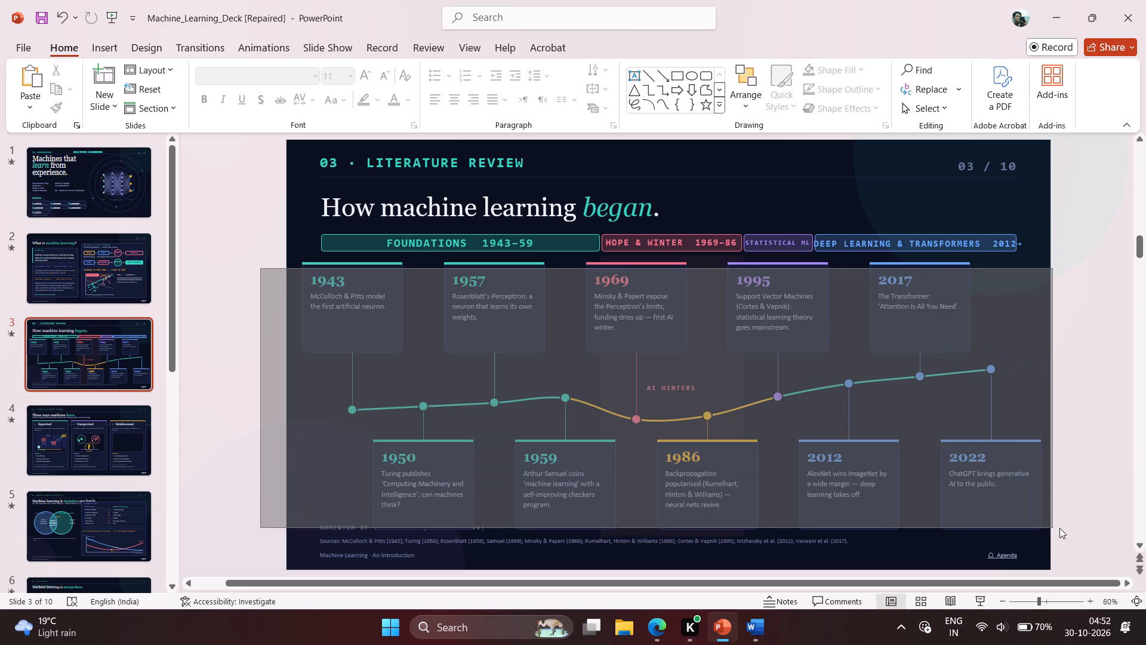
pyautogui.moveTo(1059, 528); pyautogui.dragTo(1079, 542)
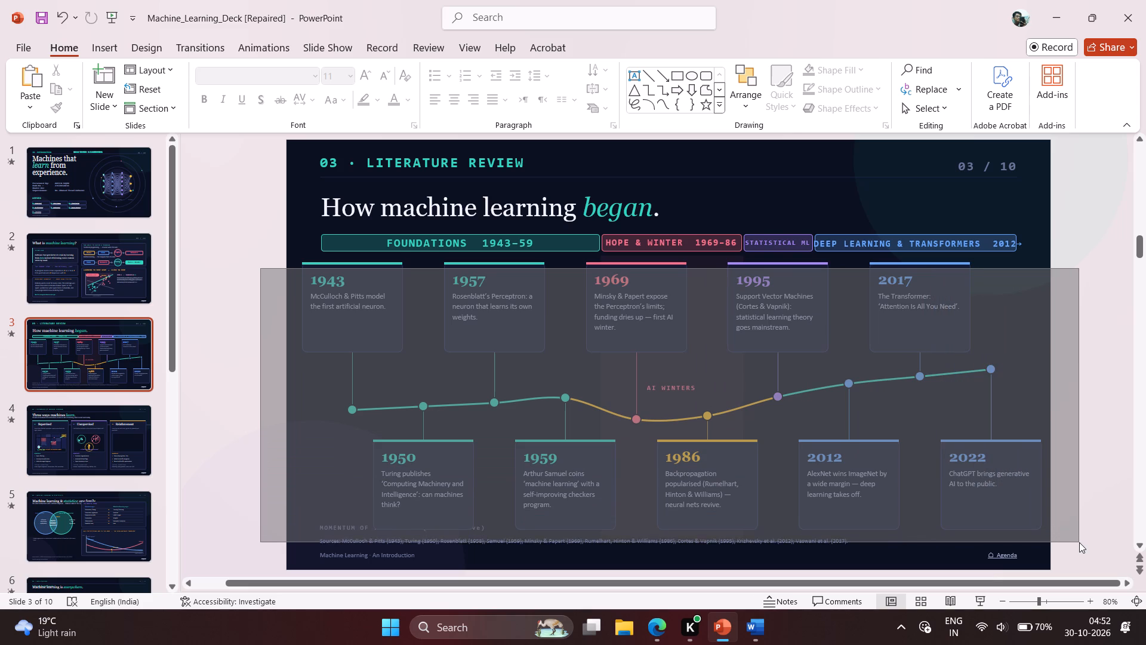
pyautogui.moveTo(1079, 542); pyautogui.dragTo(1079, 641)
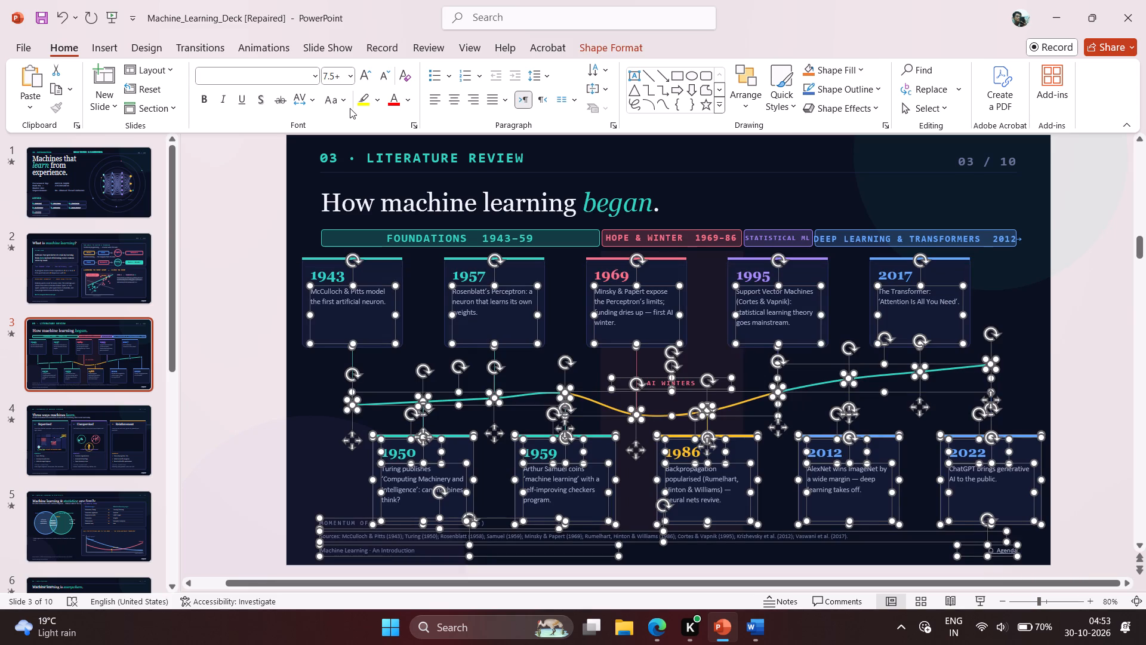
pyautogui.click(362, 73)
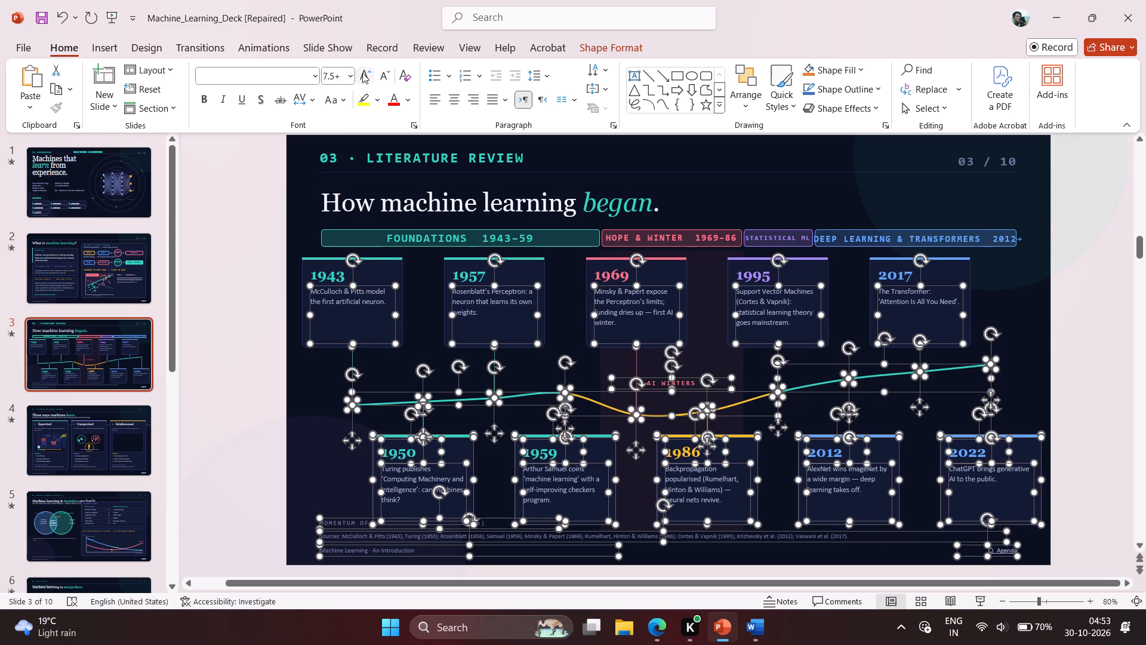
pyautogui.click(362, 73)
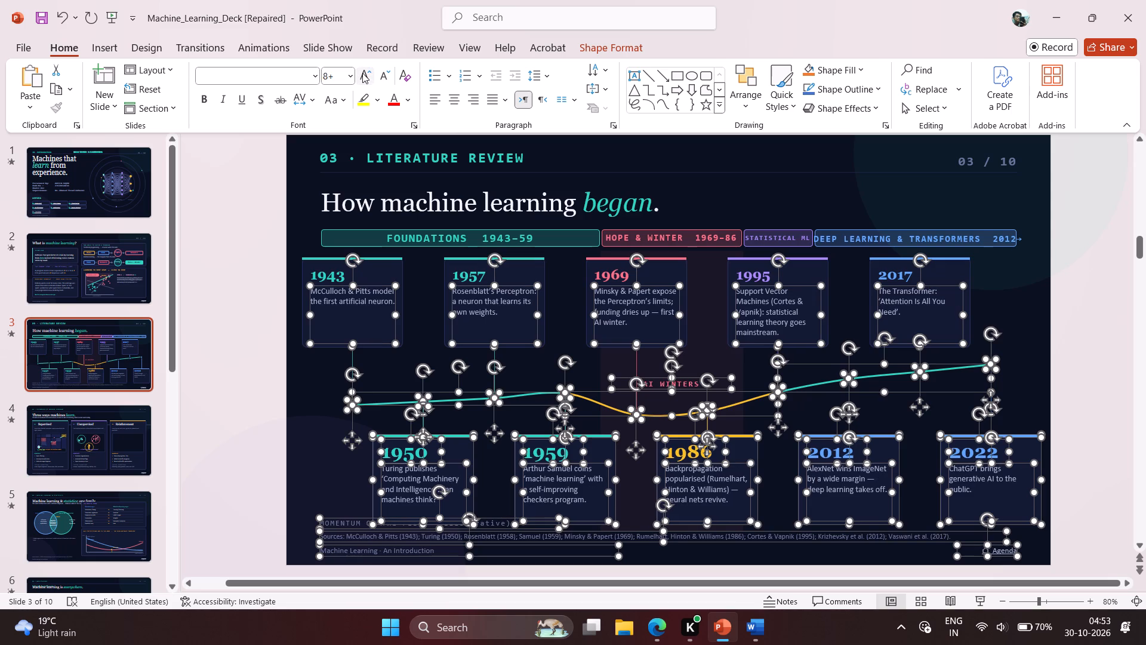
pyautogui.click(362, 73)
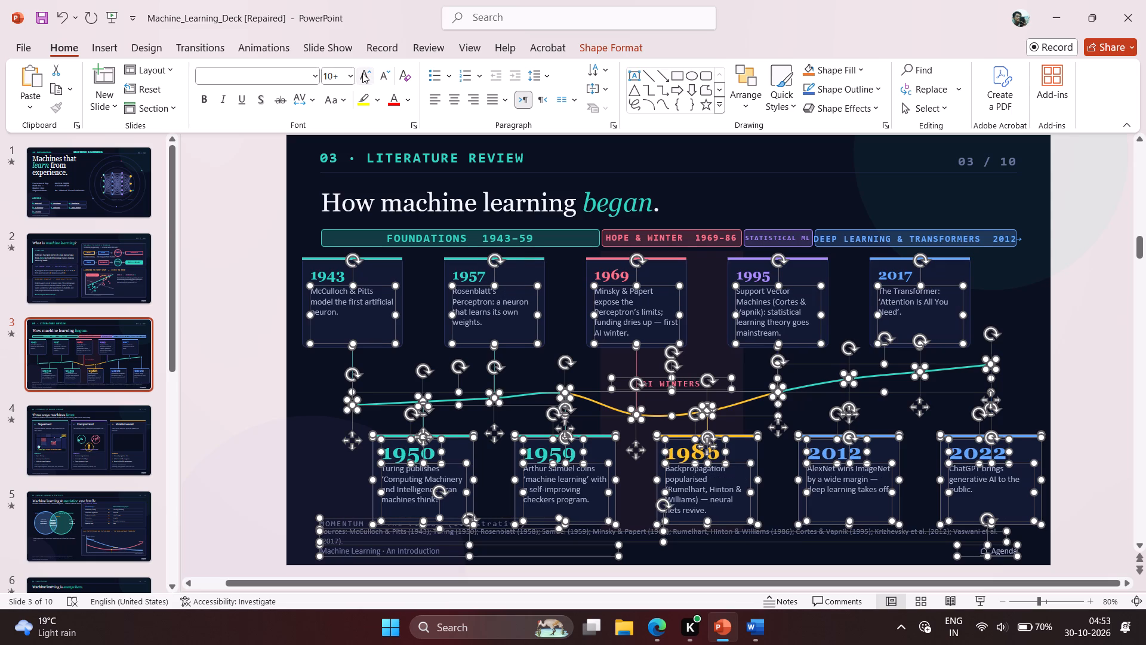
pyautogui.click(362, 73)
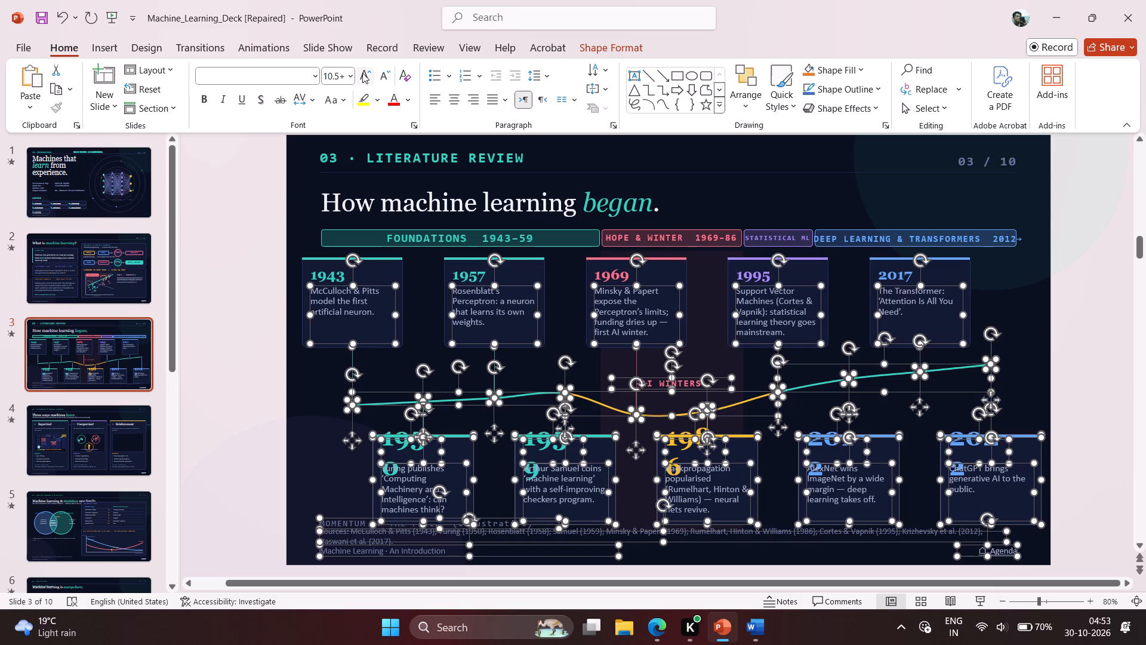
pyautogui.click(275, 210)
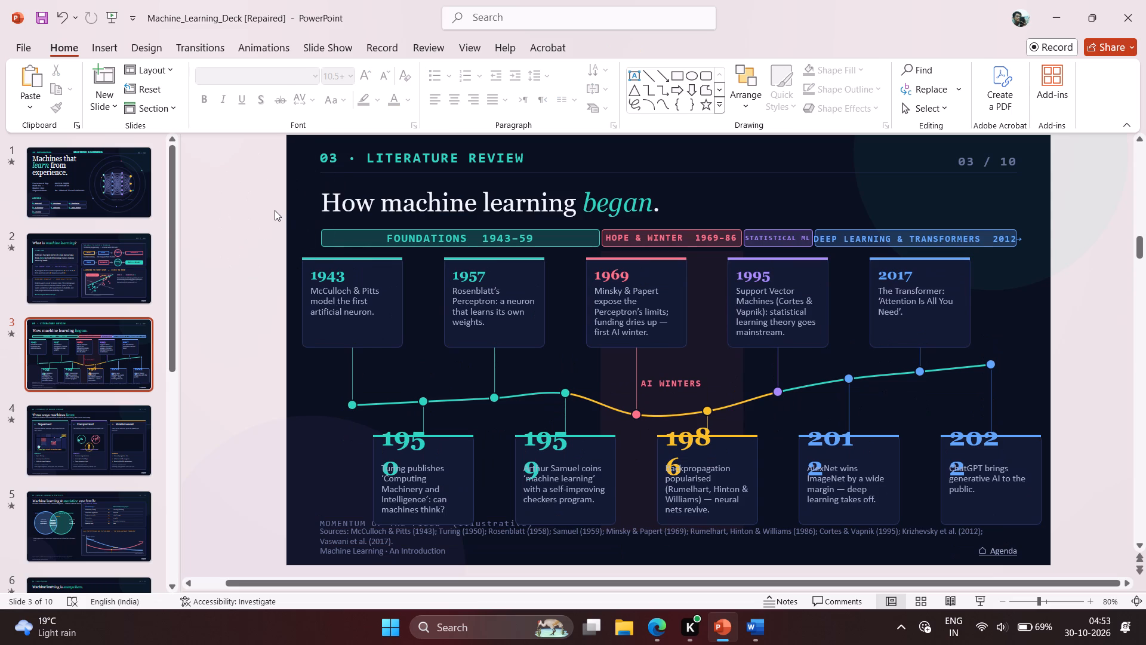
# Widen the "1943" year's text box to match the card's description text and enlarge the year to 28 pt.
pyautogui.click(332, 265)
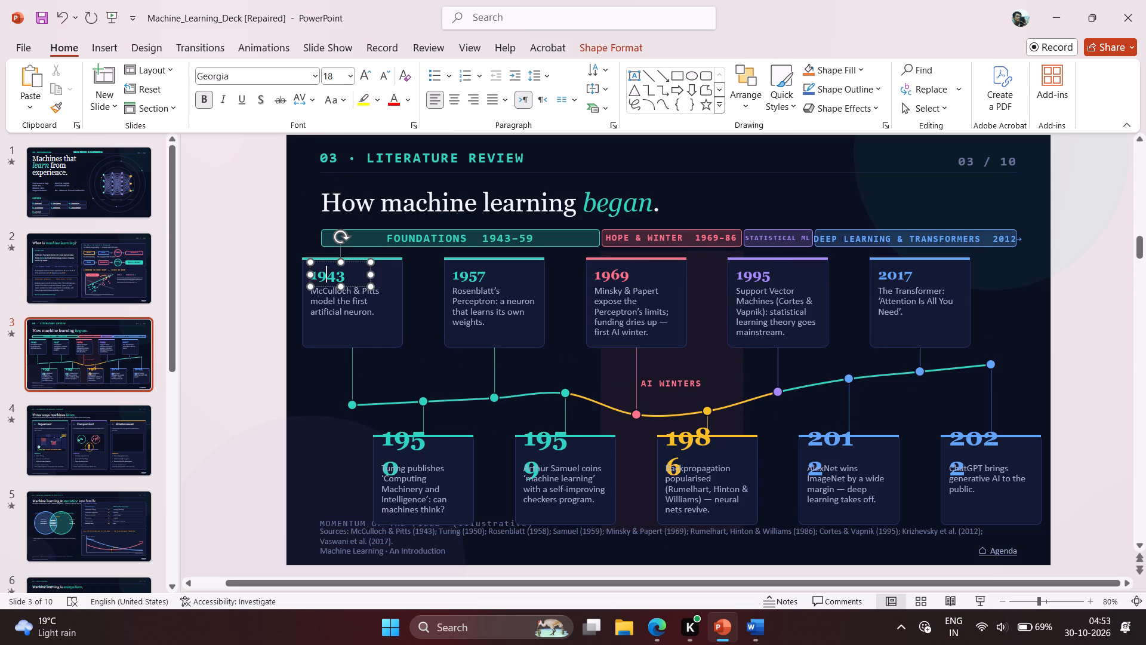
pyautogui.moveTo(371, 275); pyautogui.dragTo(376, 275)
pyautogui.moveTo(376, 275); pyautogui.dragTo(393, 278)
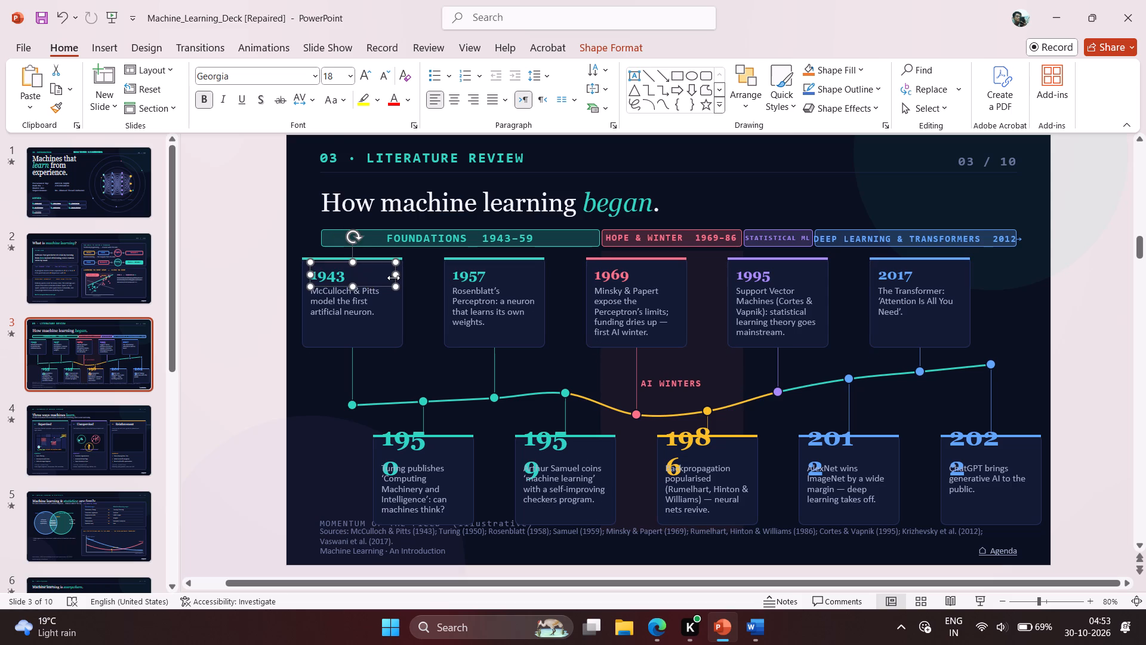
pyautogui.click(369, 75)
pyautogui.click(369, 75)
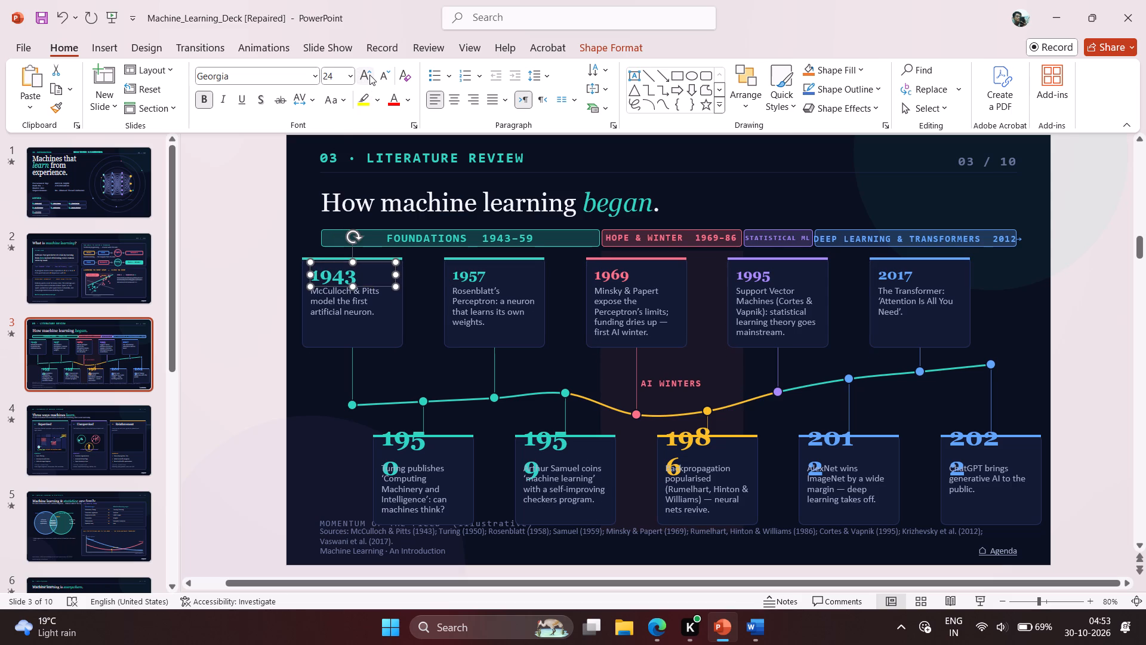
pyautogui.click(369, 75)
# Shift the "1943" year slightly up in its card, clear of the description below it.
pyautogui.moveTo(344, 260); pyautogui.dragTo(344, 258)
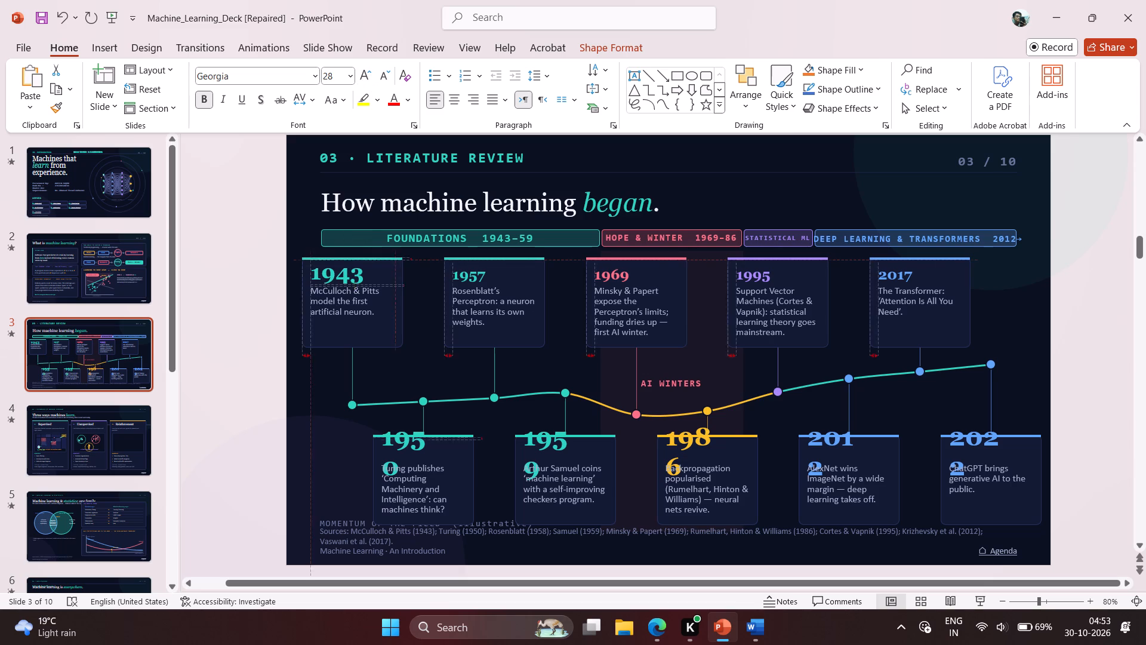
pyautogui.moveTo(344, 258); pyautogui.dragTo(344, 253)
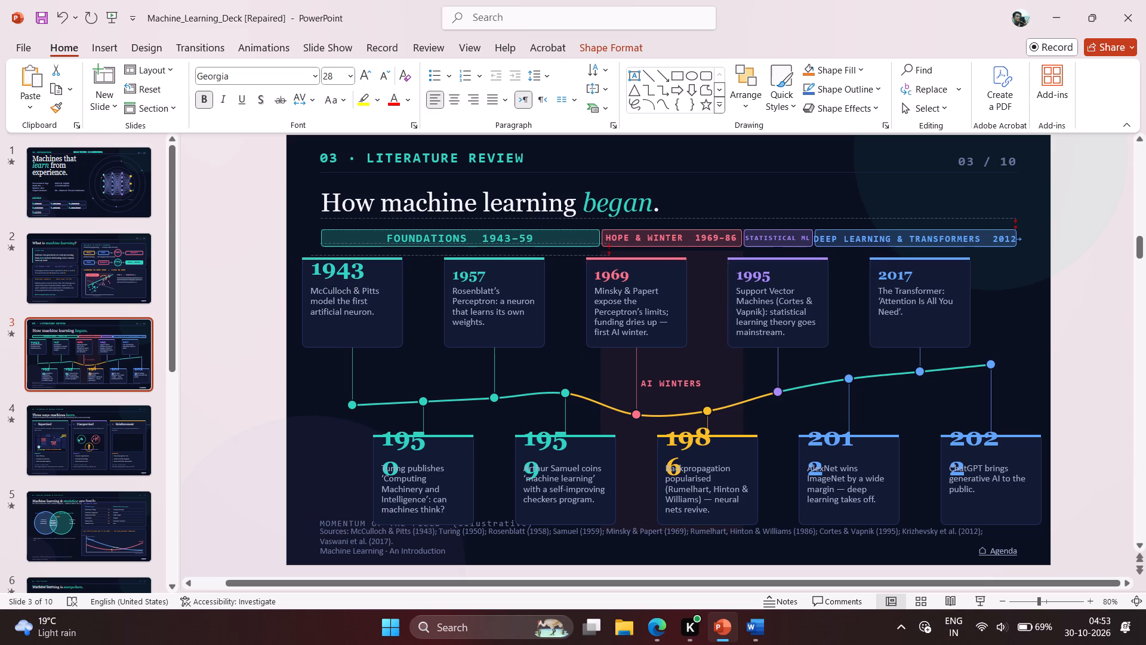
pyautogui.moveTo(344, 253); pyautogui.dragTo(344, 254)
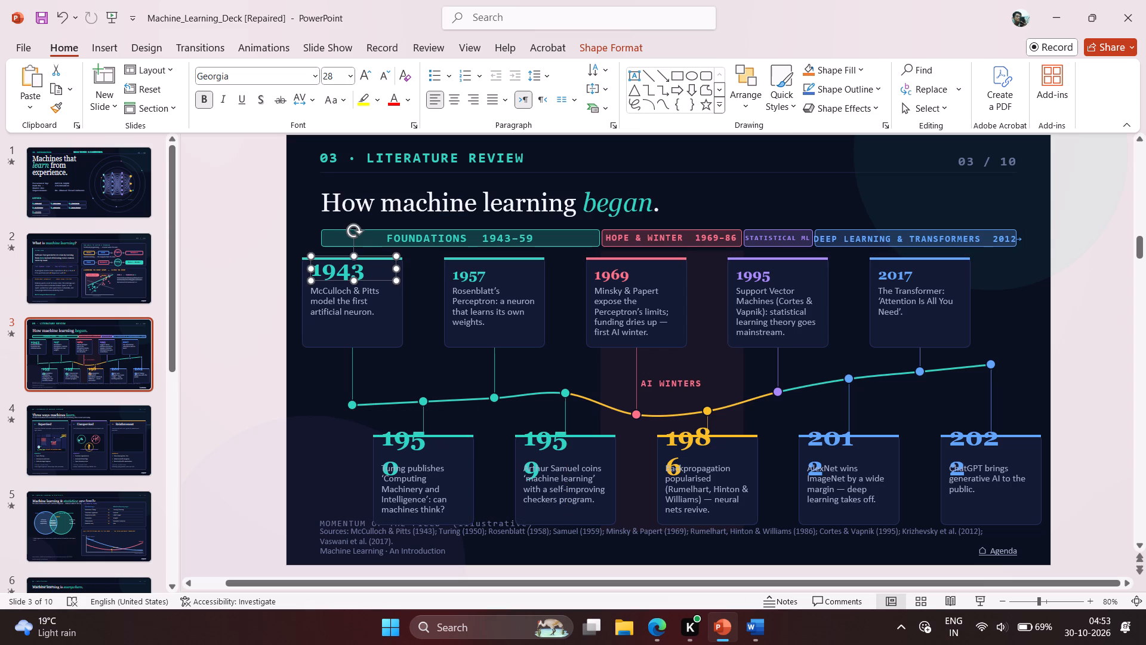
# Set the "1957" year to 28 pt and move it slightly up in its card.
pyautogui.click(475, 277)
pyautogui.hotkey('ctrl', 'a')
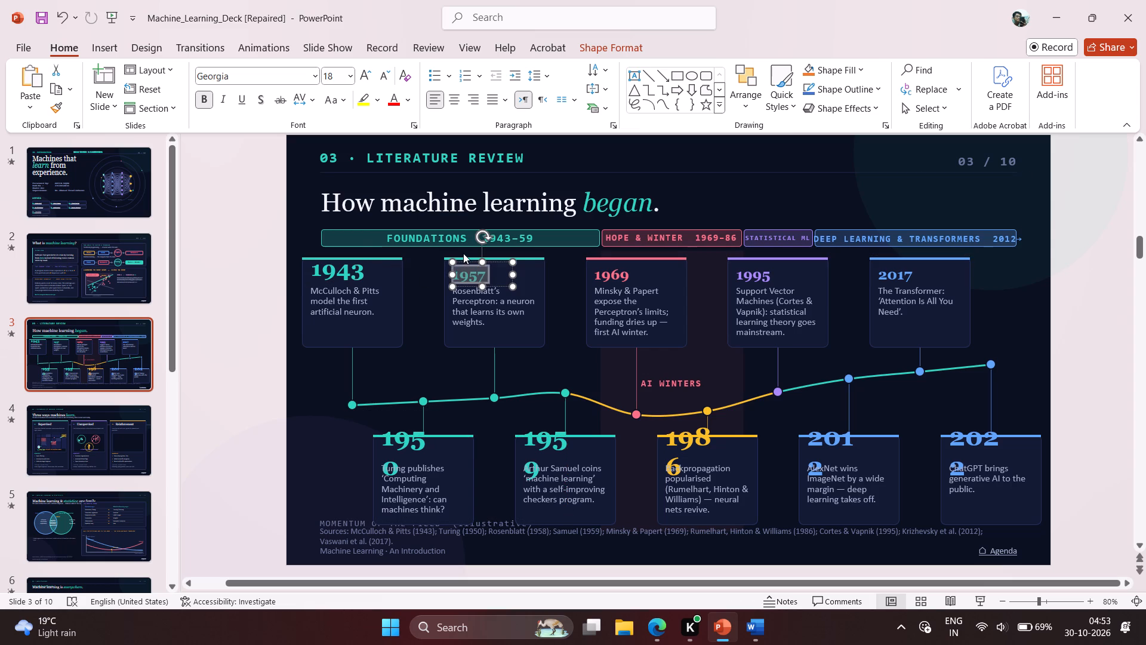
pyautogui.click(352, 74)
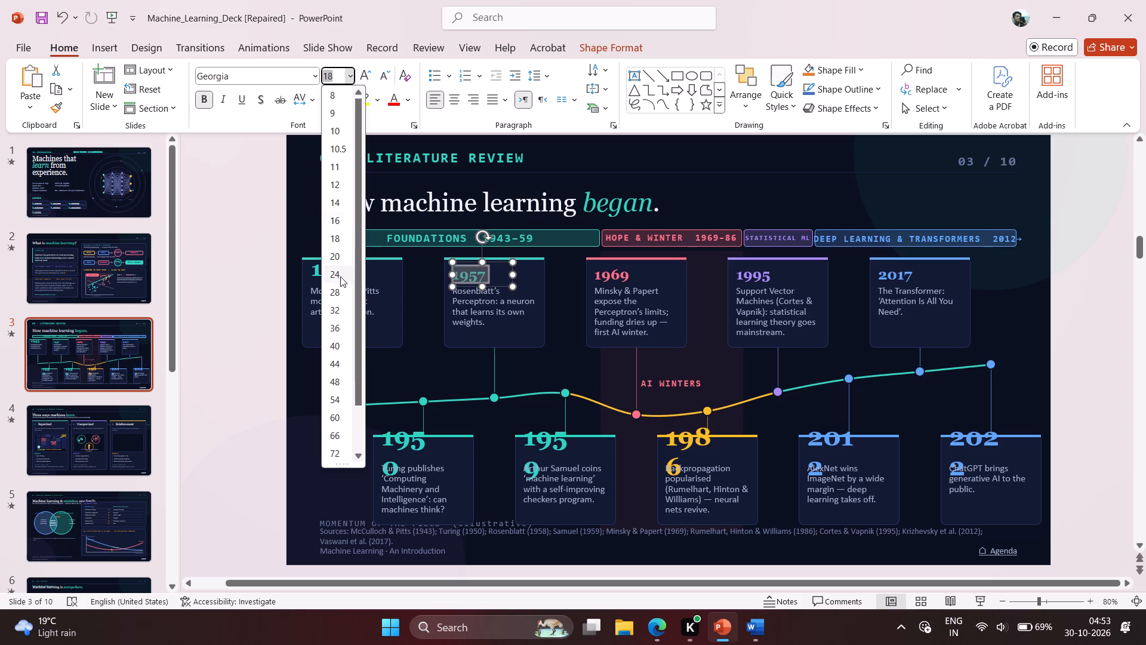
pyautogui.click(340, 287)
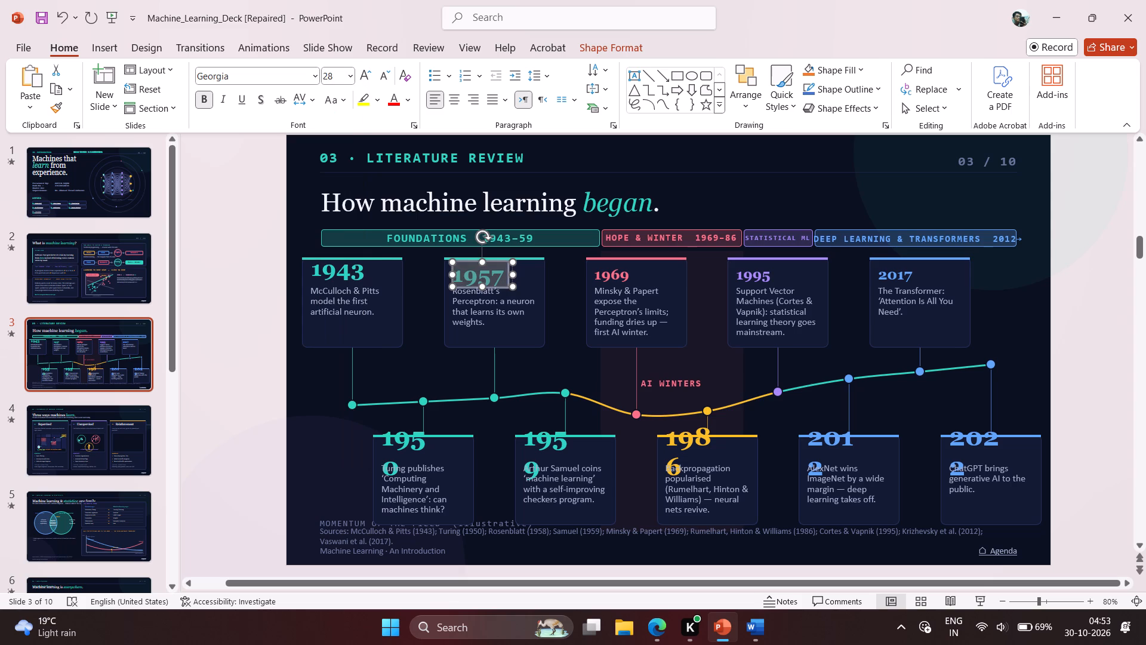
pyautogui.click(503, 261)
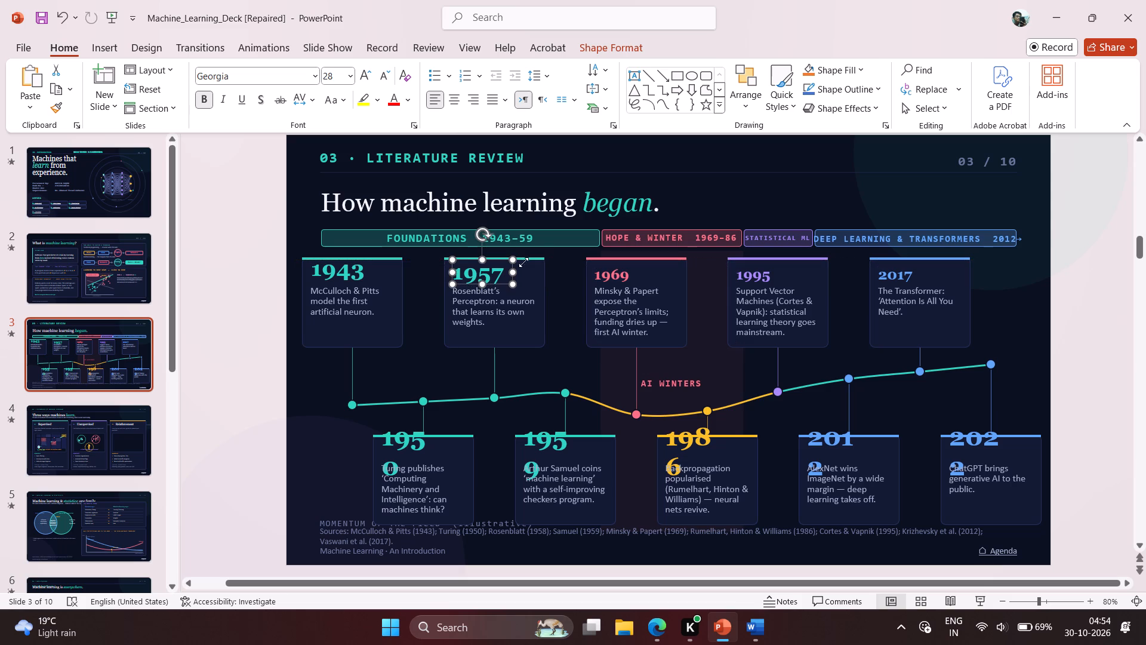
# Set the "1969" year in its timeline card to 28 pt.
pyautogui.click(610, 272)
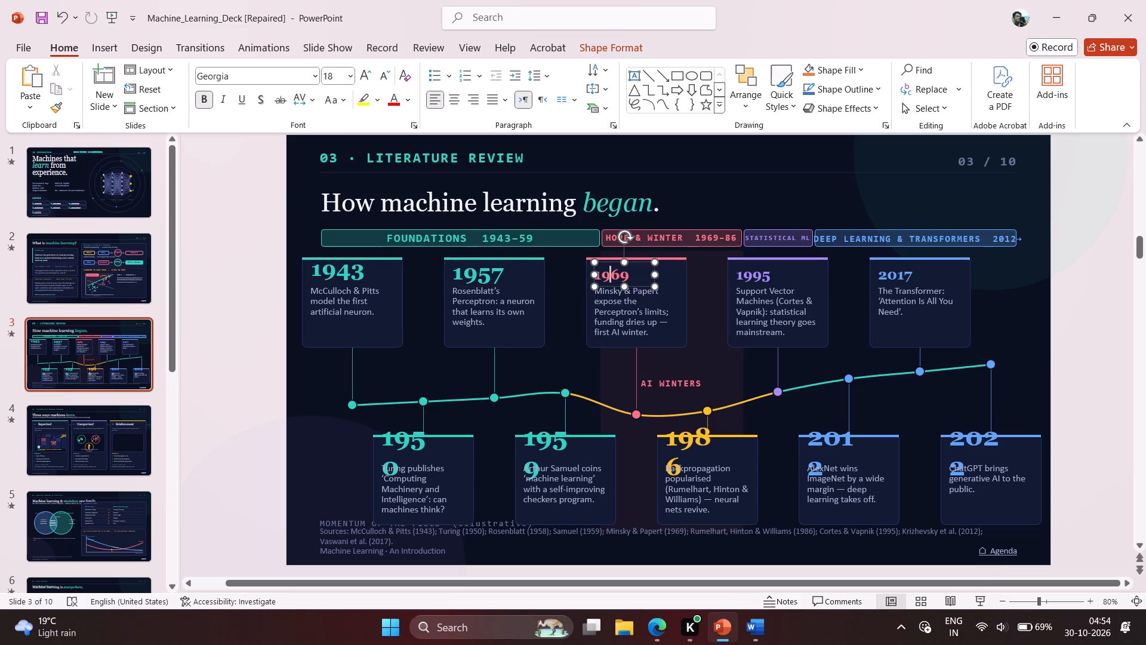
pyautogui.hotkey('ctrl', 'a')
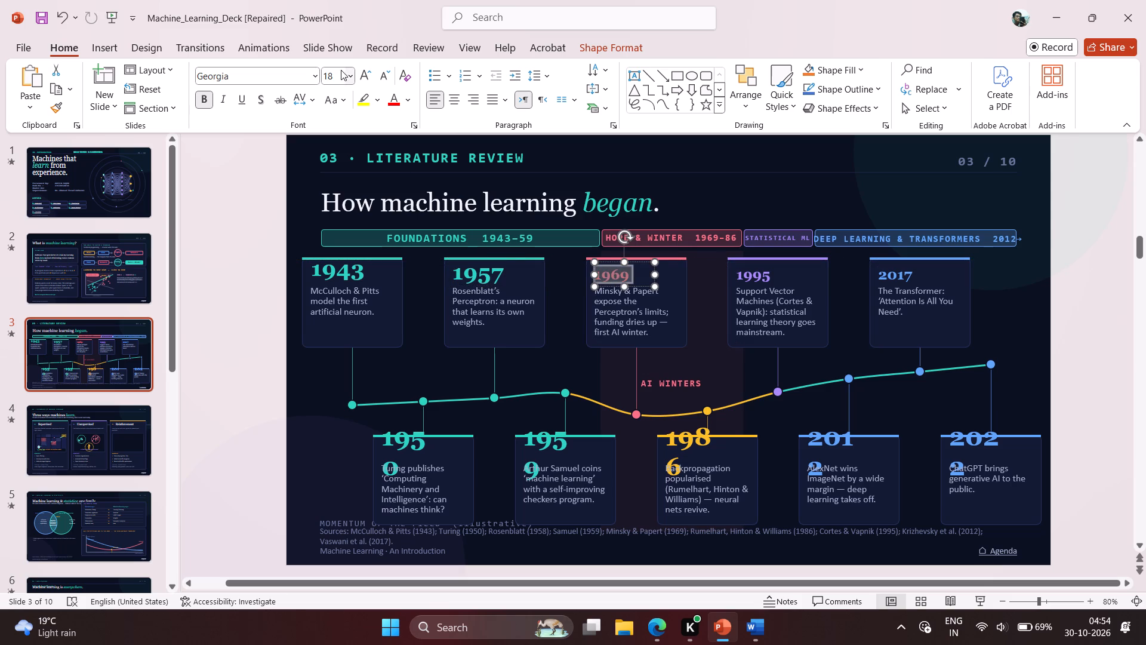
pyautogui.click(351, 77)
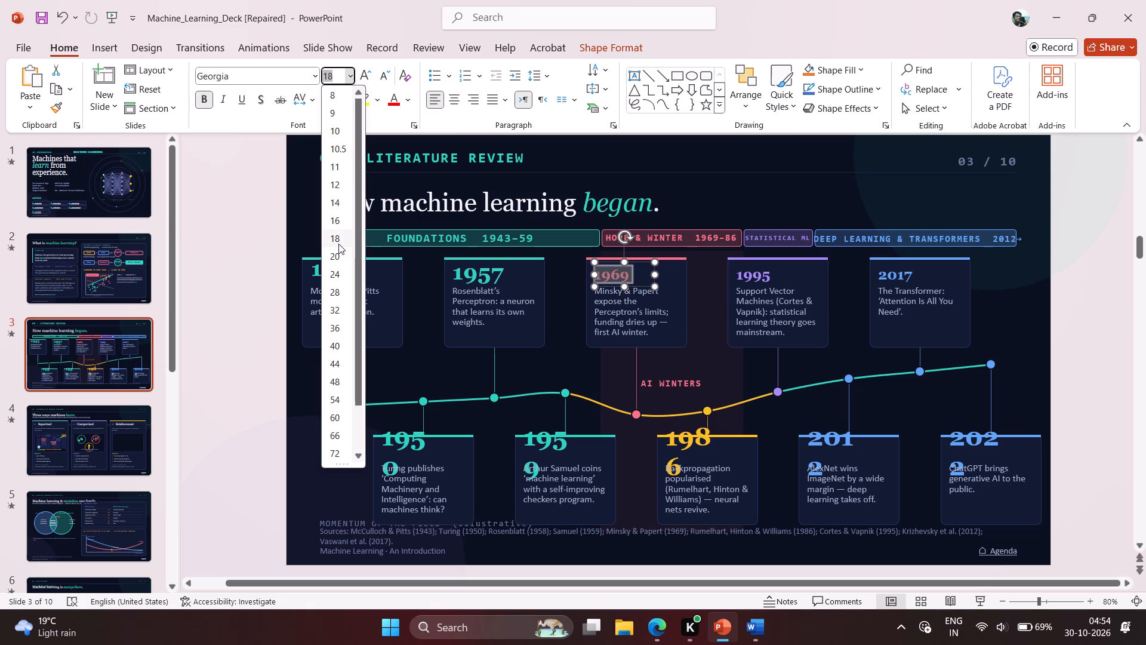
pyautogui.click(335, 289)
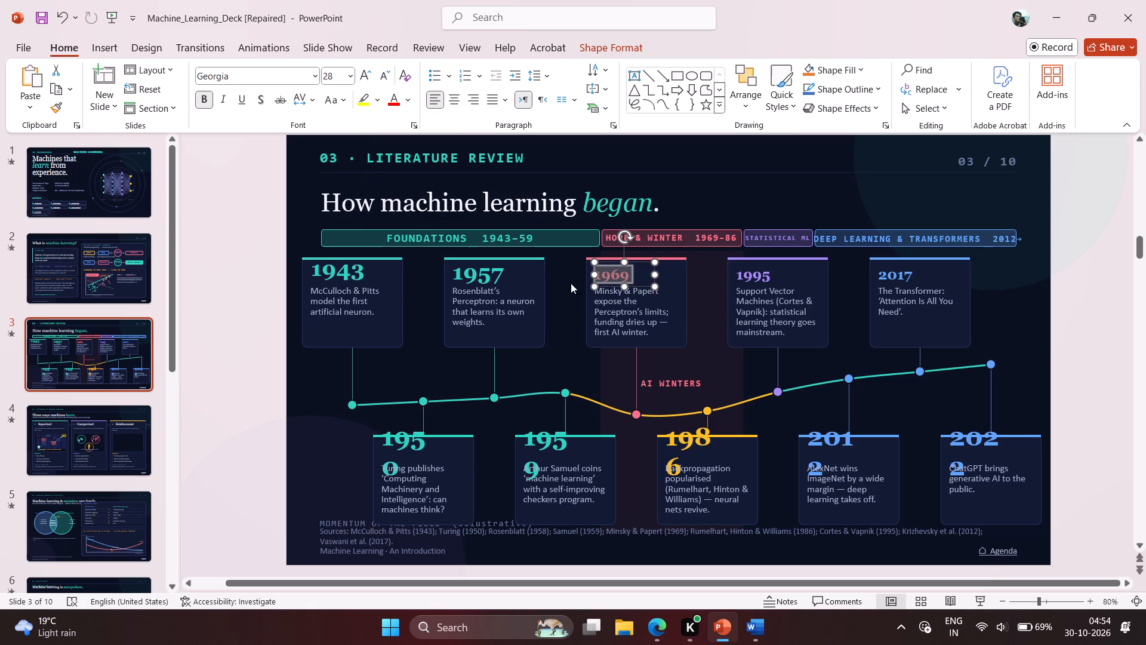
# Move the "1969" year slightly up in its card, clear of the description below it.
pyautogui.click(637, 262)
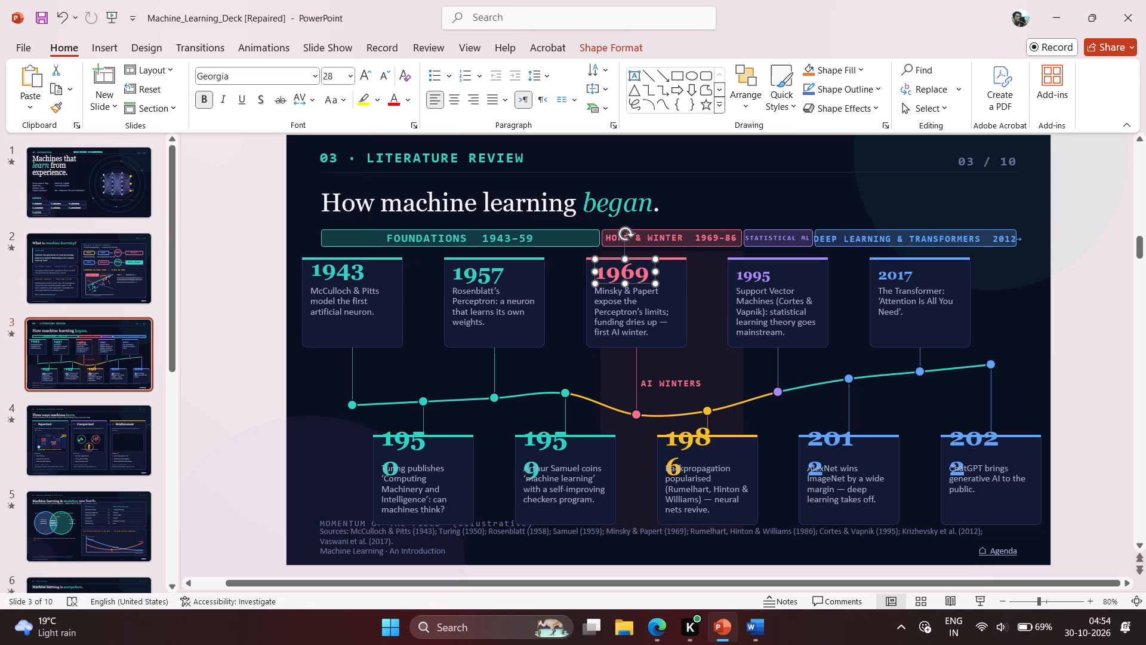
# Set the "1995" year to 28 pt and move it slightly up in its card.
pyautogui.click(743, 274)
pyautogui.hotkey('ctrl', 'a')
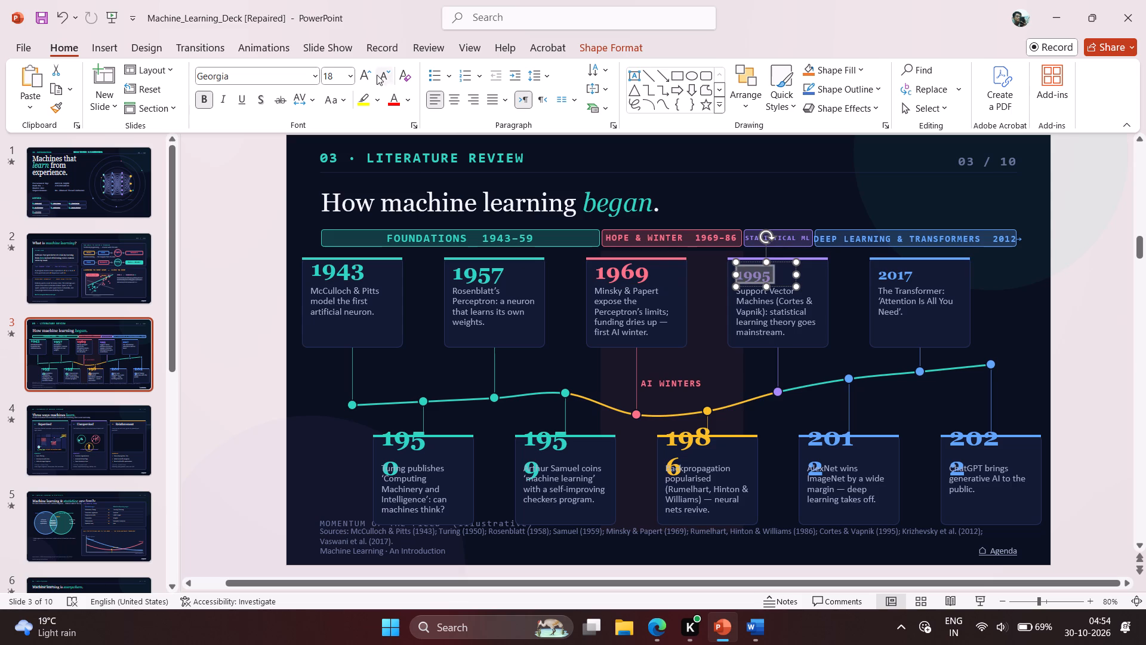
pyautogui.click(347, 75)
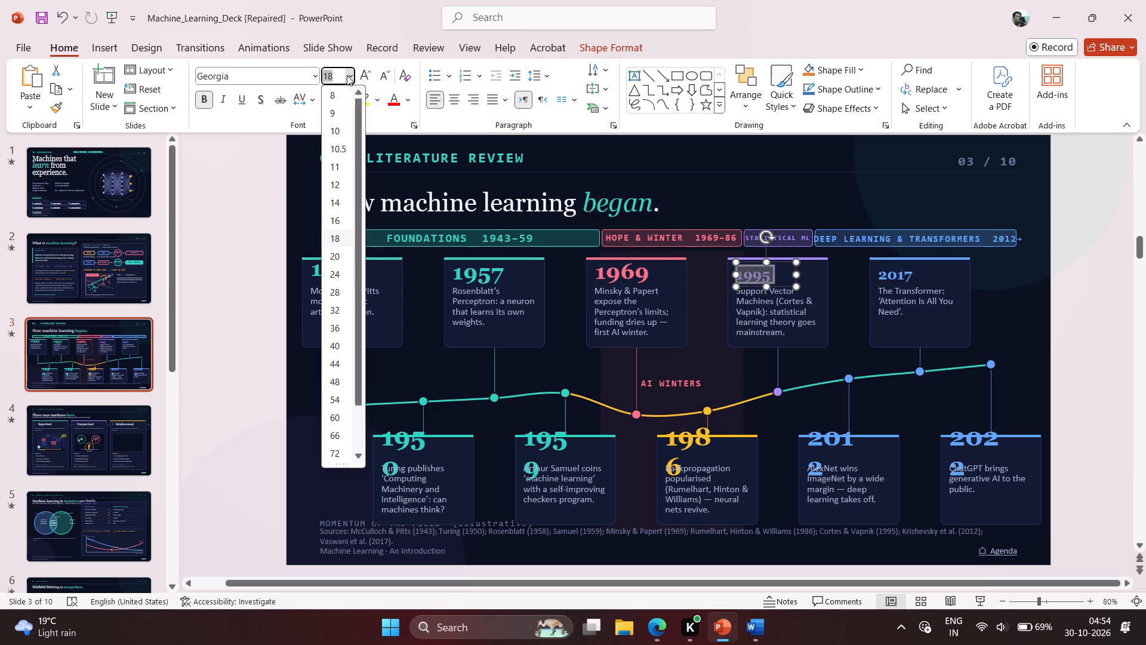
pyautogui.click(344, 291)
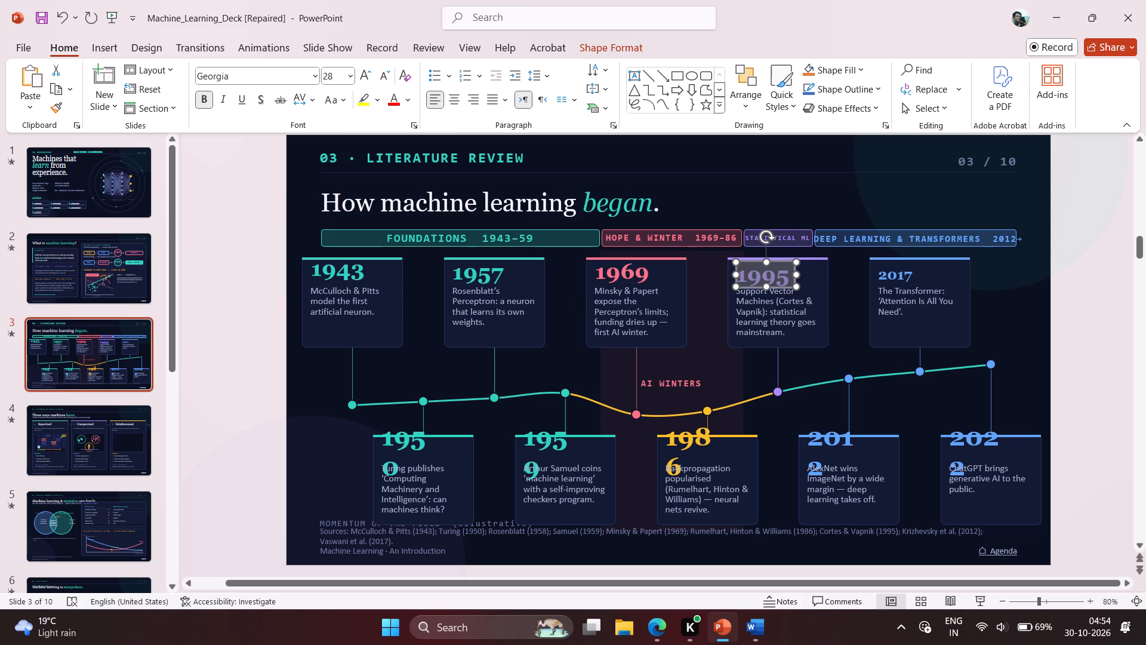
pyautogui.click(783, 259)
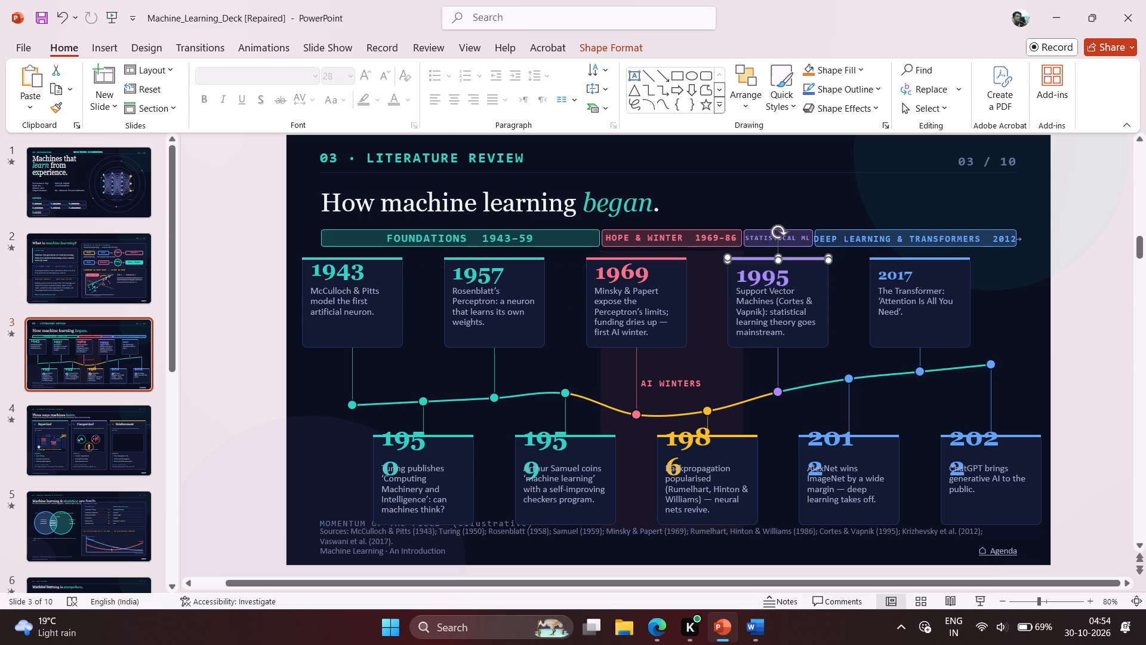
pyautogui.hotkey('ctrl', 'z')
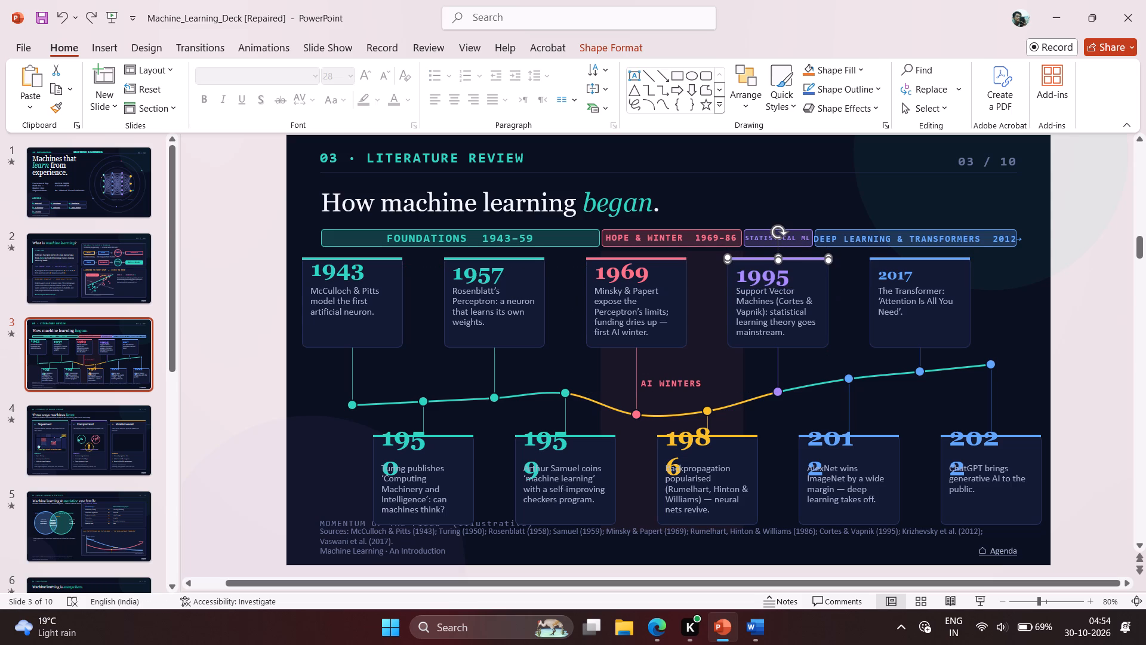
pyautogui.click(780, 274)
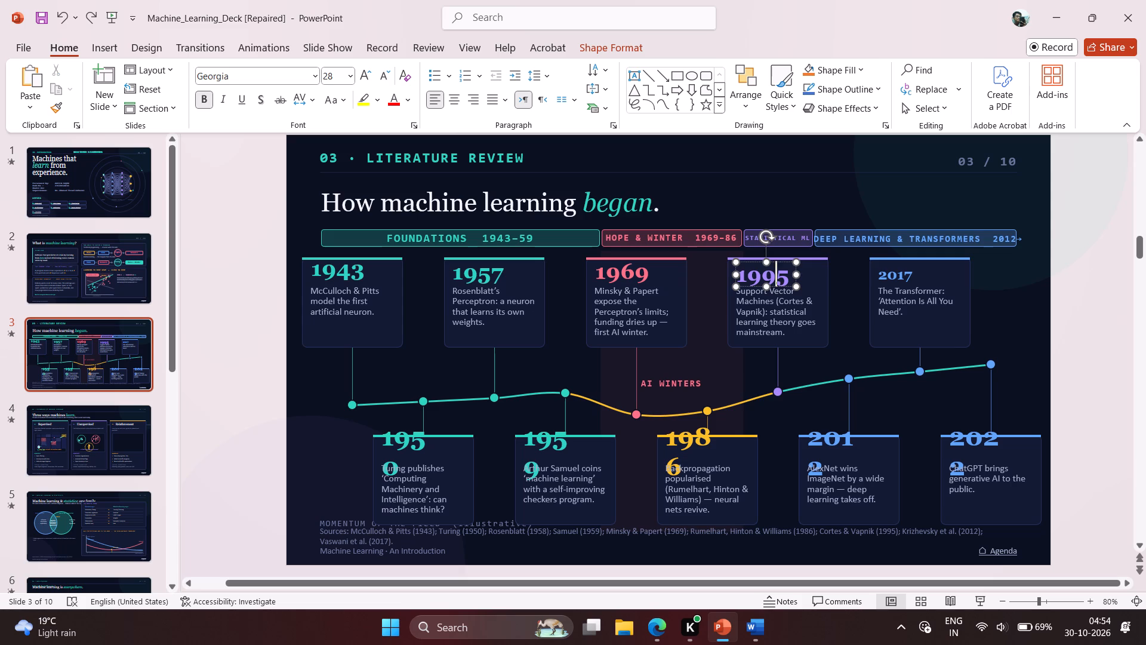
pyautogui.click(781, 259)
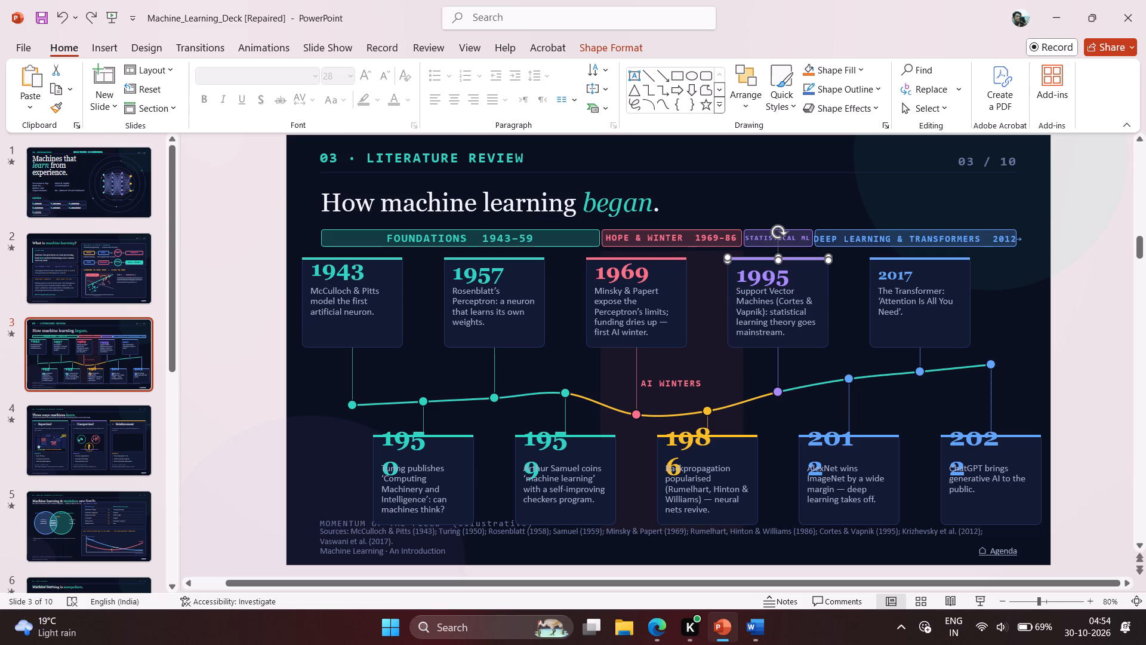
pyautogui.click(781, 275)
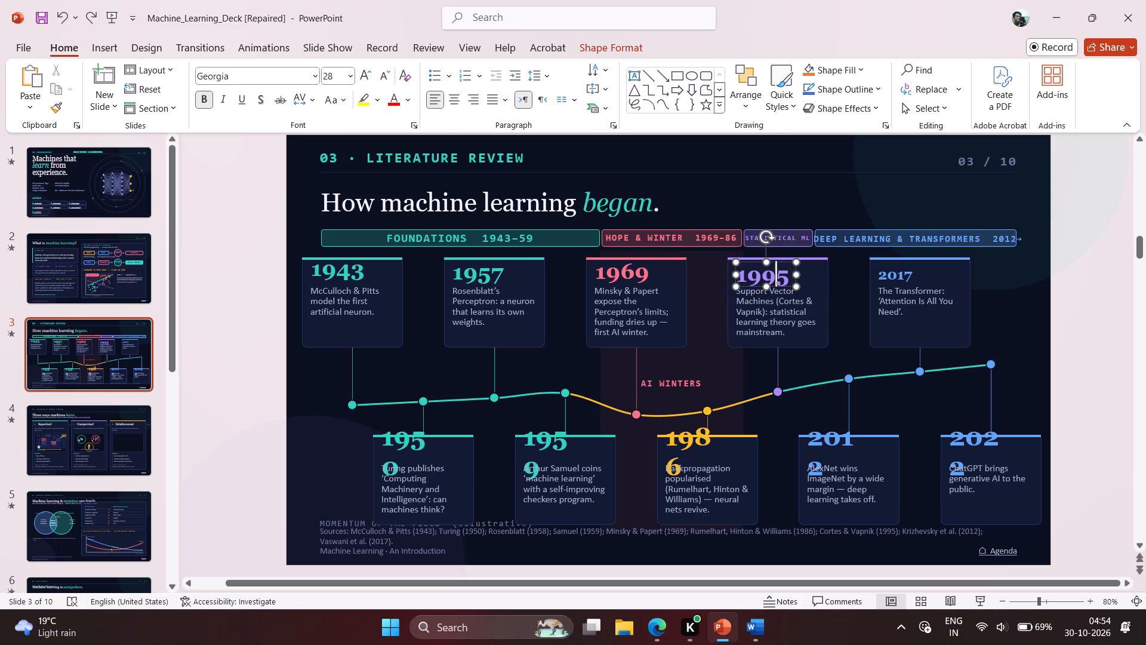
pyautogui.click(781, 263)
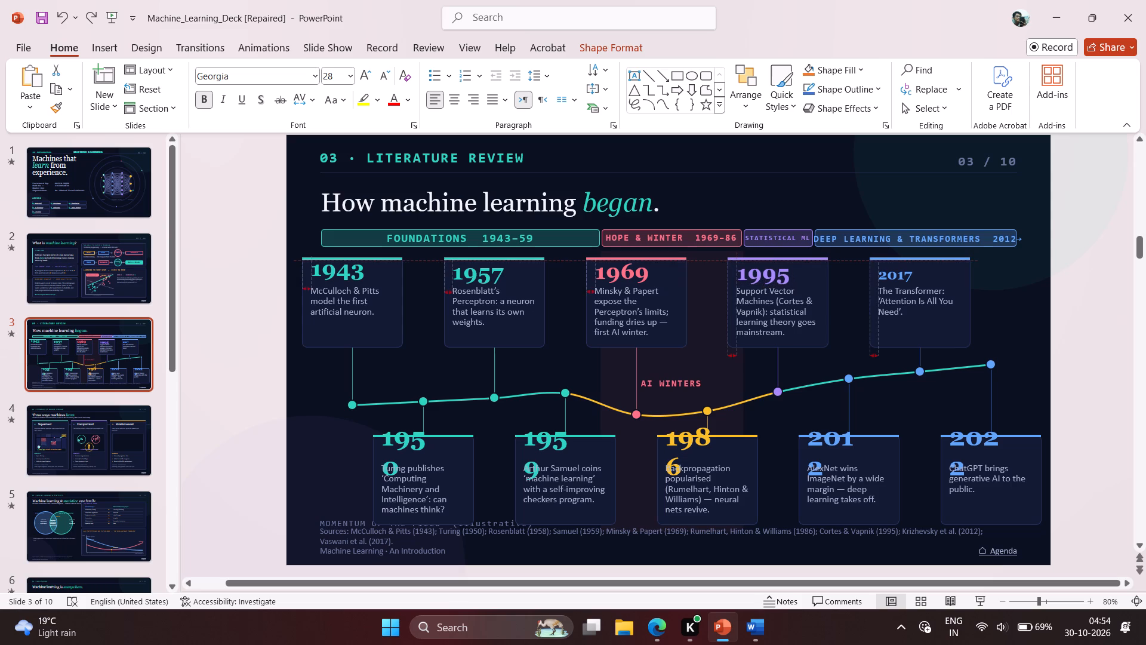
# Set the "2017" year to 28 pt and move it slightly up in its card.
pyautogui.click(882, 268)
pyautogui.hotkey('ctrl', 'a')
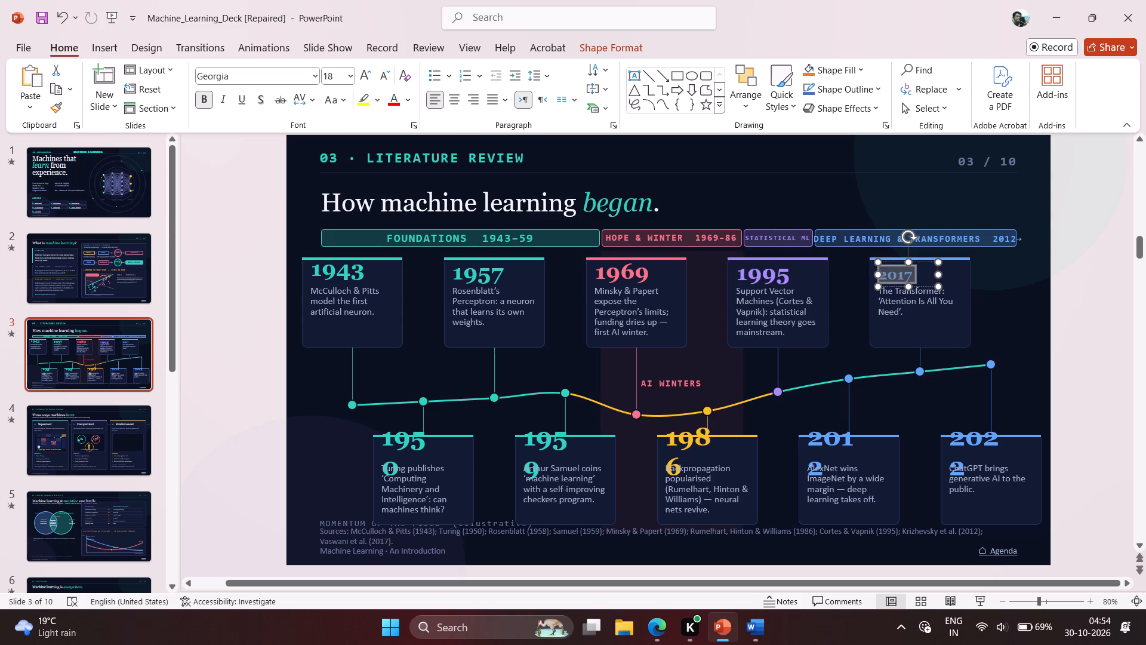
pyautogui.click(352, 79)
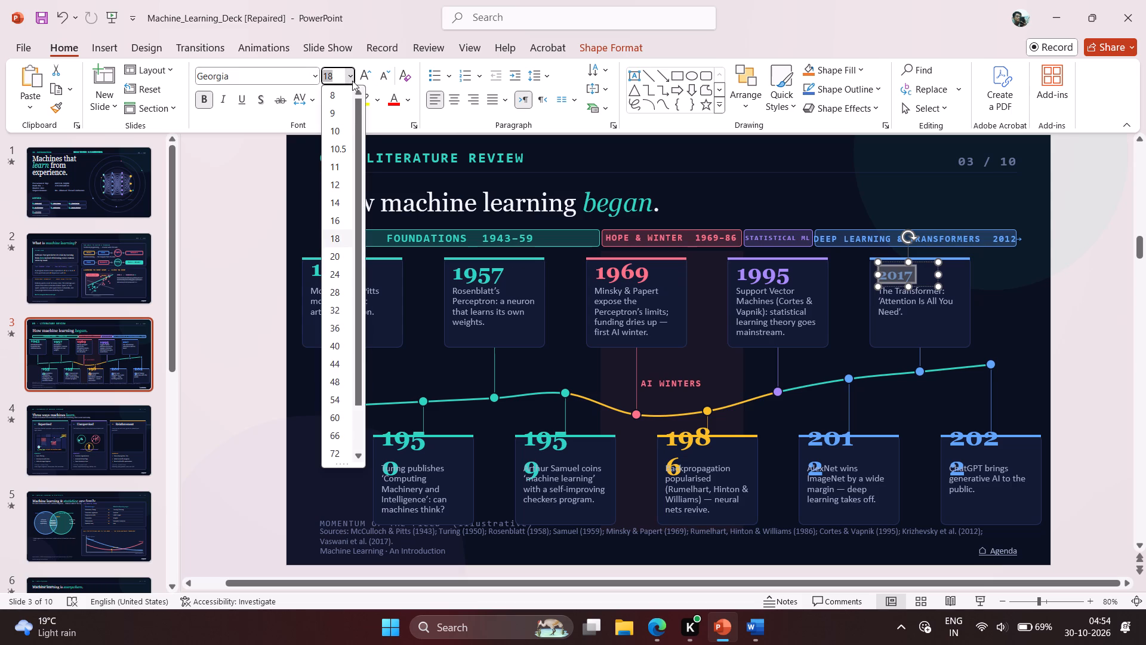
pyautogui.click(344, 289)
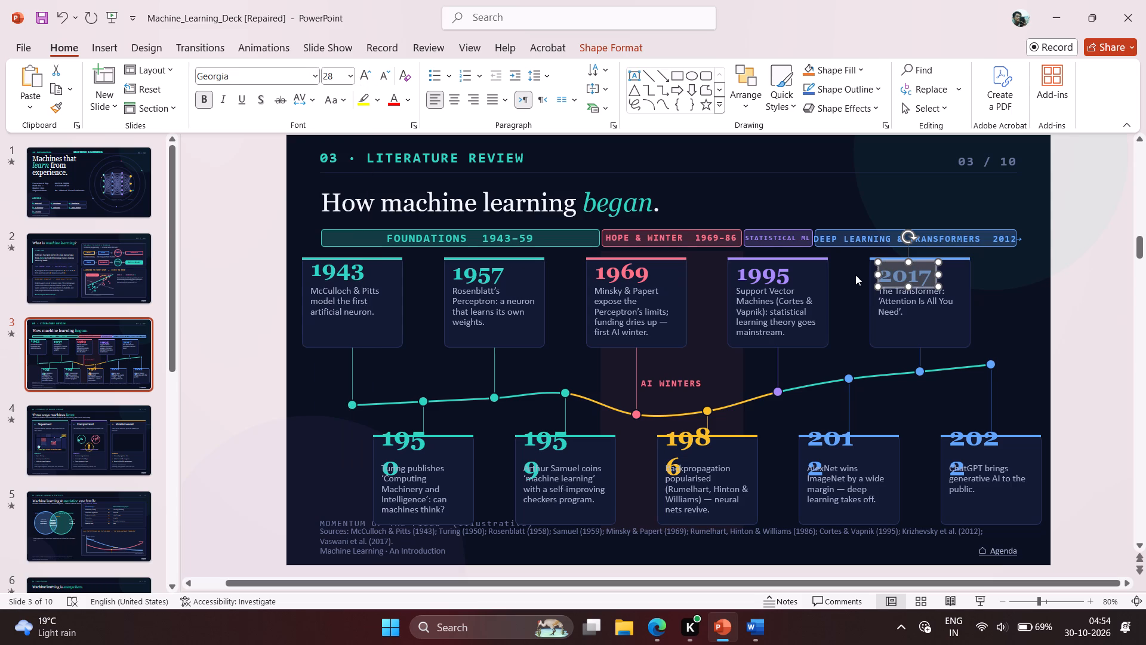
pyautogui.click(917, 260)
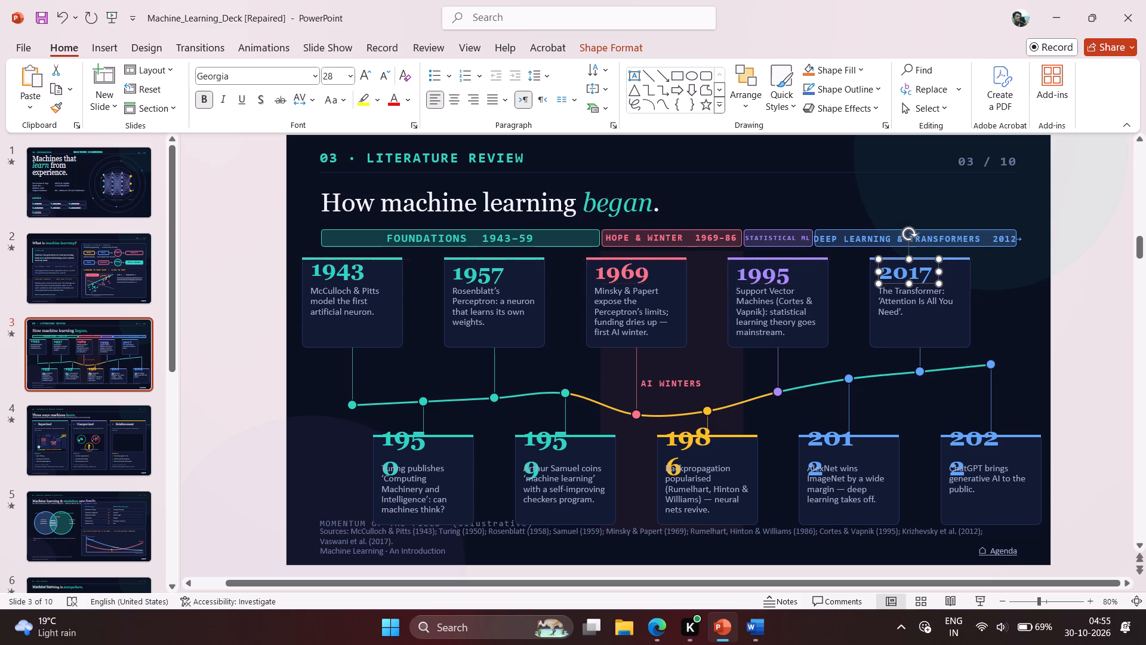
# Reduce the "1950" year to 28 pt and move it slightly up, clear of the Turing description.
pyautogui.click(424, 451)
pyautogui.click(414, 450)
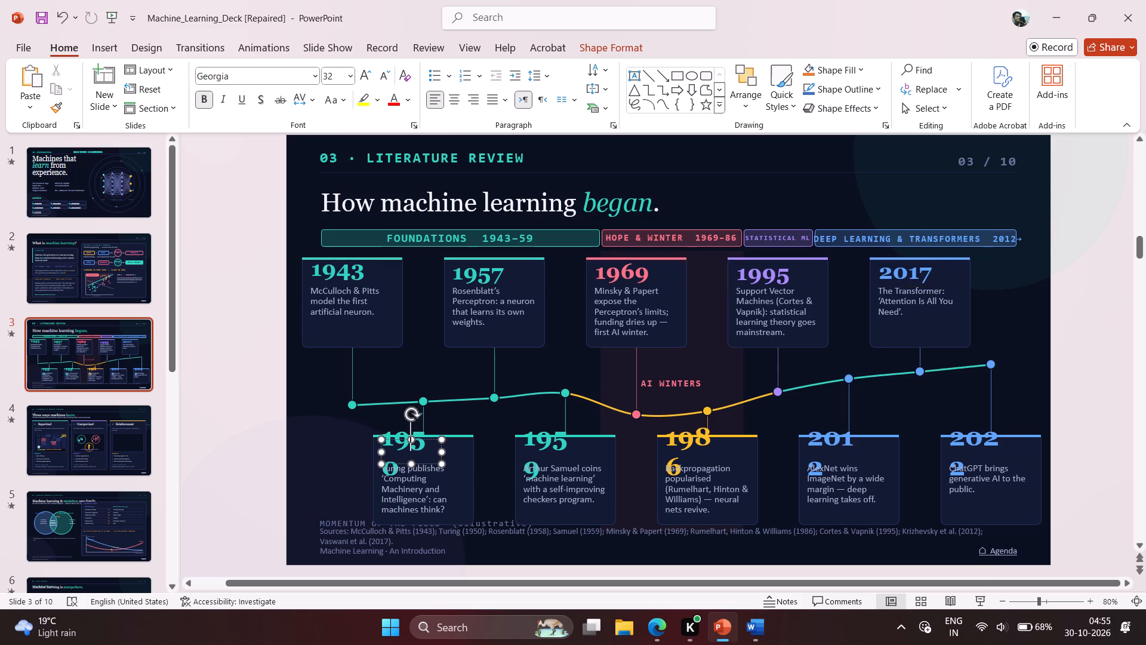
pyautogui.click(404, 436)
pyautogui.click(402, 432)
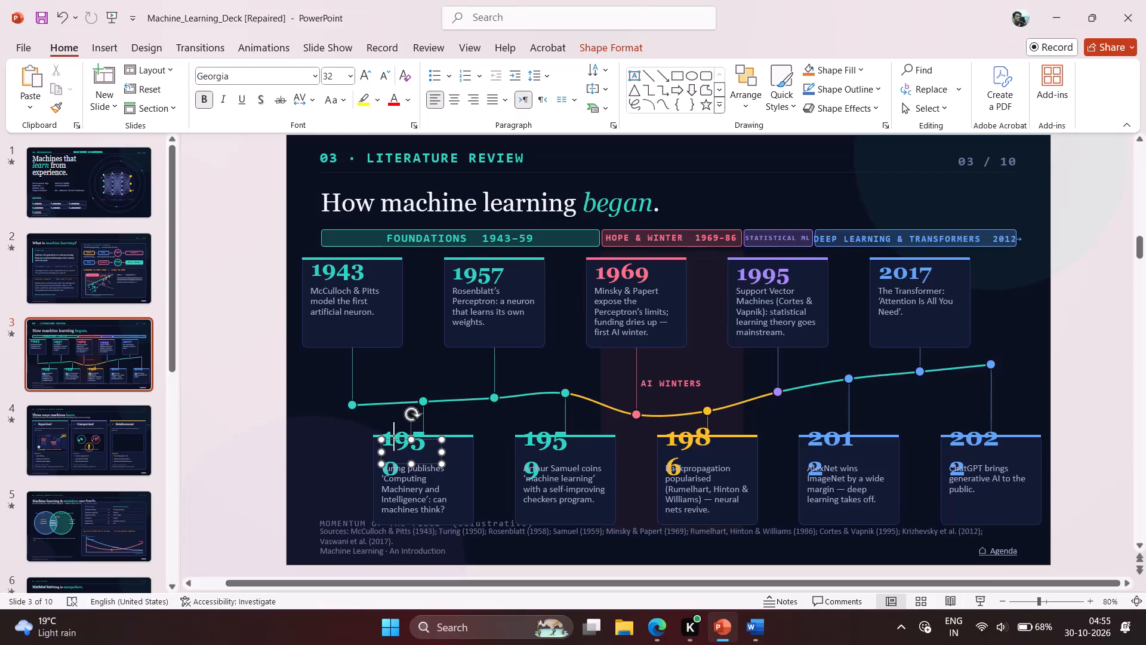
pyautogui.click(393, 468)
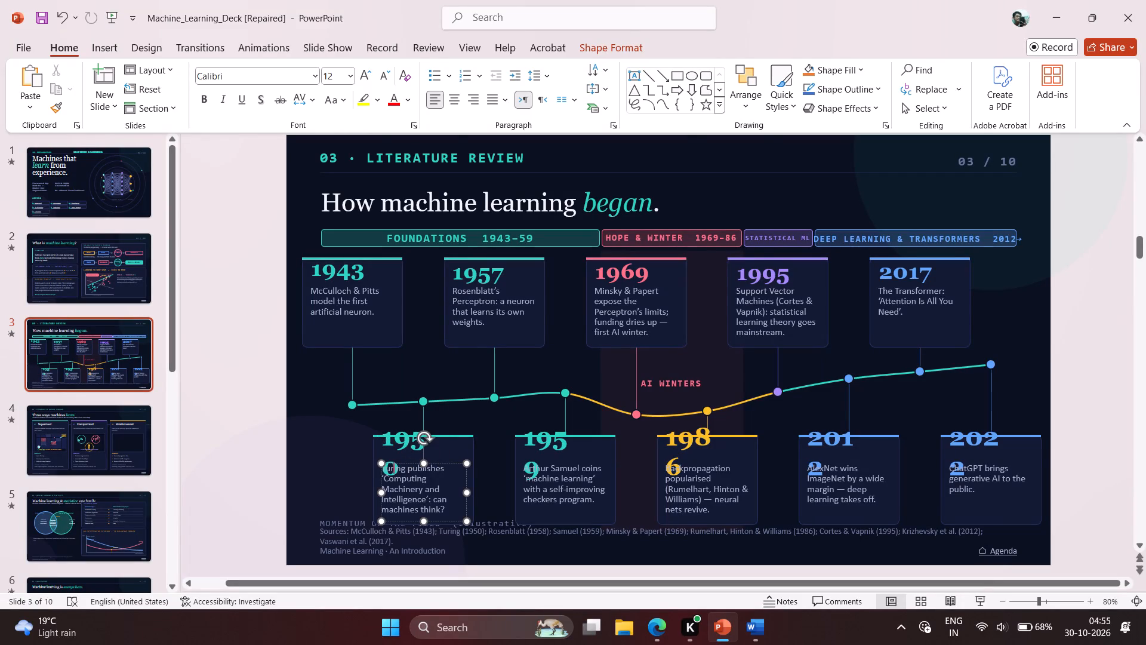
pyautogui.click(395, 464)
pyautogui.click(397, 460)
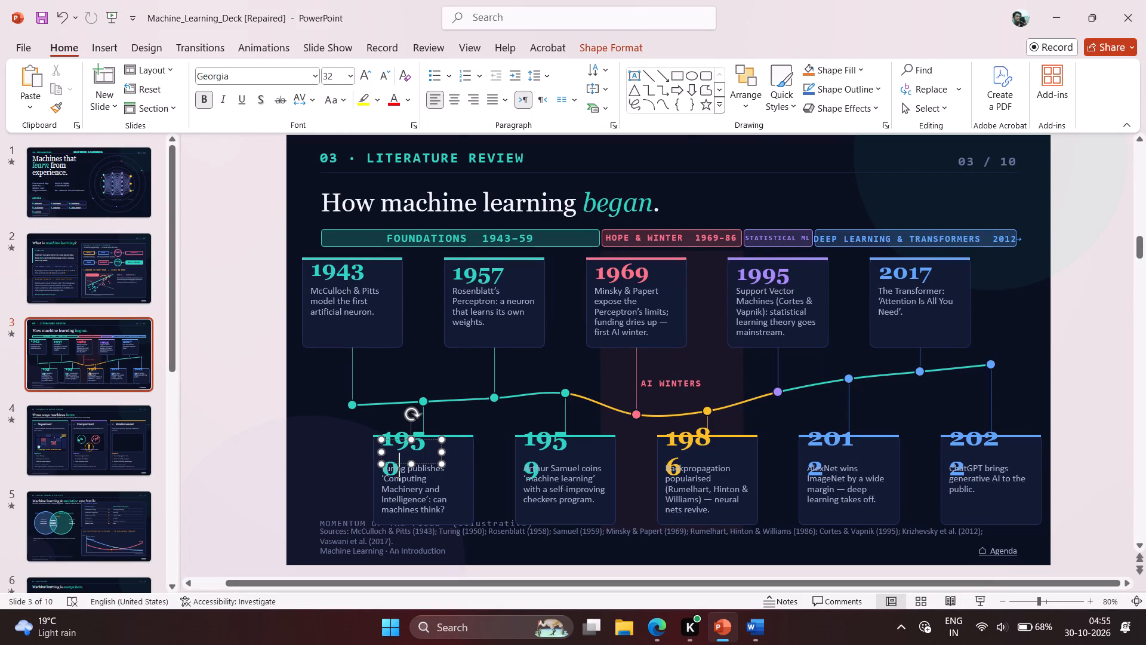
pyautogui.click(402, 463)
pyautogui.click(354, 74)
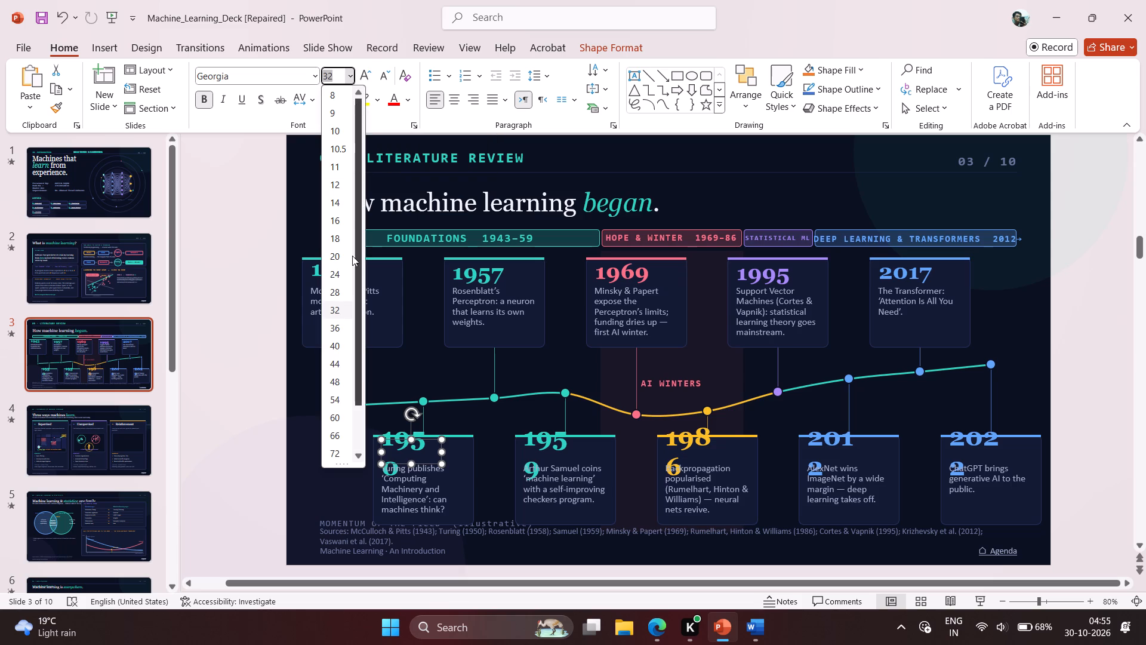
pyautogui.click(338, 289)
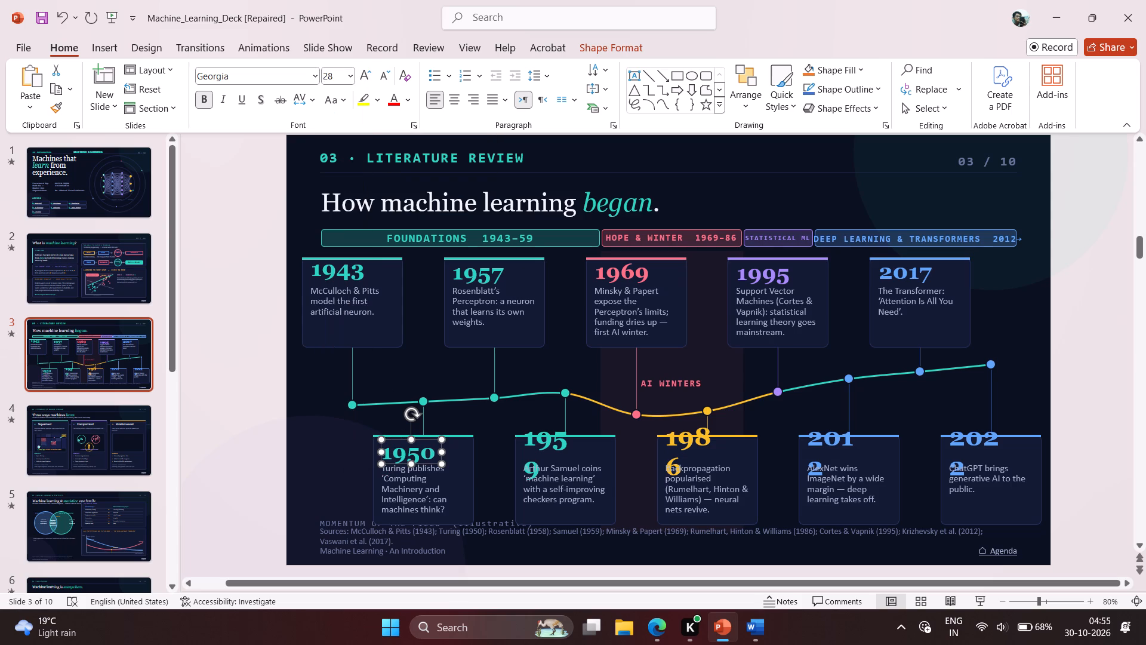
pyautogui.click(428, 441)
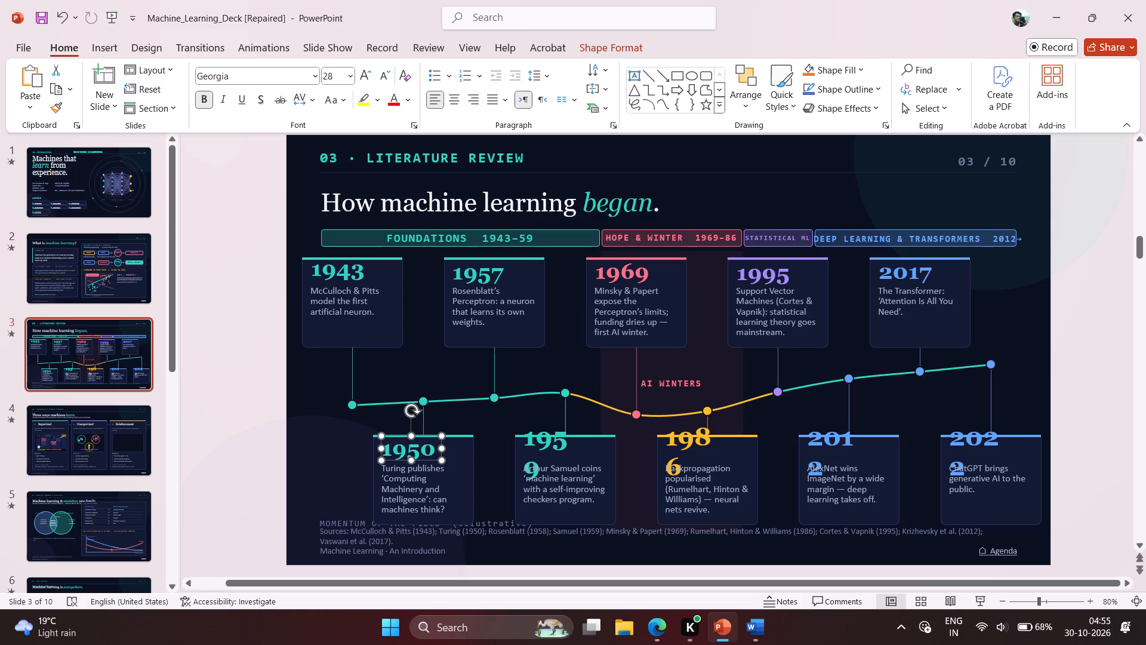
# Reduce the "1959" year to 28 pt and move it slightly up, clear of the Arthur Samuel description.
pyautogui.click(561, 440)
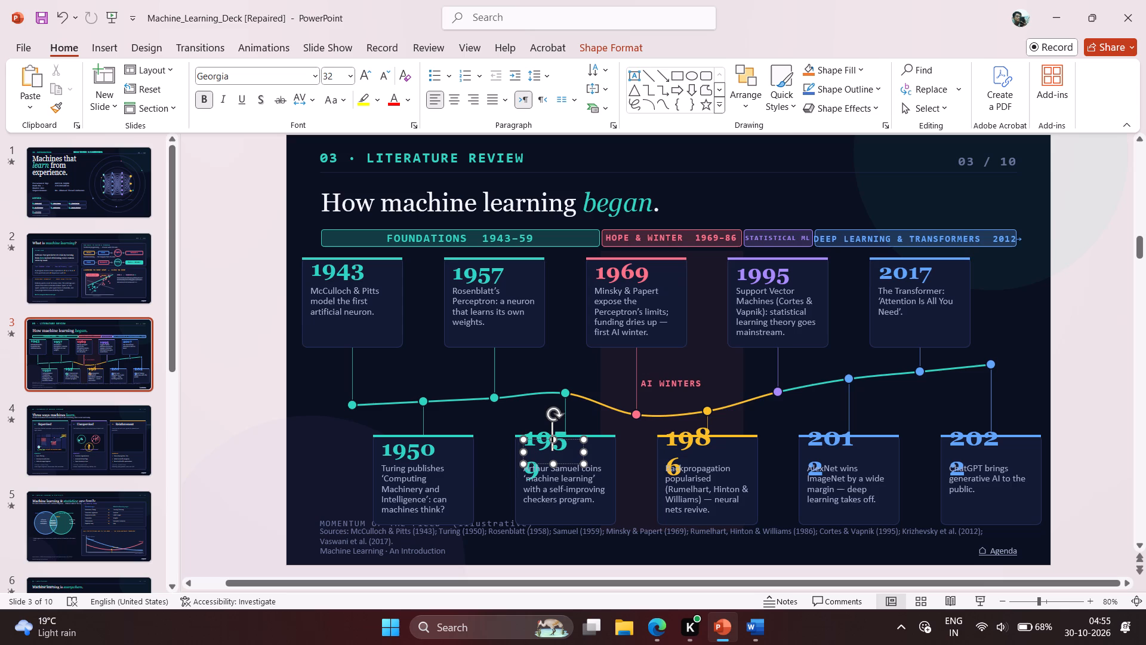
pyautogui.click(567, 462)
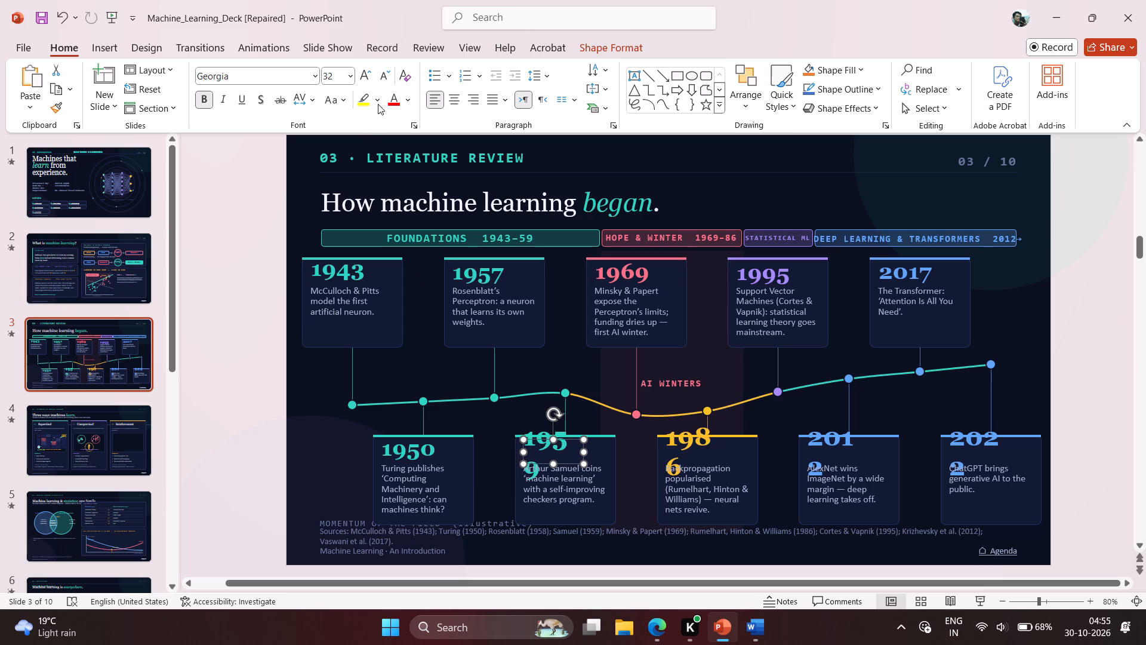
pyautogui.click(381, 75)
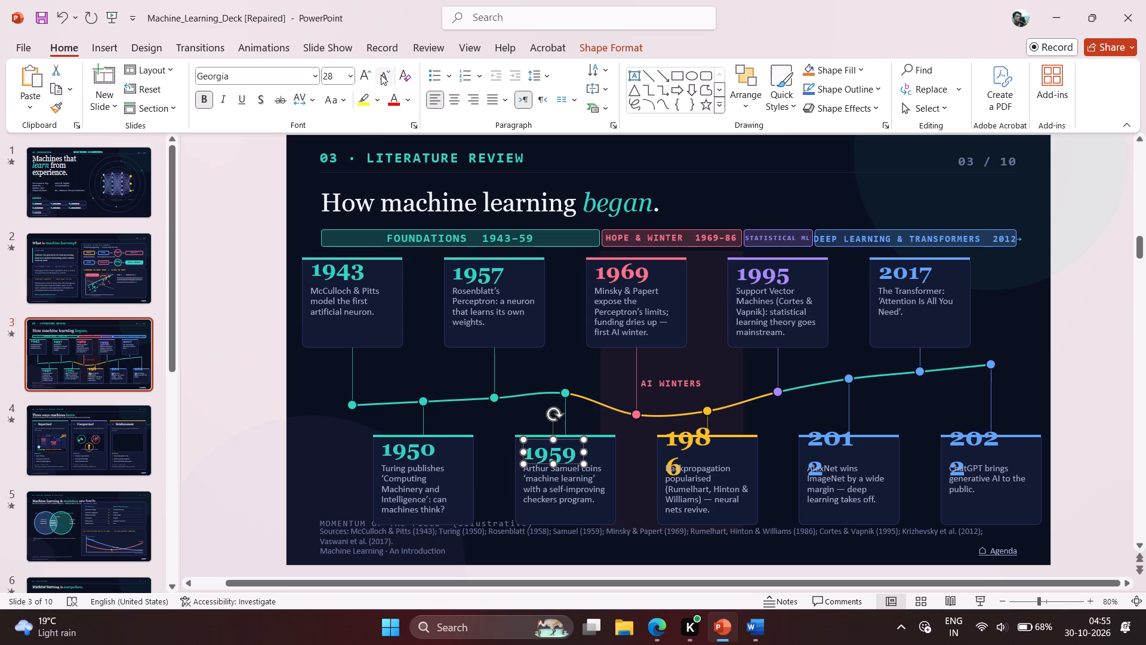
pyautogui.click(568, 439)
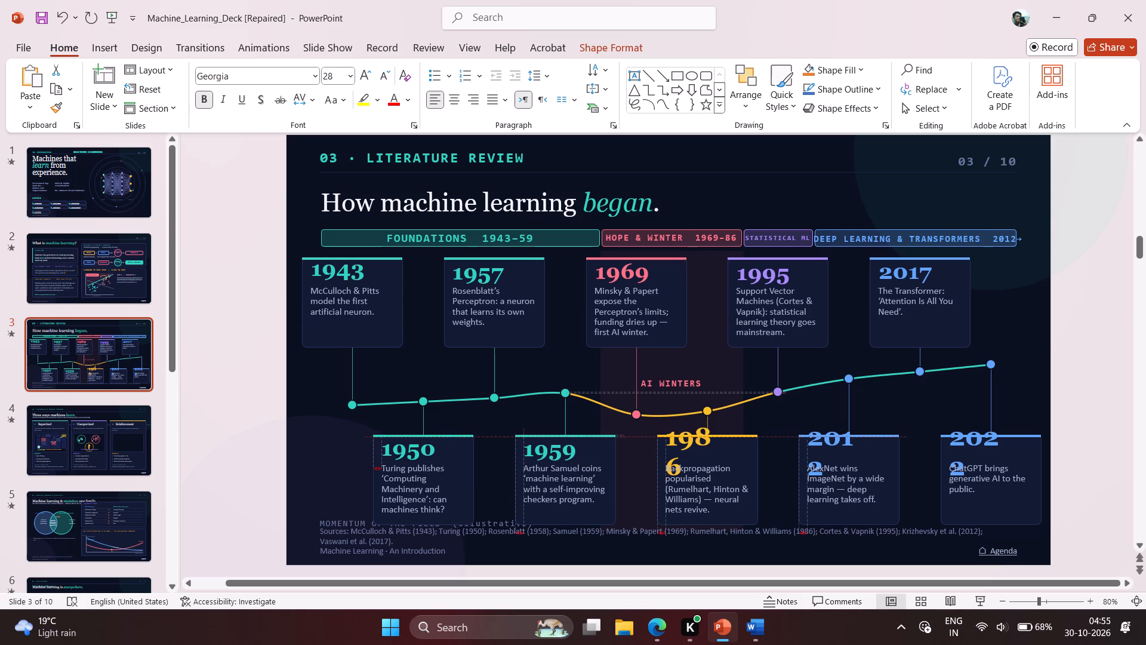
# Reduce the "1986" year to 28 pt and move it slightly up, clear of the backpropagation description.
pyautogui.click(745, 458)
pyautogui.click(727, 456)
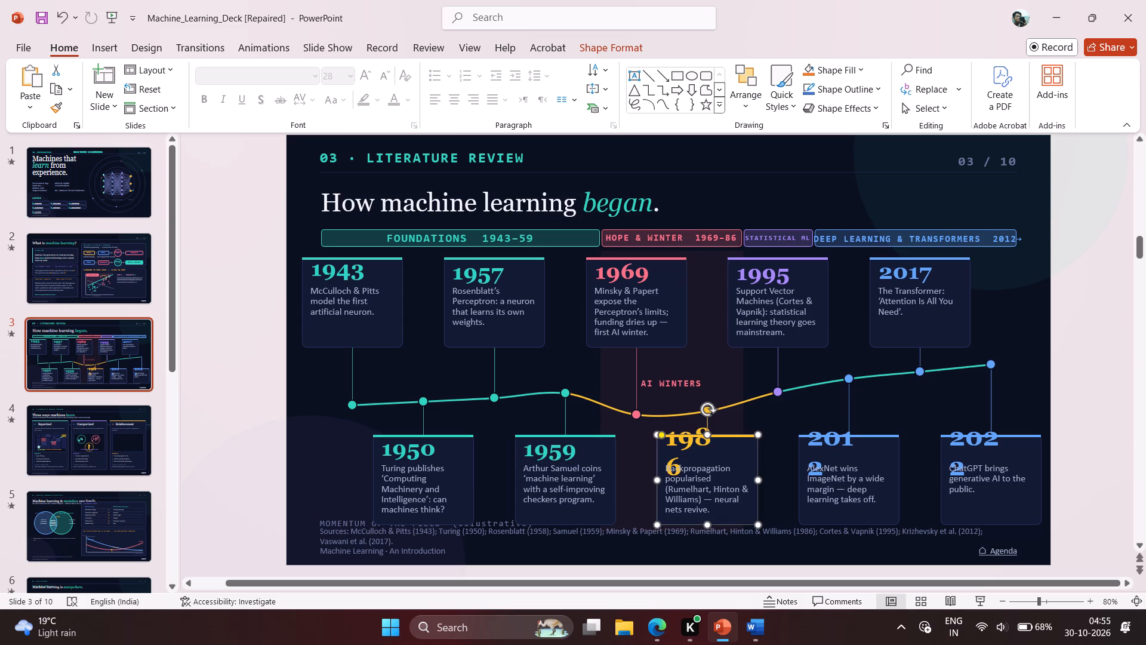
pyautogui.click(706, 450)
pyautogui.click(706, 466)
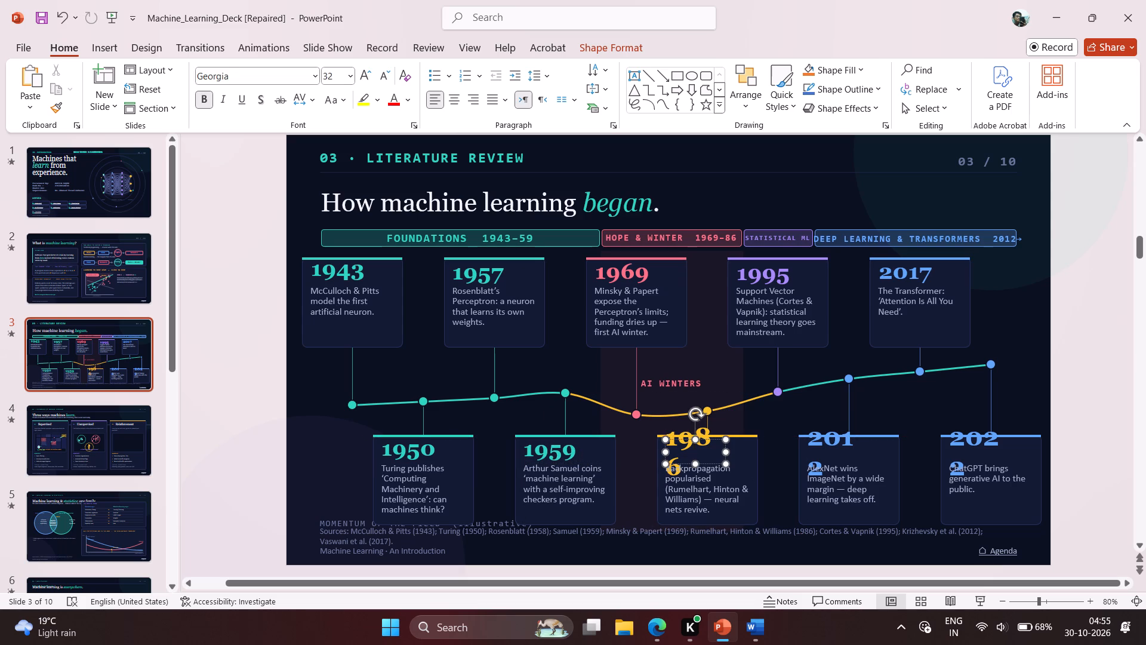
pyautogui.click(699, 452)
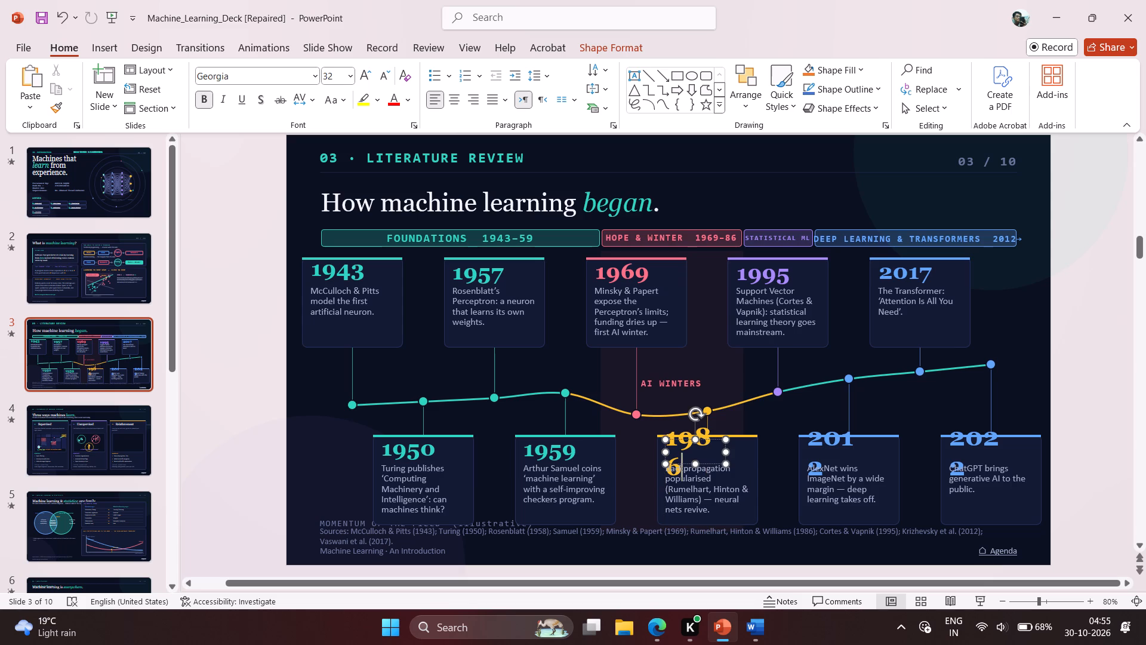
pyautogui.click(704, 462)
pyautogui.click(389, 70)
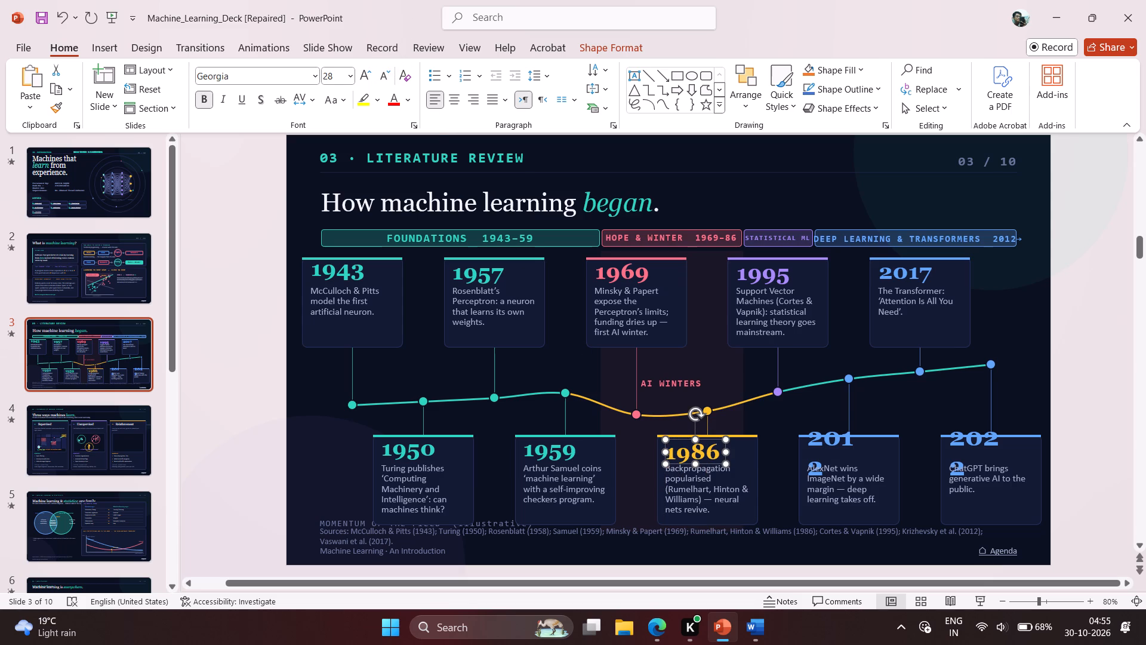
pyautogui.click(685, 437)
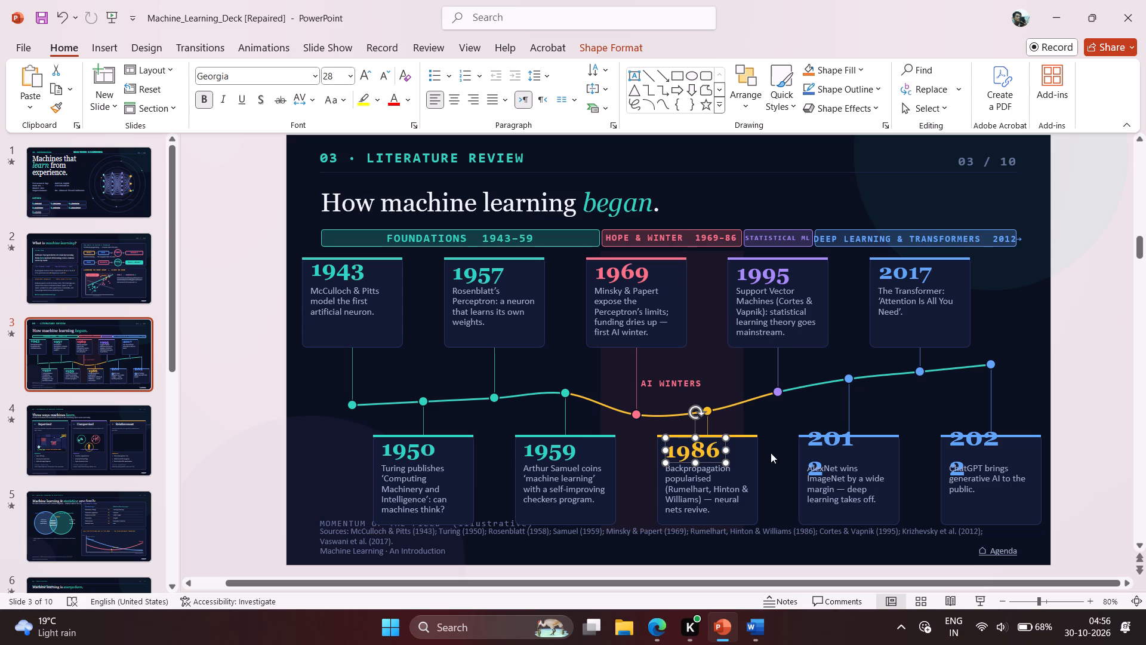
# Reduce the "2012" year in the AlexNet card to 28 pt.
pyautogui.click(838, 459)
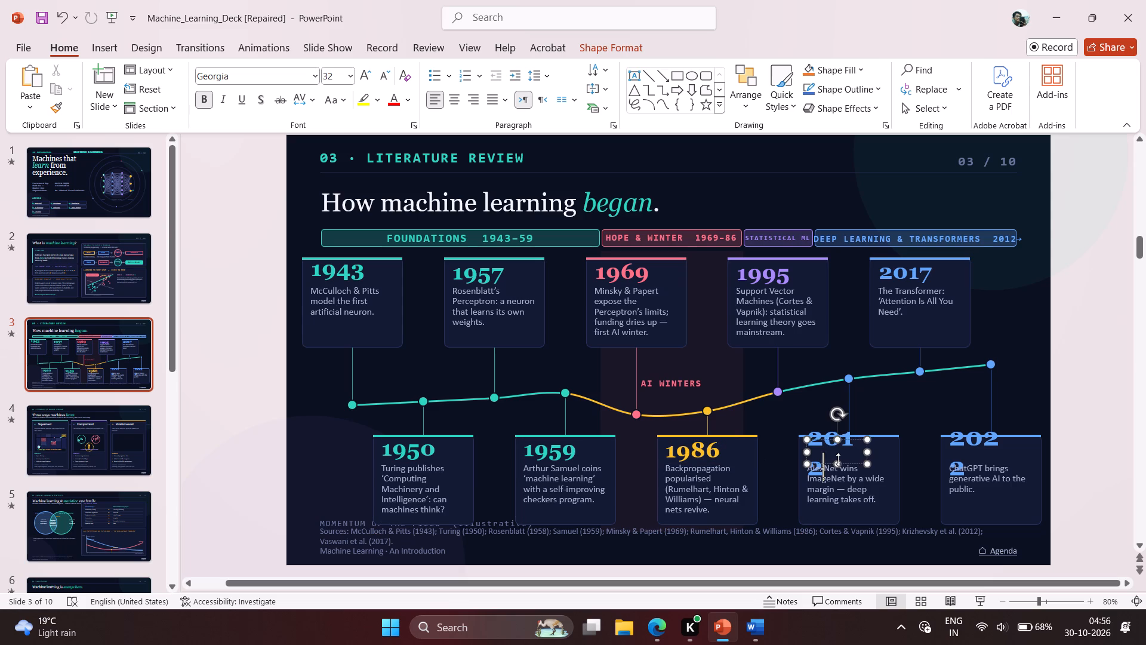
pyautogui.click(830, 463)
pyautogui.click(387, 79)
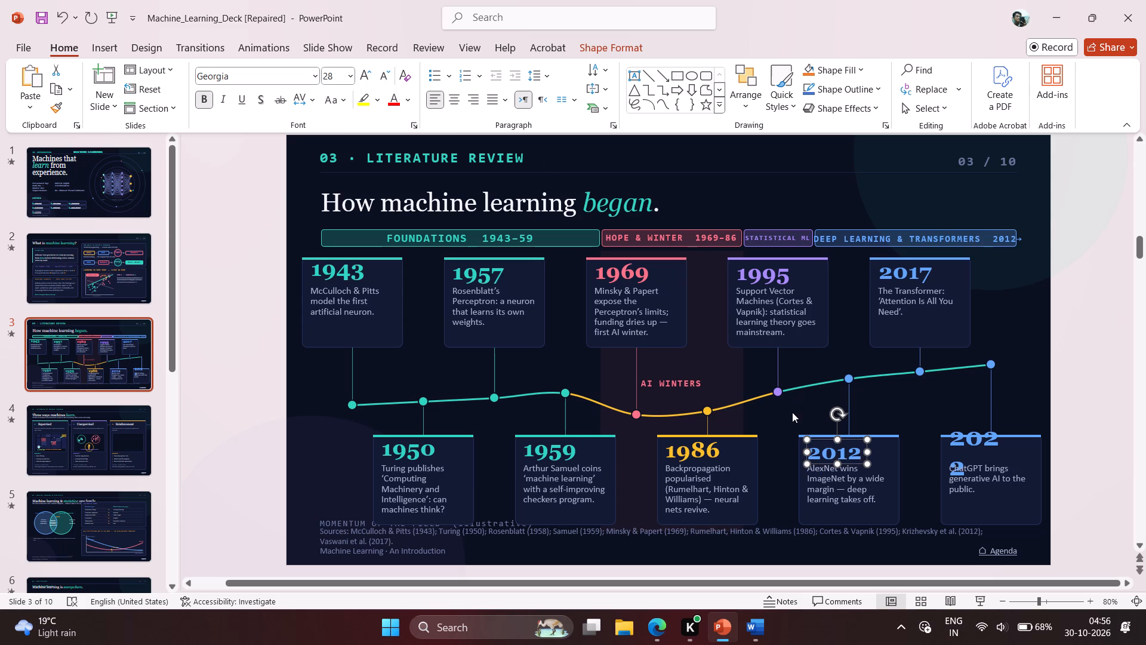
# Move the "2012" year slightly up, clear of the AlexNet description.
pyautogui.click(819, 438)
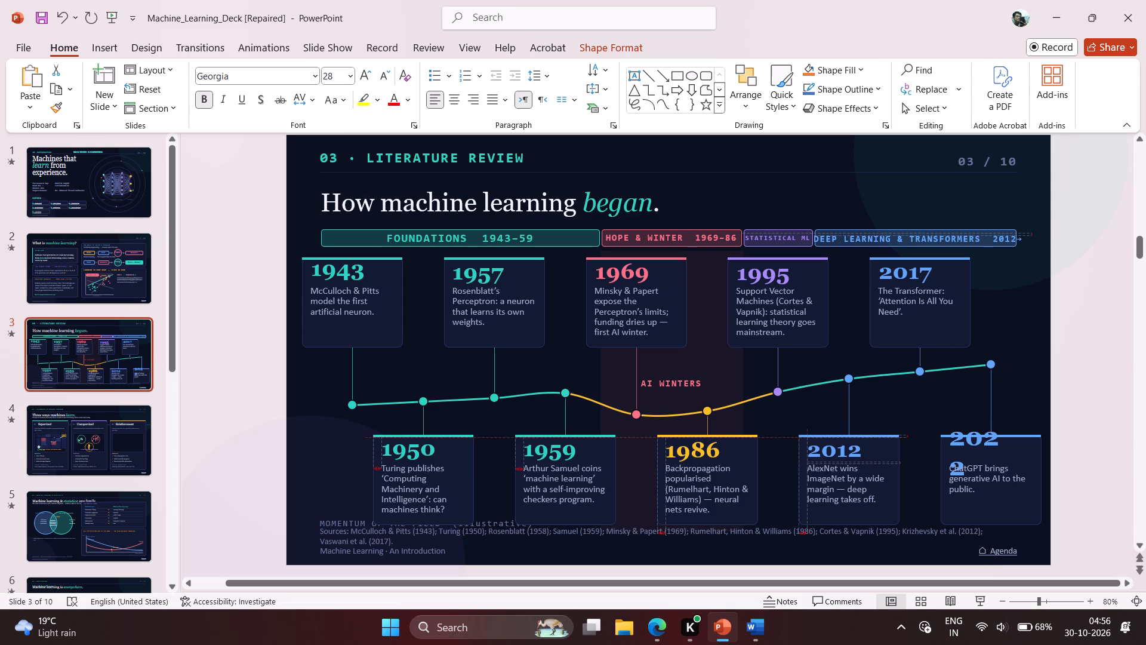
# Reduce the "2022" year to 28 pt and move it slightly up, clear of the ChatGPT description.
pyautogui.click(969, 449)
pyautogui.hotkey('ctrl', 'a')
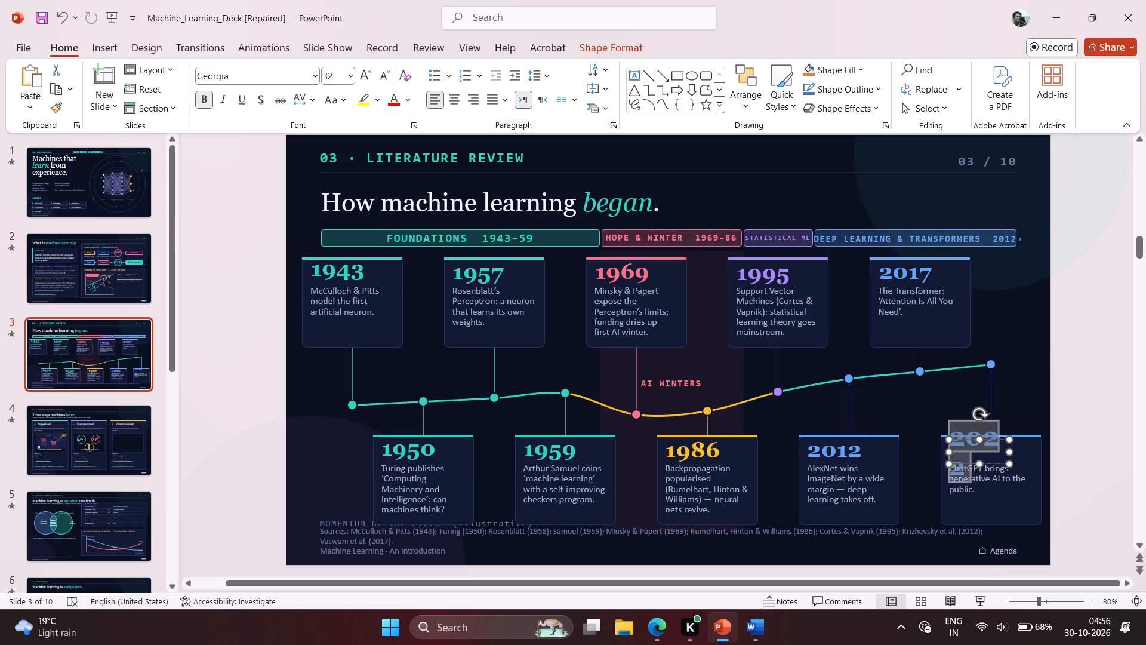
pyautogui.click(381, 72)
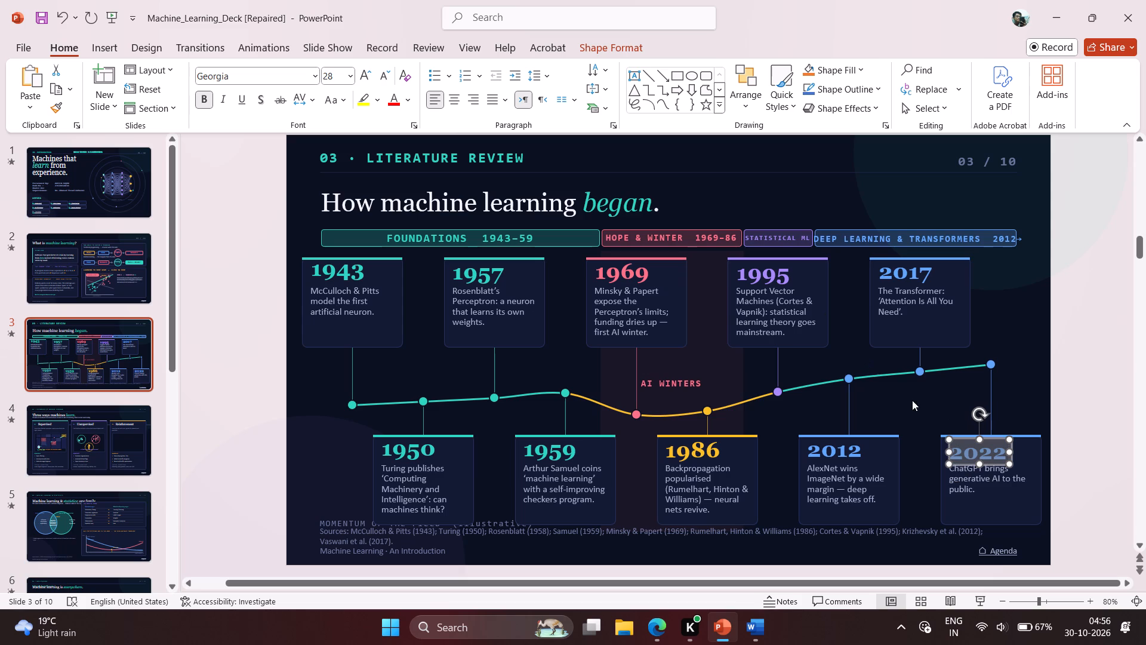
pyautogui.press('Up')
pyautogui.press('Up')
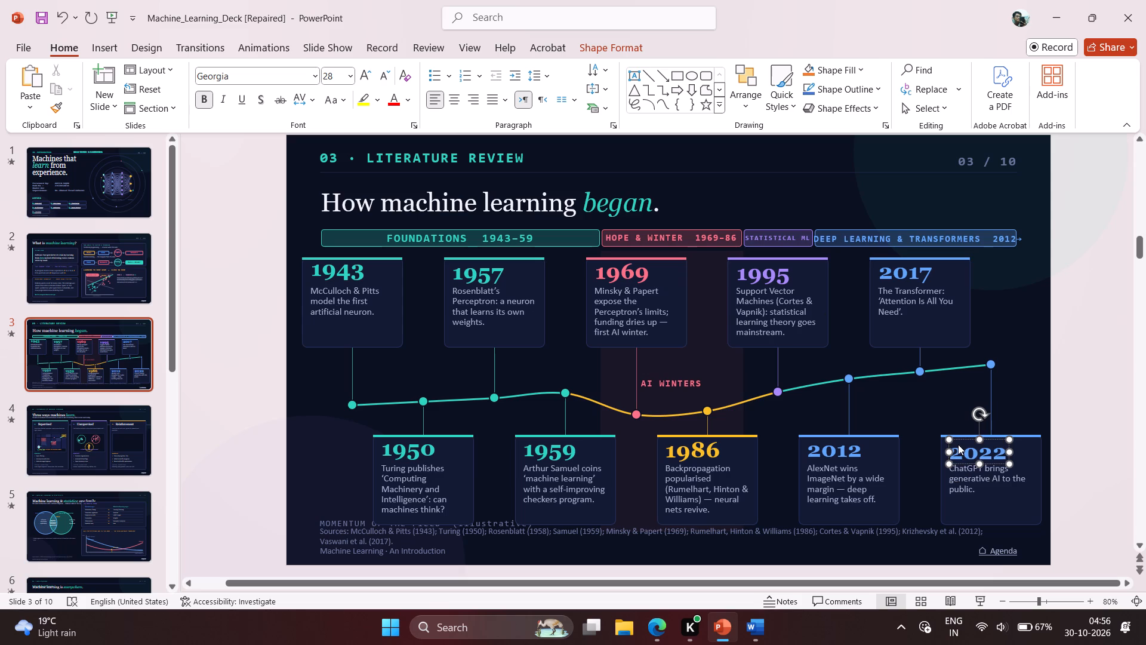
pyautogui.click(958, 436)
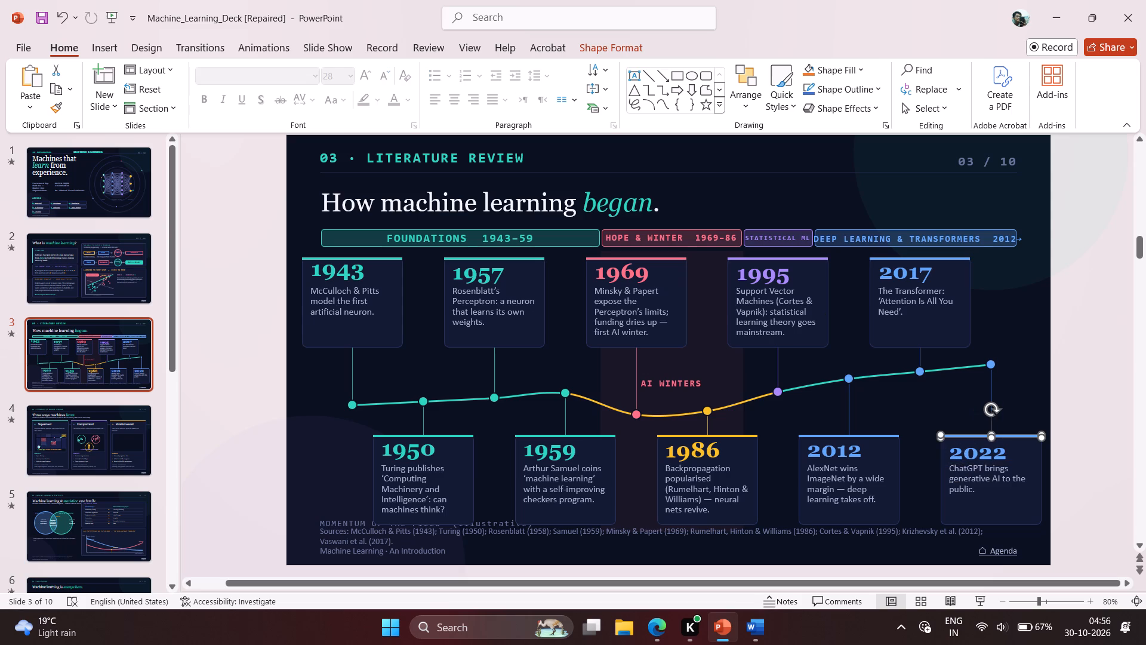
pyautogui.click(964, 449)
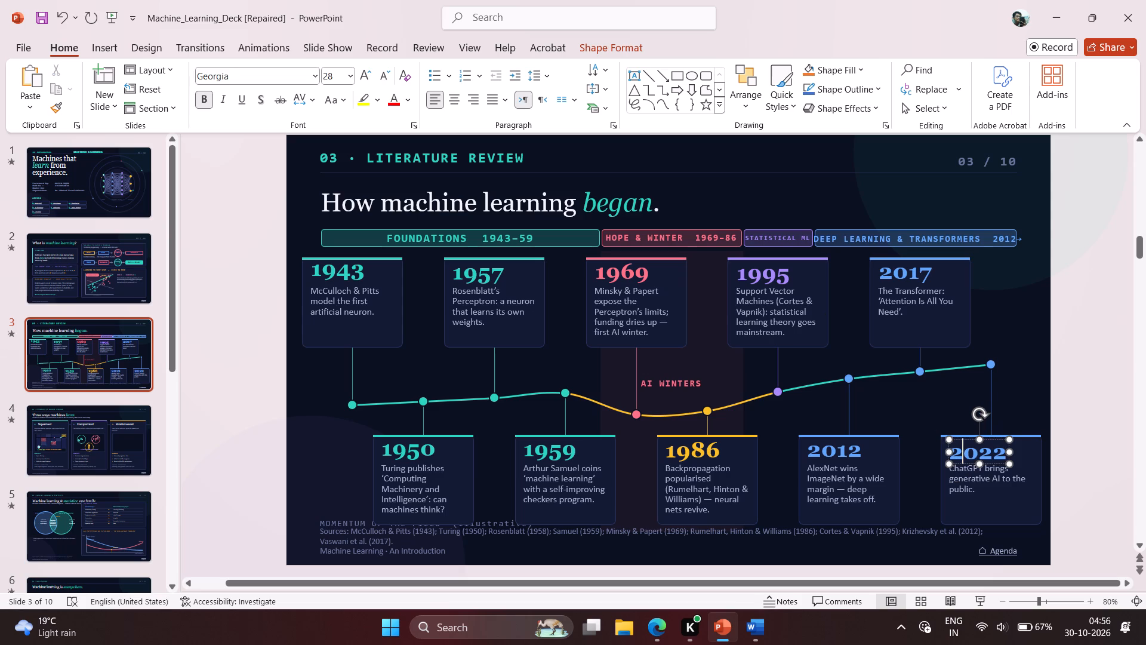
pyautogui.click(968, 441)
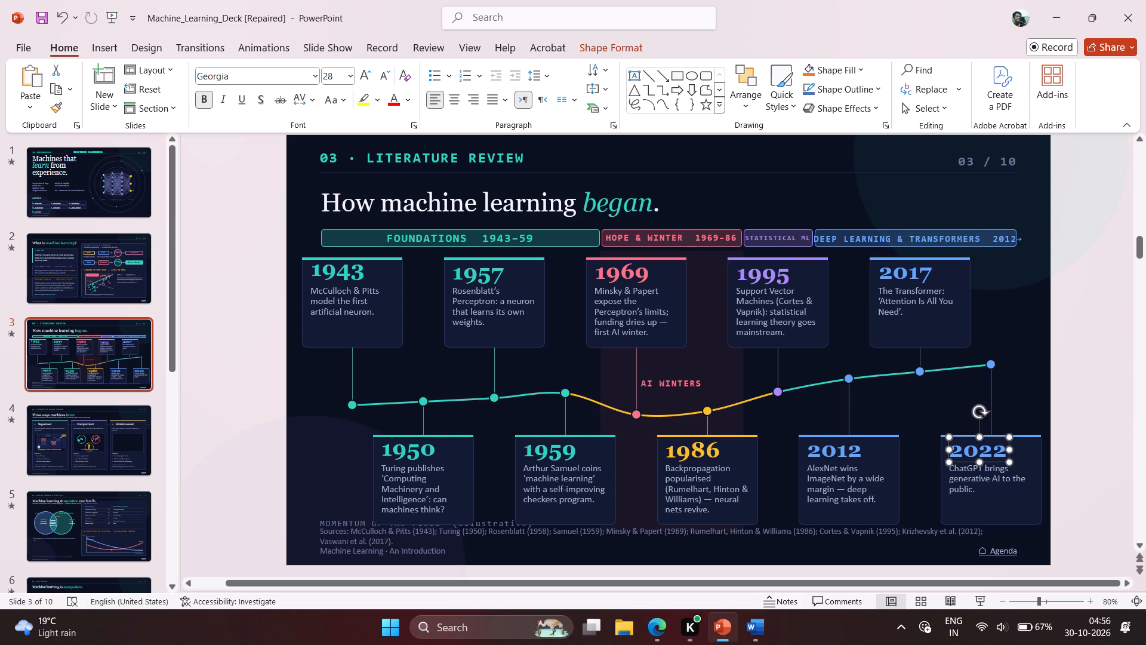
# Remove the dashes from the descriptions in the 1986, 2012 and 1969 timeline cards.
pyautogui.doubleClick(704, 500)
pyautogui.press('BackSpace')
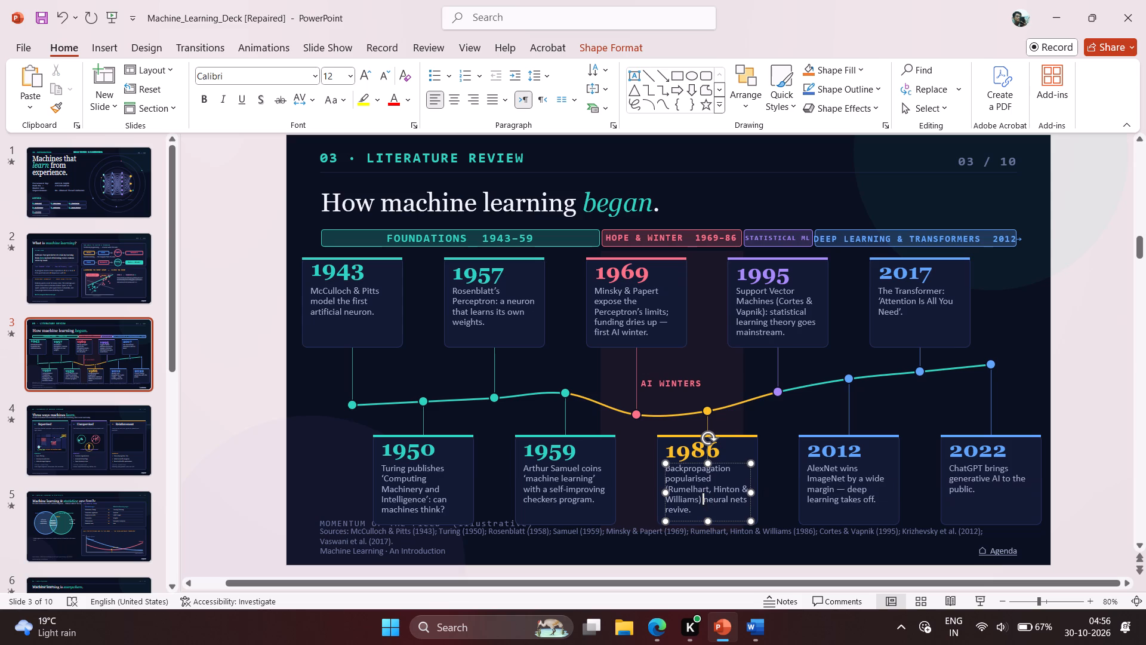
pyautogui.doubleClick(837, 490)
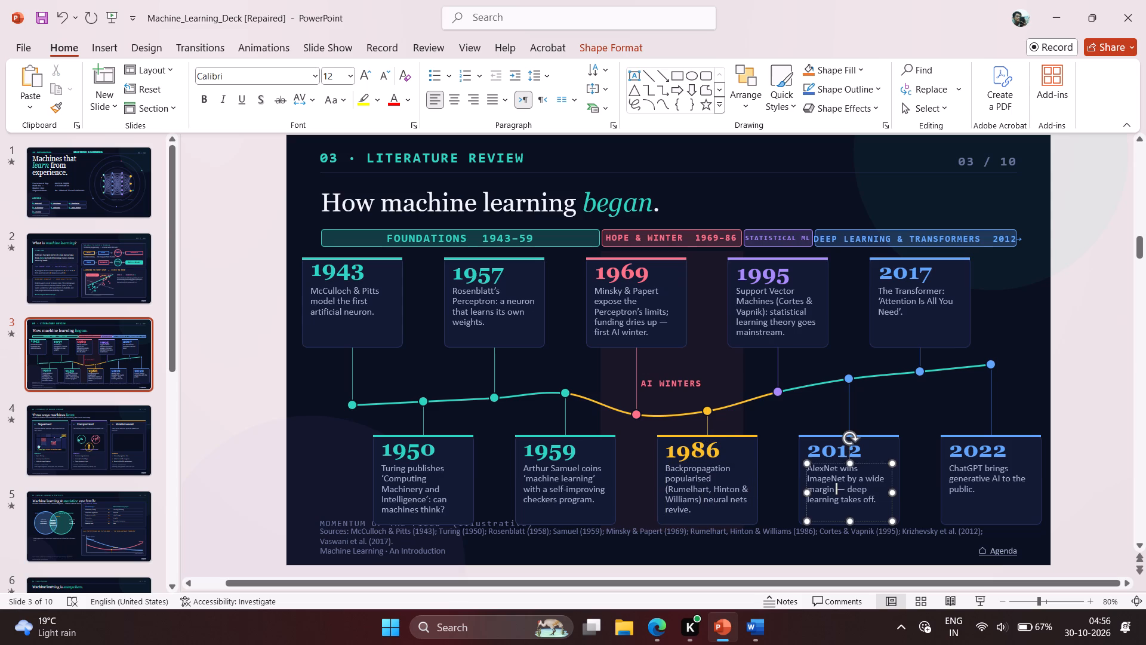
pyautogui.press('BackSpace')
pyautogui.doubleClick(667, 322)
pyautogui.press('BackSpace')
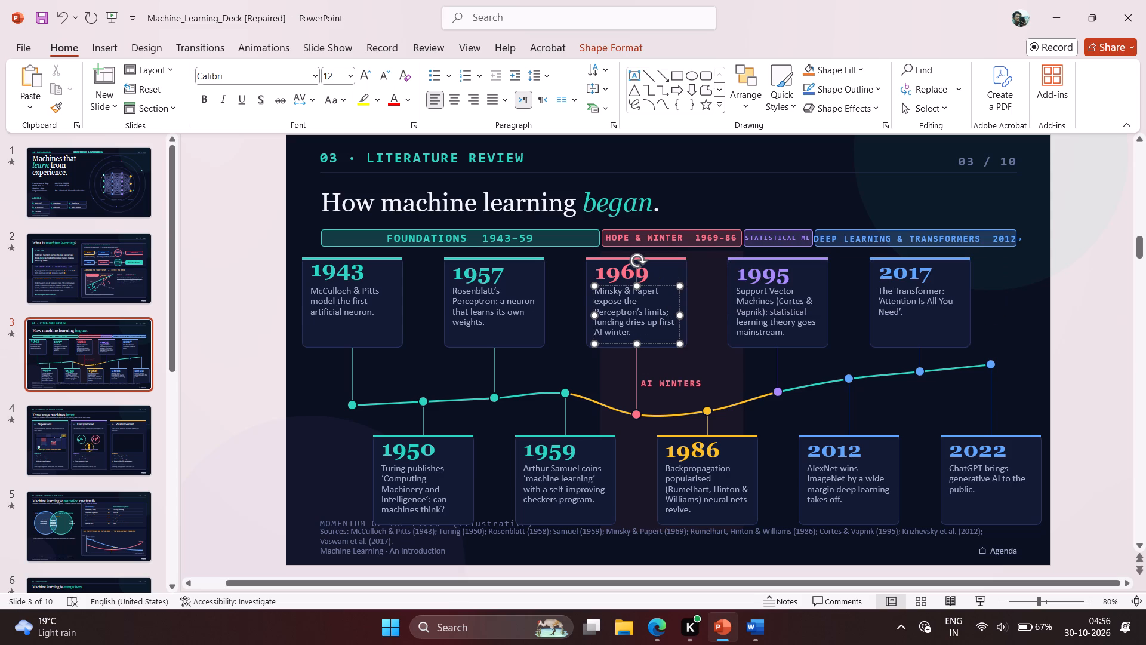
# Delete the "MOMENTUM OF THE FIELD (illustrative)" caption that overlaps the 1950 card and the Sources line.
pyautogui.click(317, 523)
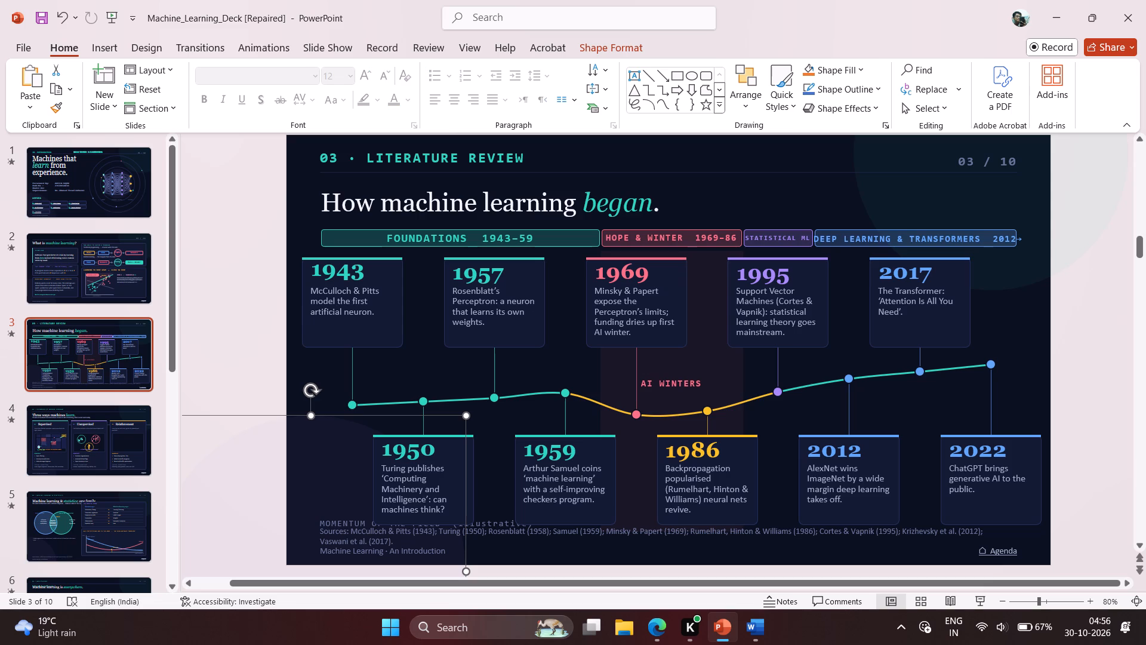
pyautogui.click(500, 545)
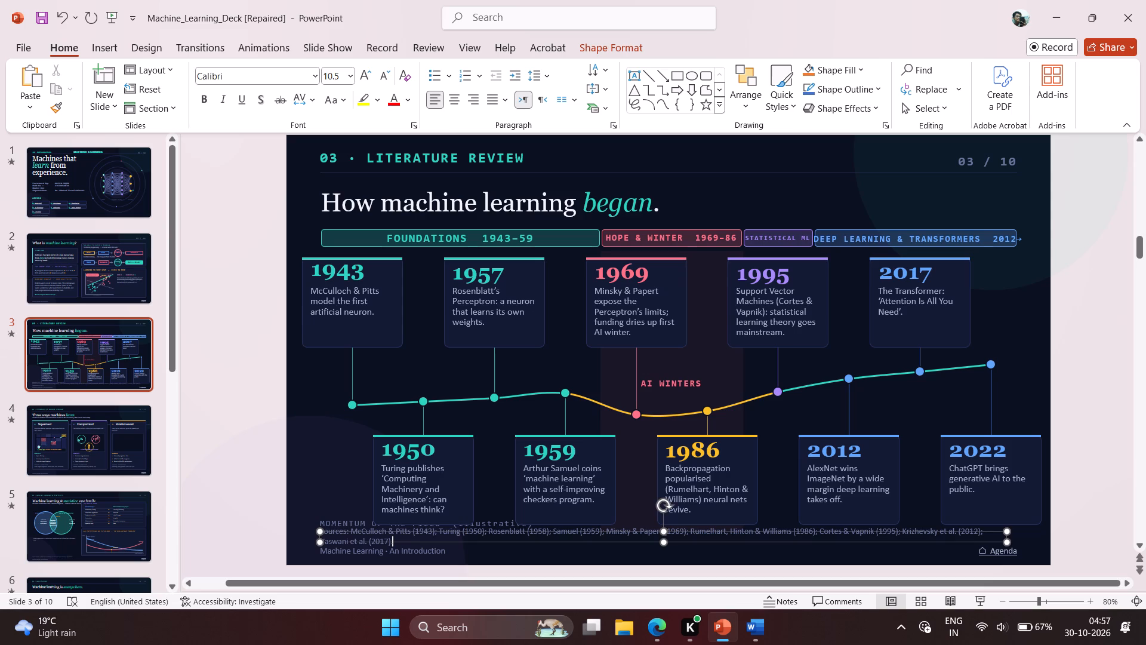
pyautogui.hotkey('ctrl', 'a')
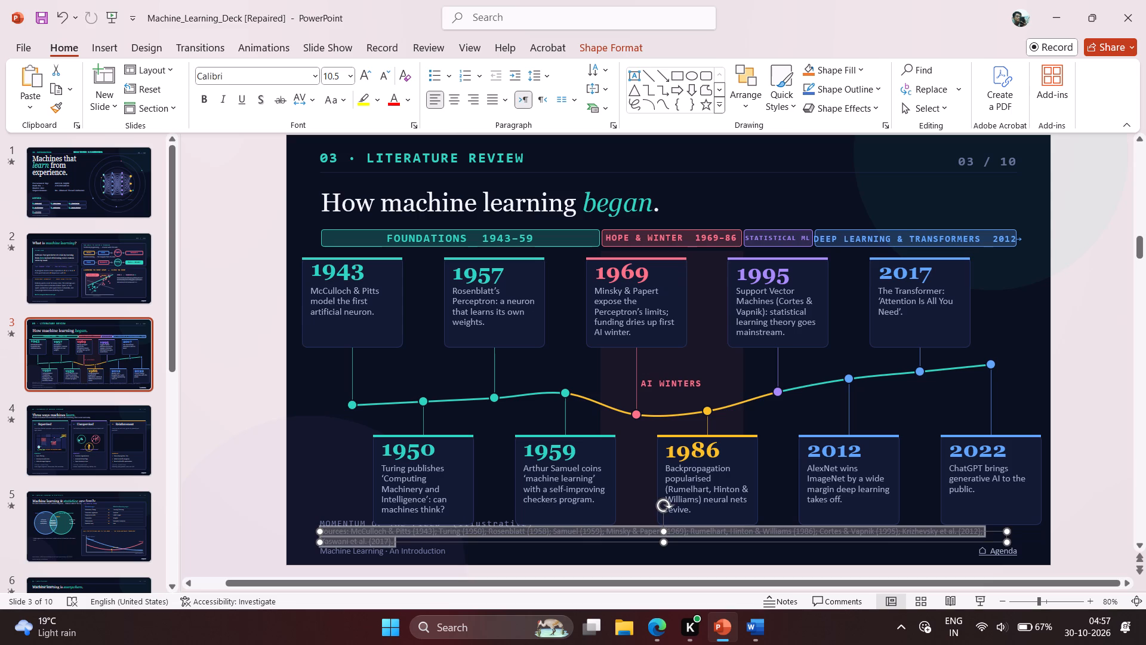
pyautogui.click(492, 555)
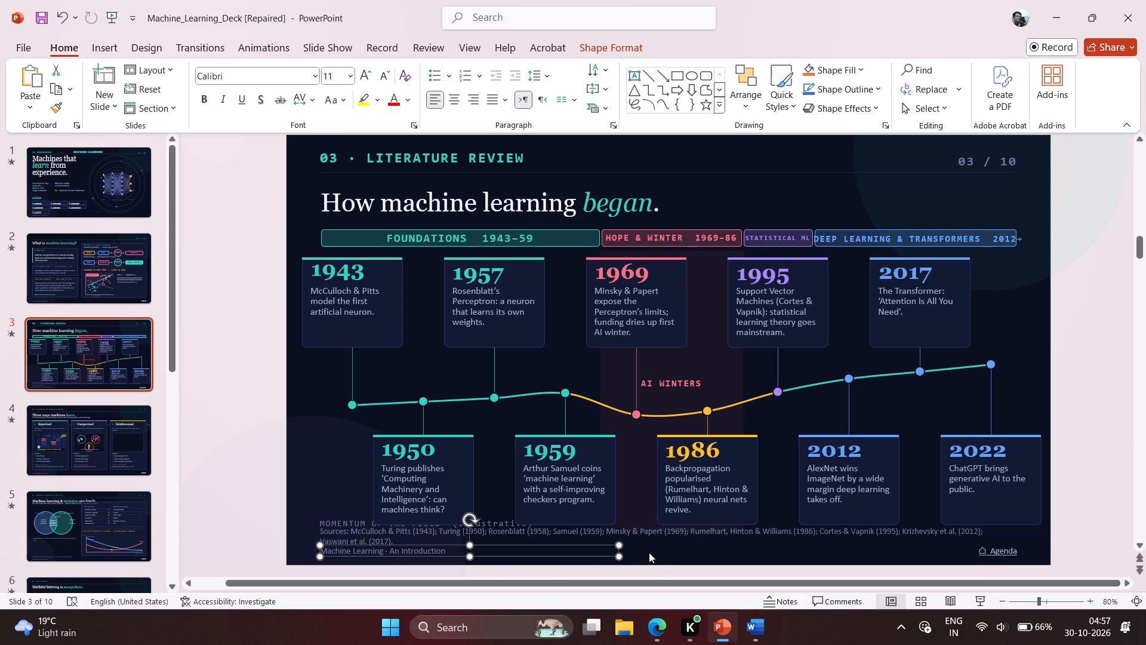
pyautogui.moveTo(649, 552); pyautogui.dragTo(344, 517)
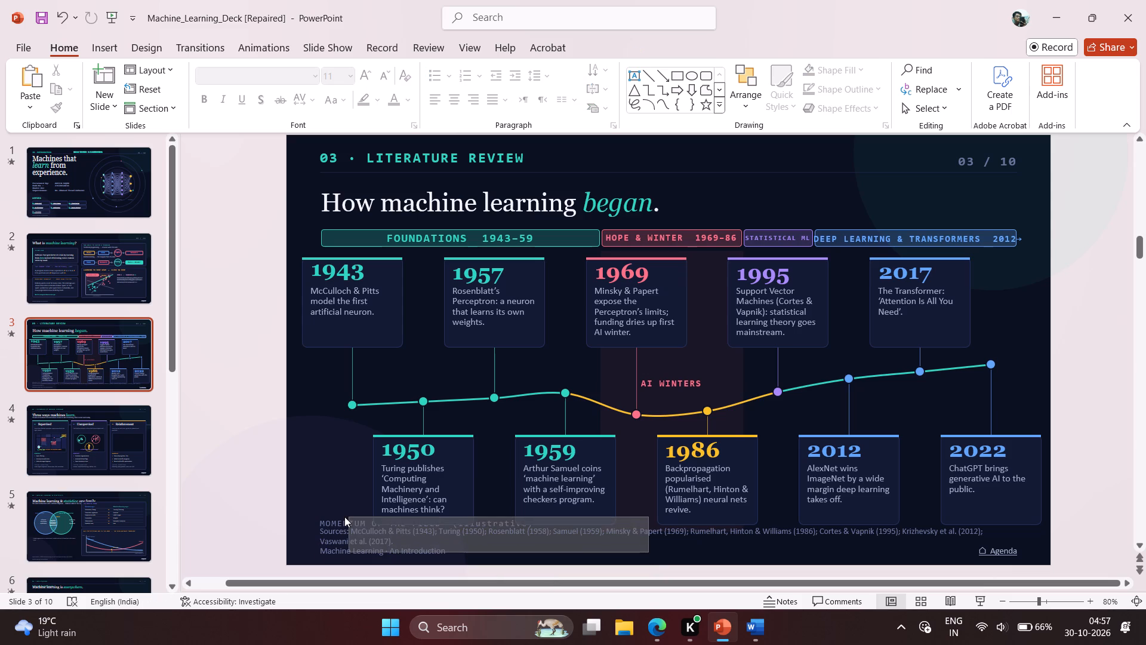
pyautogui.moveTo(344, 517); pyautogui.dragTo(319, 521)
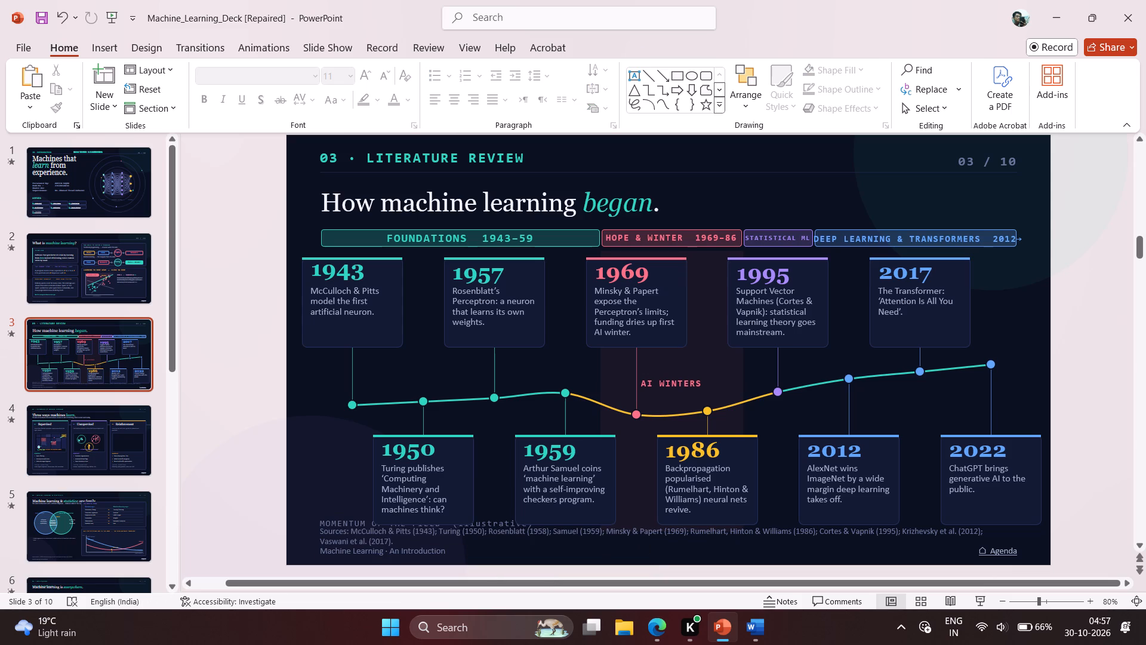
pyautogui.click(319, 521)
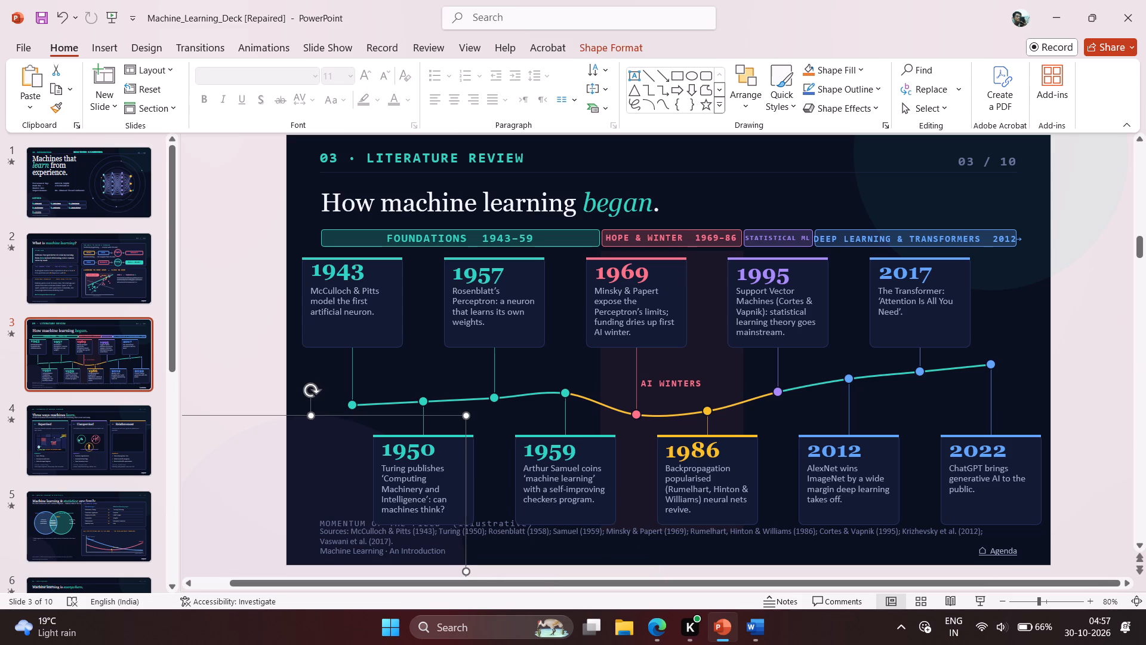
pyautogui.click(486, 542)
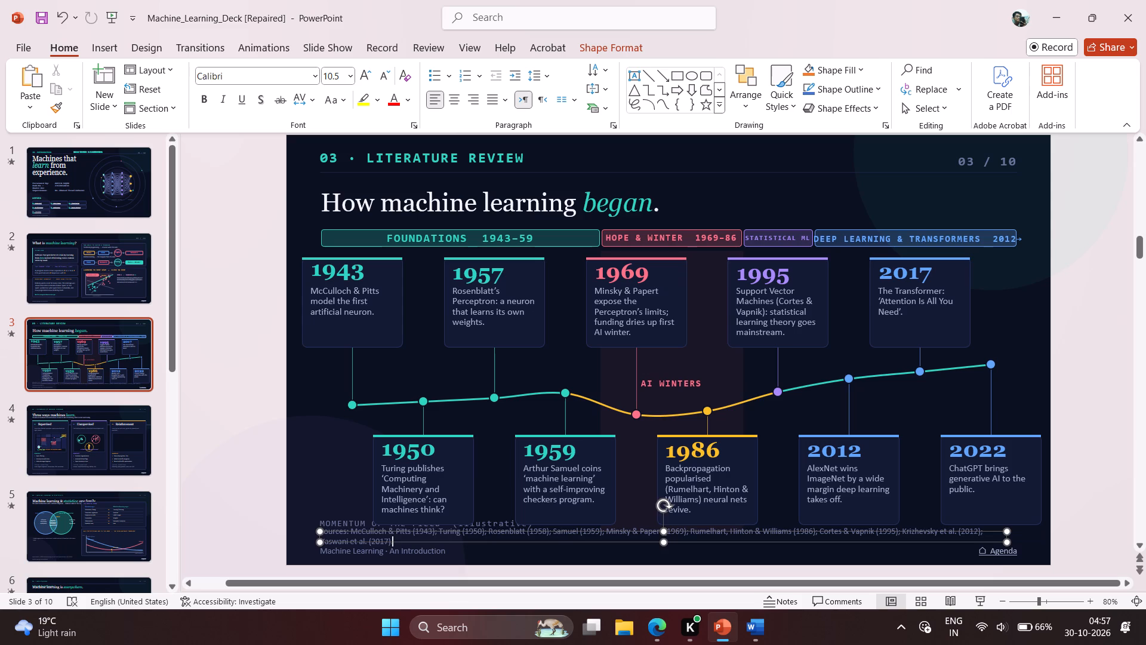
pyautogui.click(488, 523)
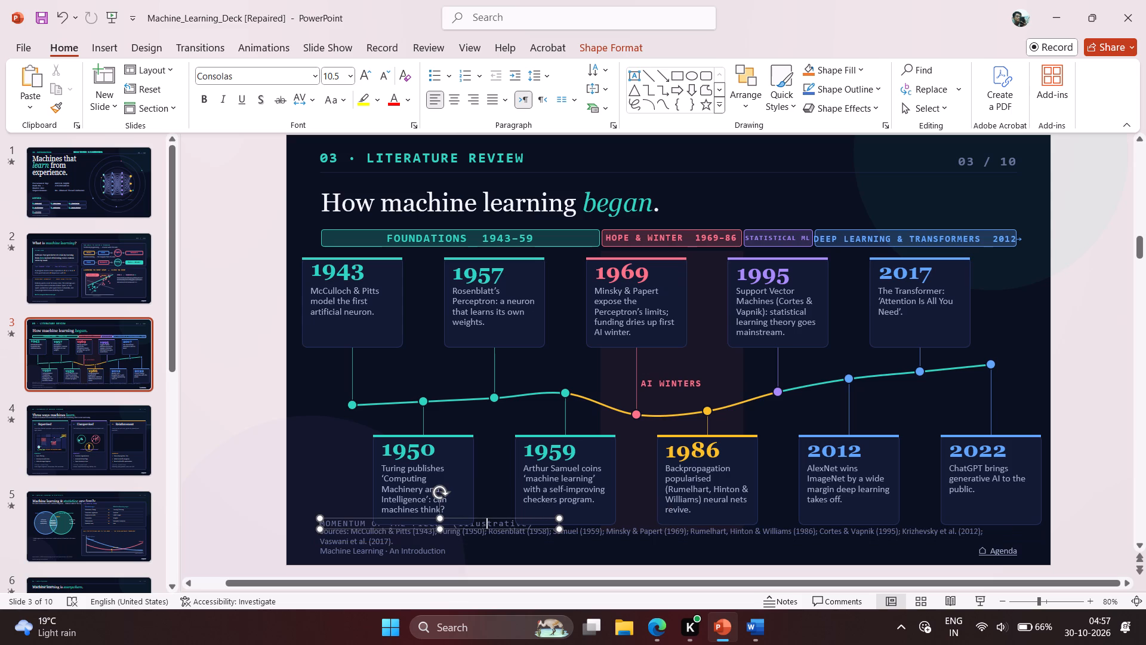
pyautogui.click(490, 519)
pyautogui.press('Delete')
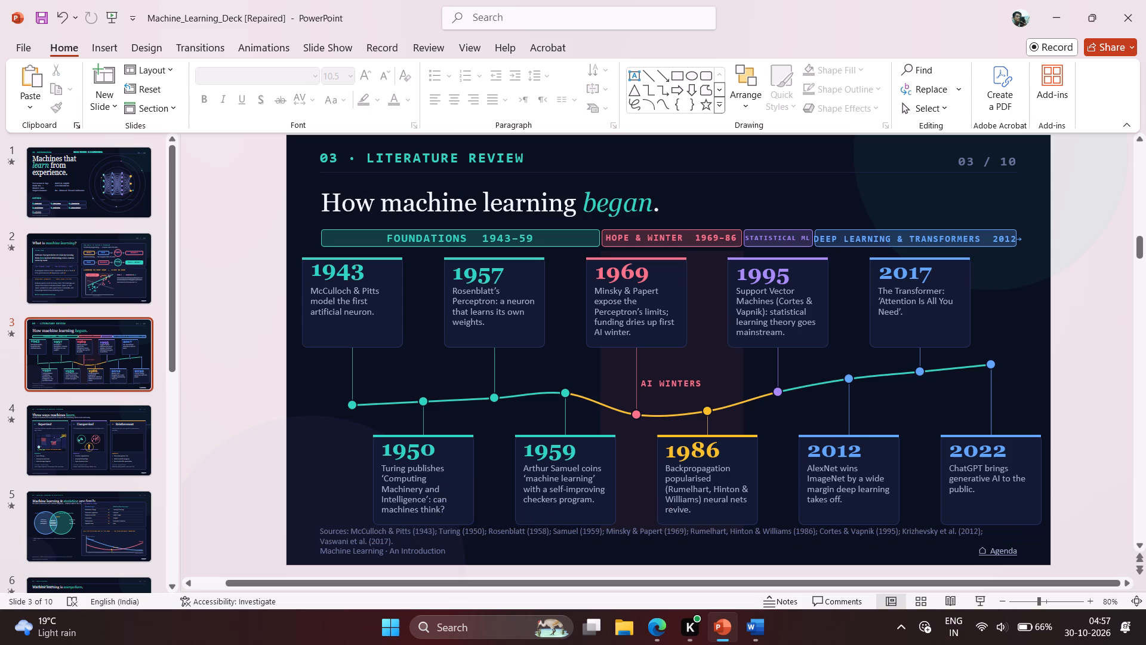
# Move the "Machine Learning · An Introduction" footer and the Sources line slightly down, clear of the timeline cards.
pyautogui.click(497, 552)
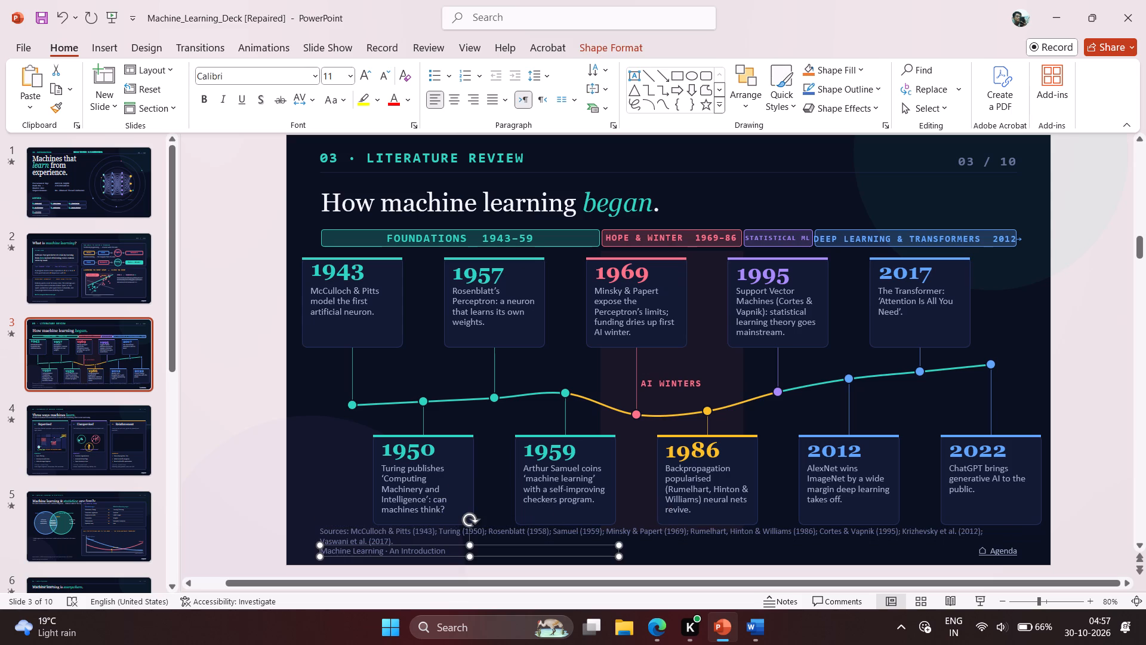
pyautogui.moveTo(497, 557); pyautogui.dragTo(497, 560)
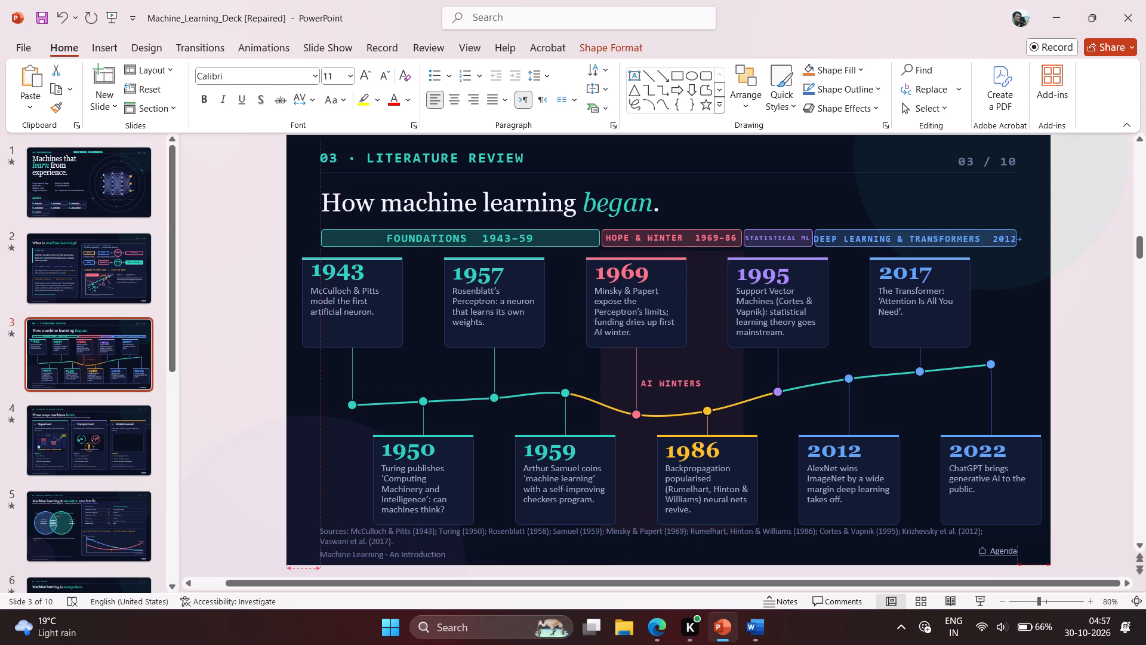
pyautogui.moveTo(497, 560); pyautogui.dragTo(497, 562)
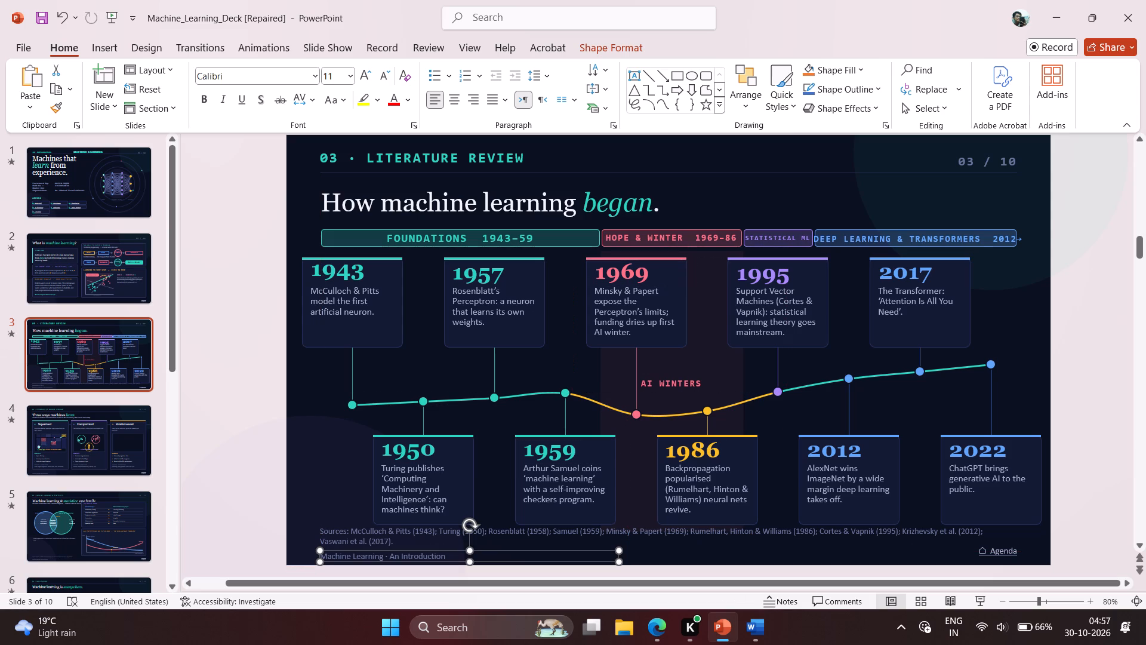
pyautogui.click(440, 537)
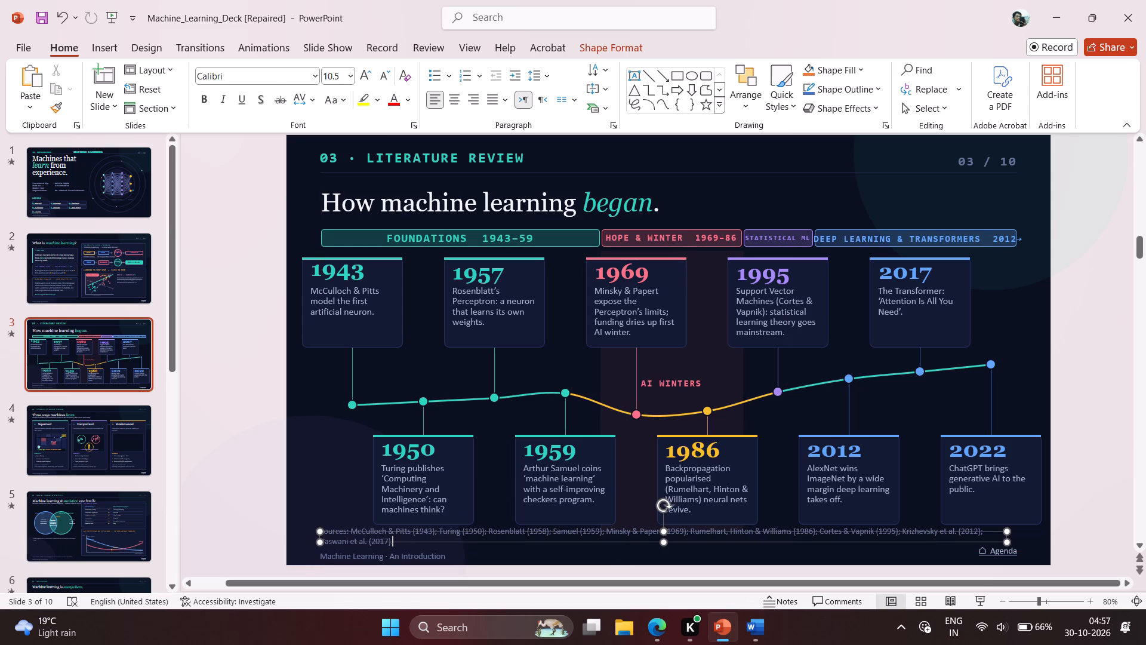
pyautogui.click(440, 540)
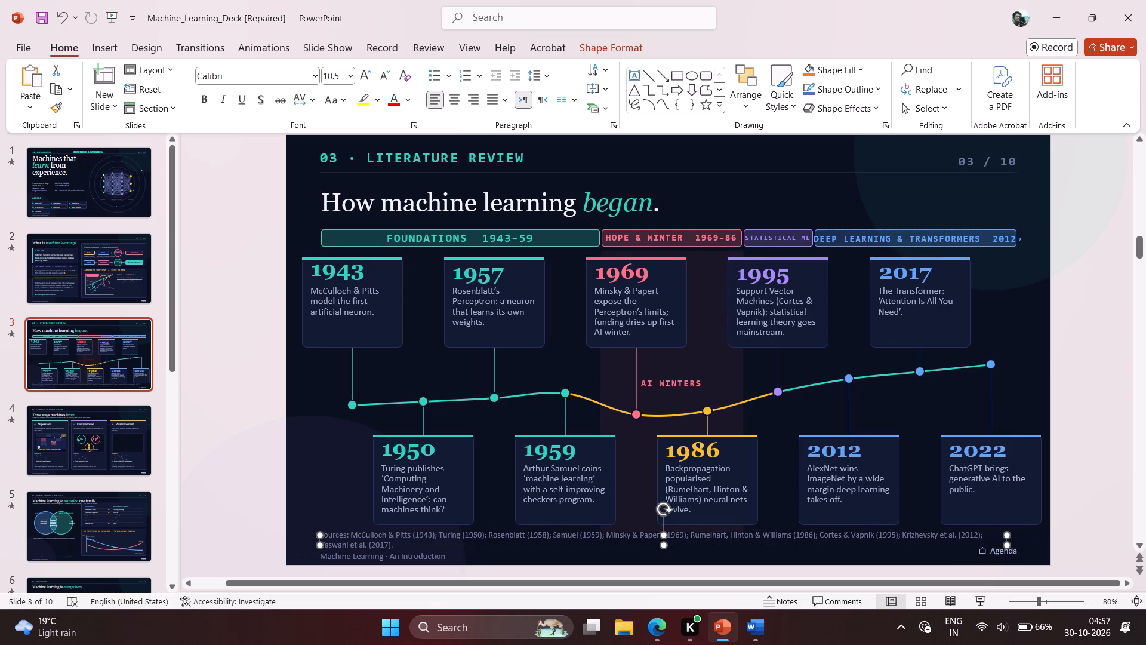
pyautogui.click(477, 571)
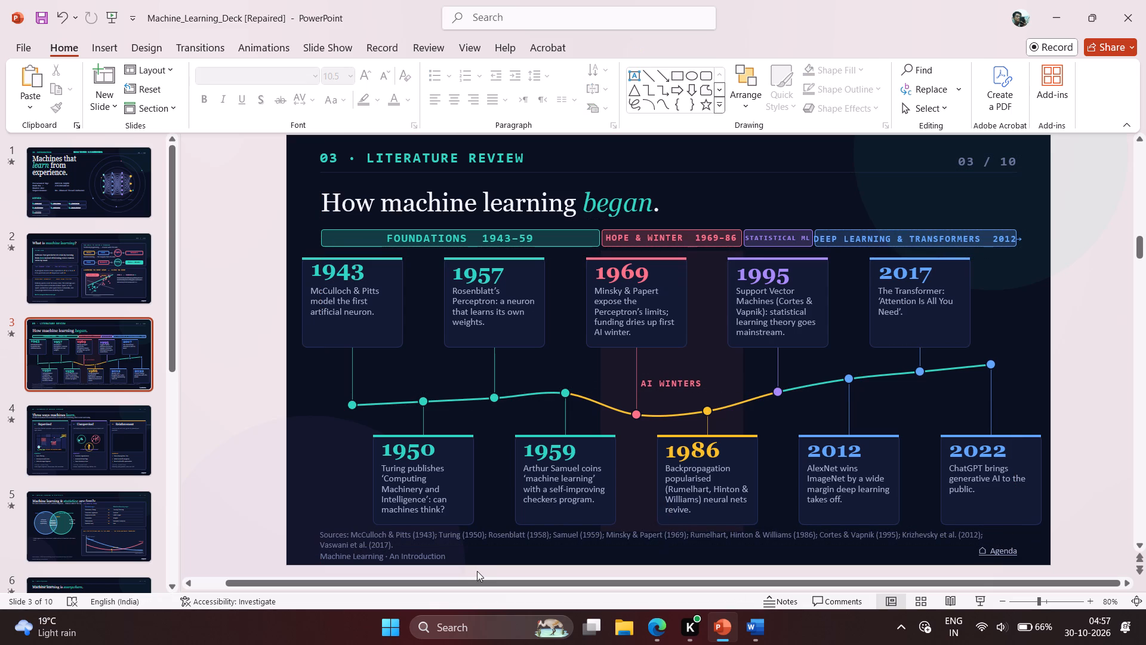
# On slide 4, move the "04 · CATEGORIES OF MACHINE LEARNING" section label slightly down.
pyautogui.press('Right')
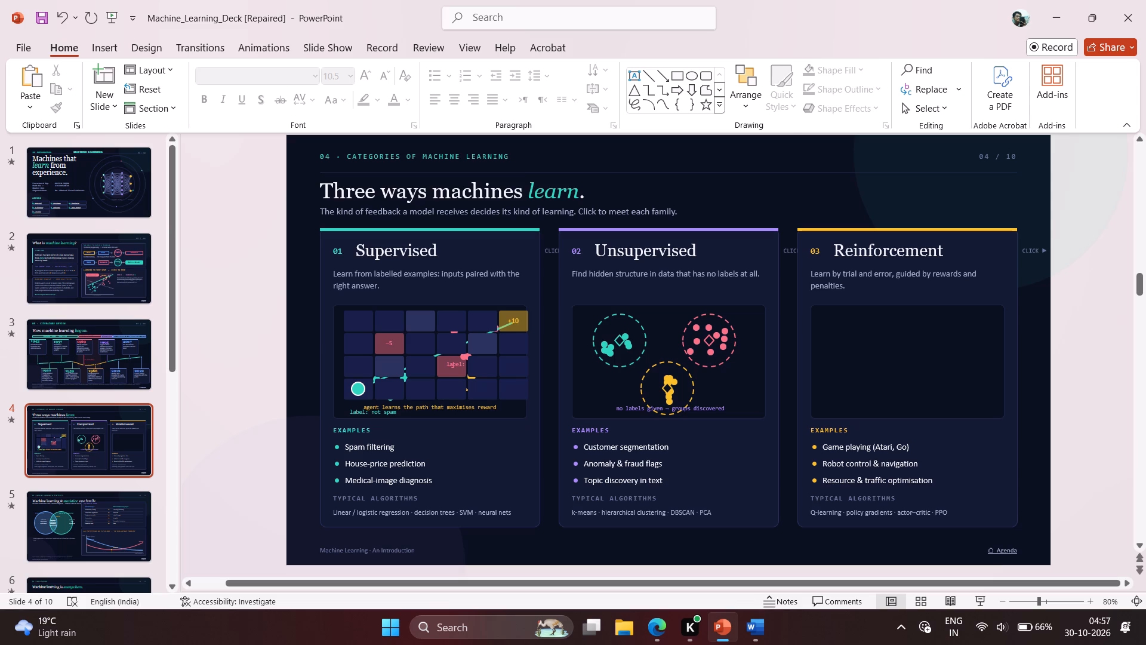
pyautogui.click(442, 155)
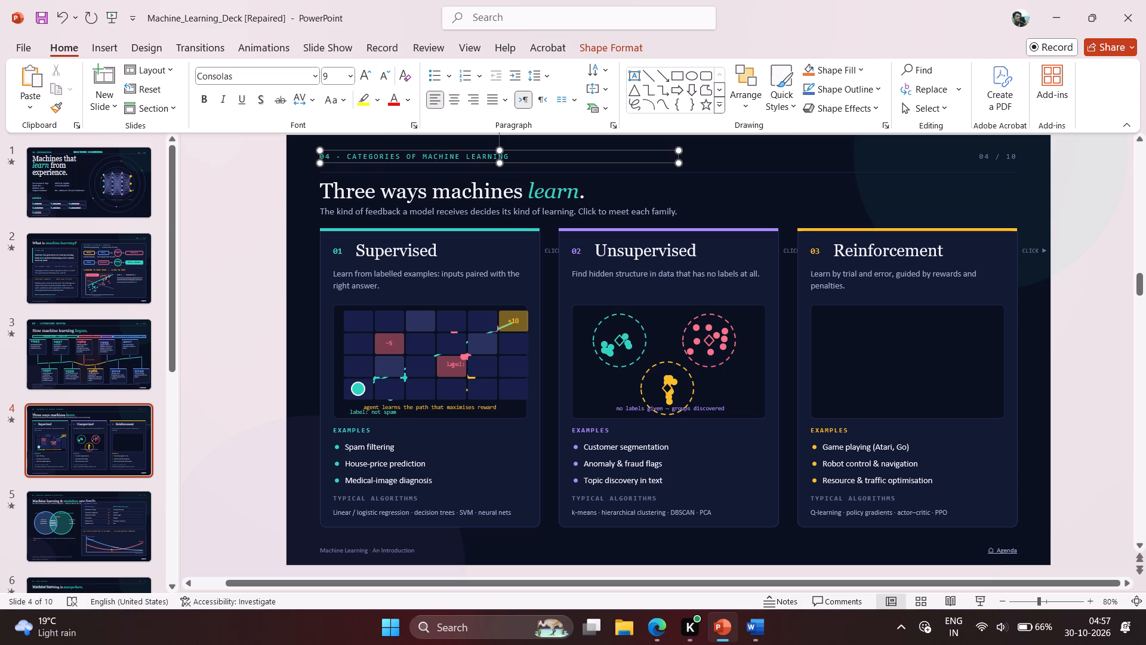
pyautogui.click(442, 162)
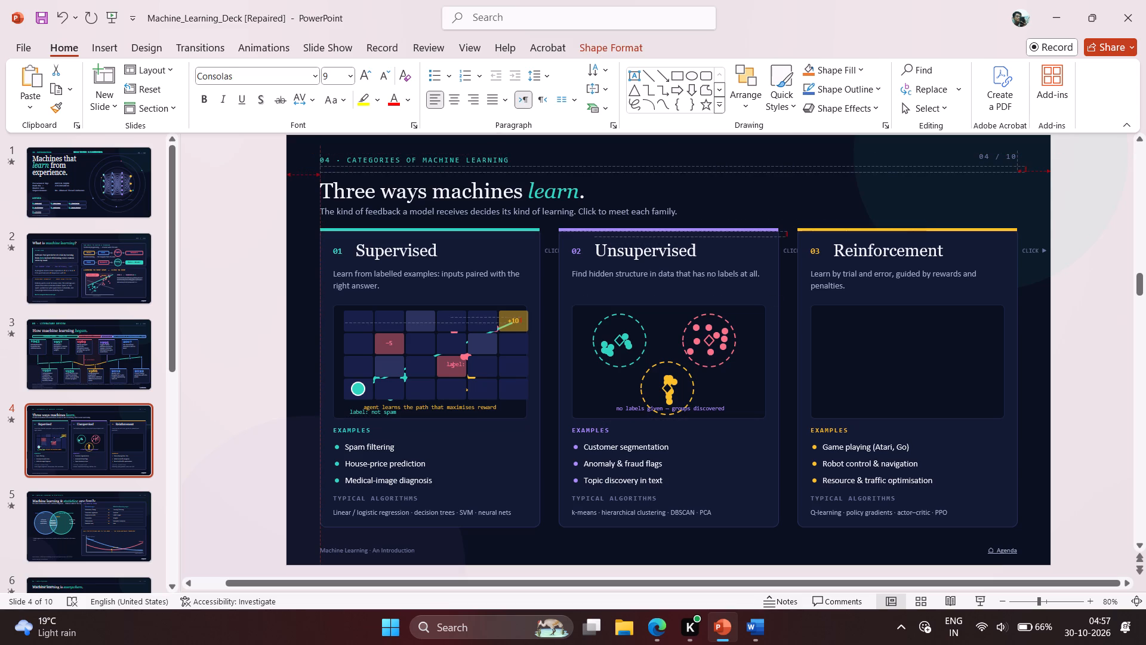
# Move the "04 / 10" page number slightly down, make it bold and enlarge it to 14 pt.
pyautogui.click(980, 158)
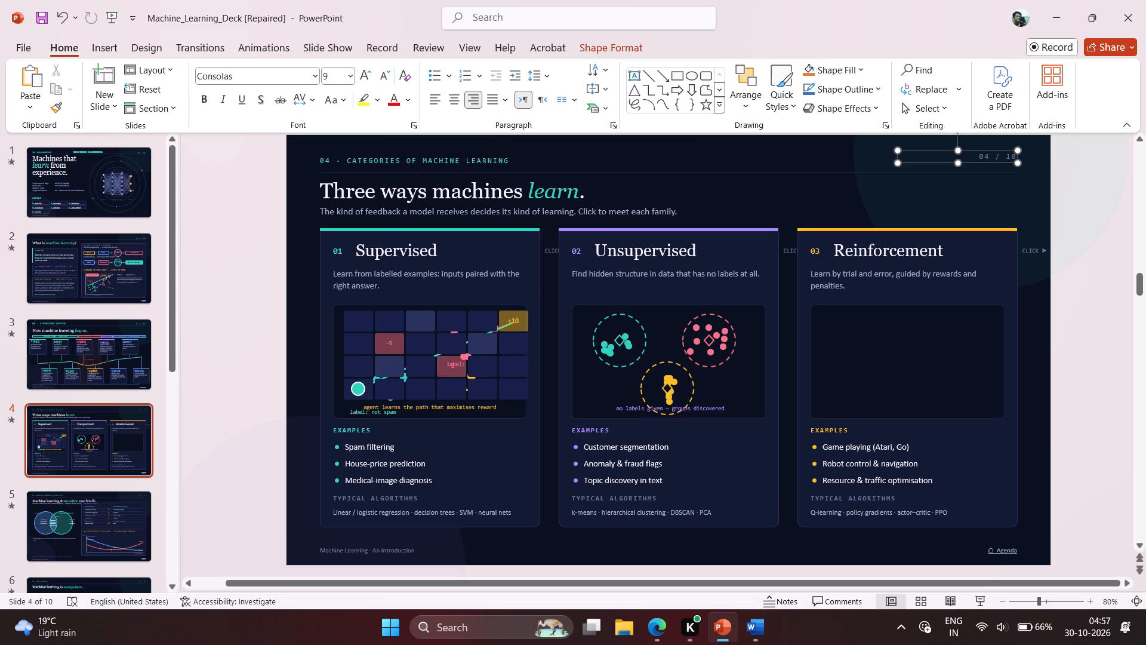
pyautogui.click(981, 162)
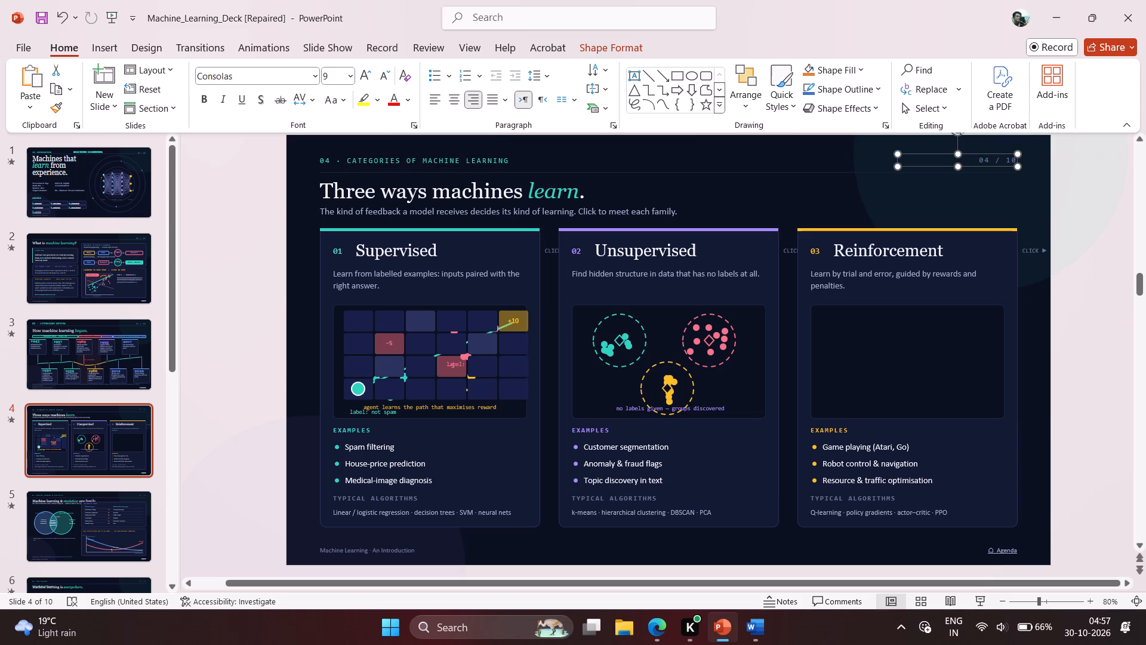
pyautogui.hotkey('ctrl', 'b')
pyautogui.click(361, 74)
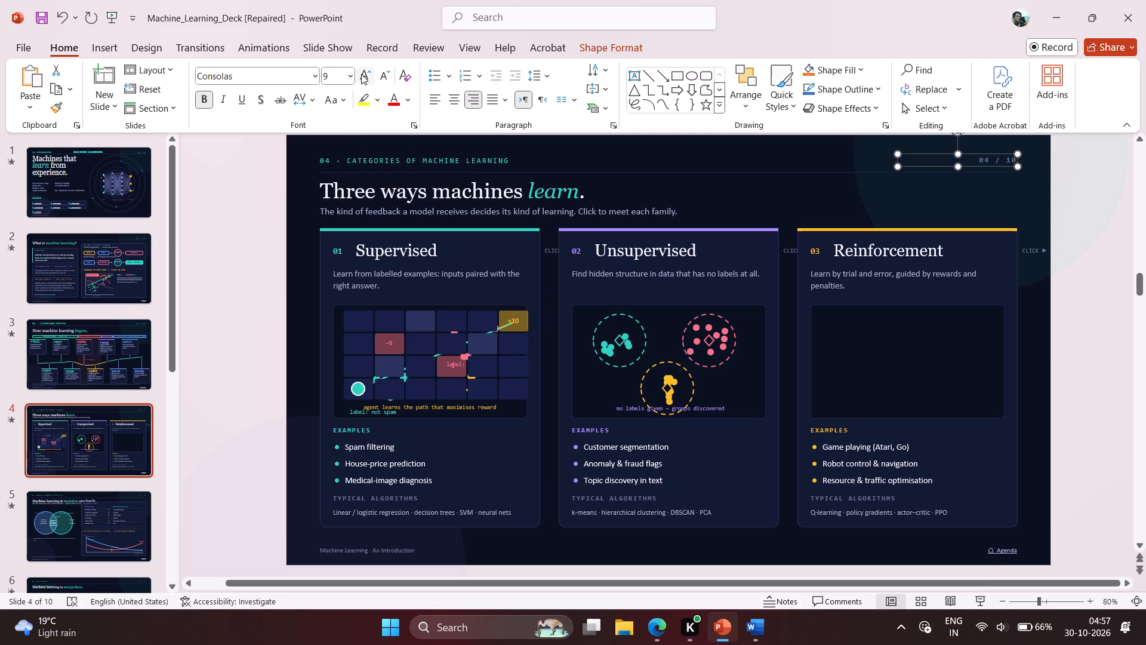
pyautogui.click(361, 74)
pyautogui.click(361, 74)
pyautogui.click(361, 74)
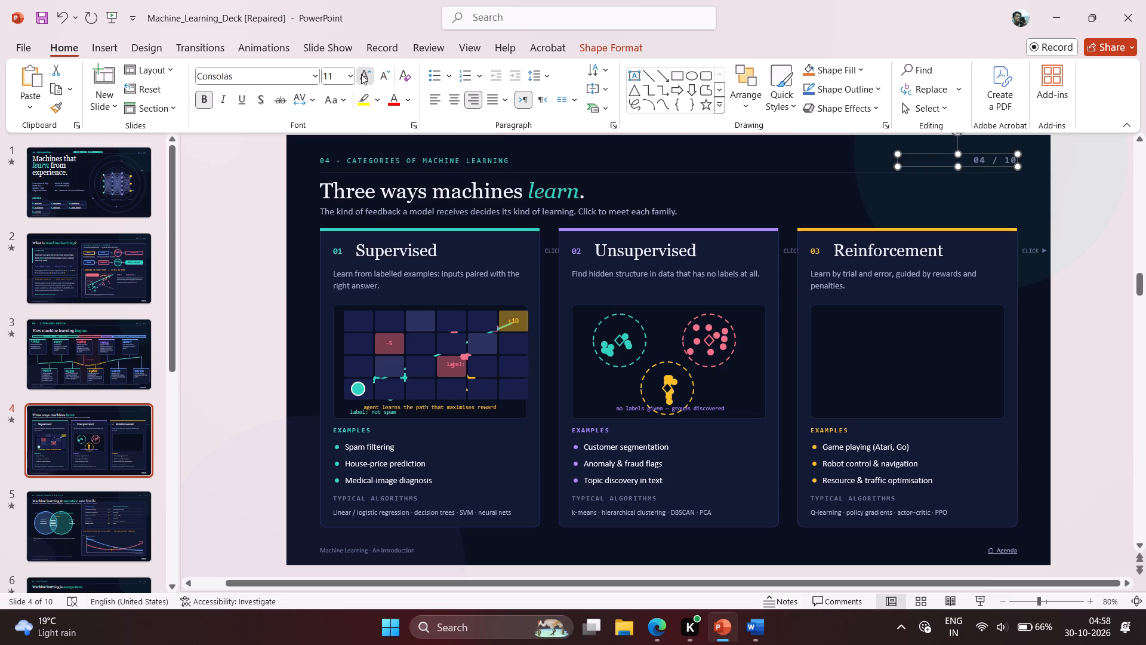
pyautogui.click(361, 74)
# Enlarge the "04 · CATEGORIES OF MACHINE LEARNING" section label to 14 pt and make it bold.
pyautogui.click(329, 153)
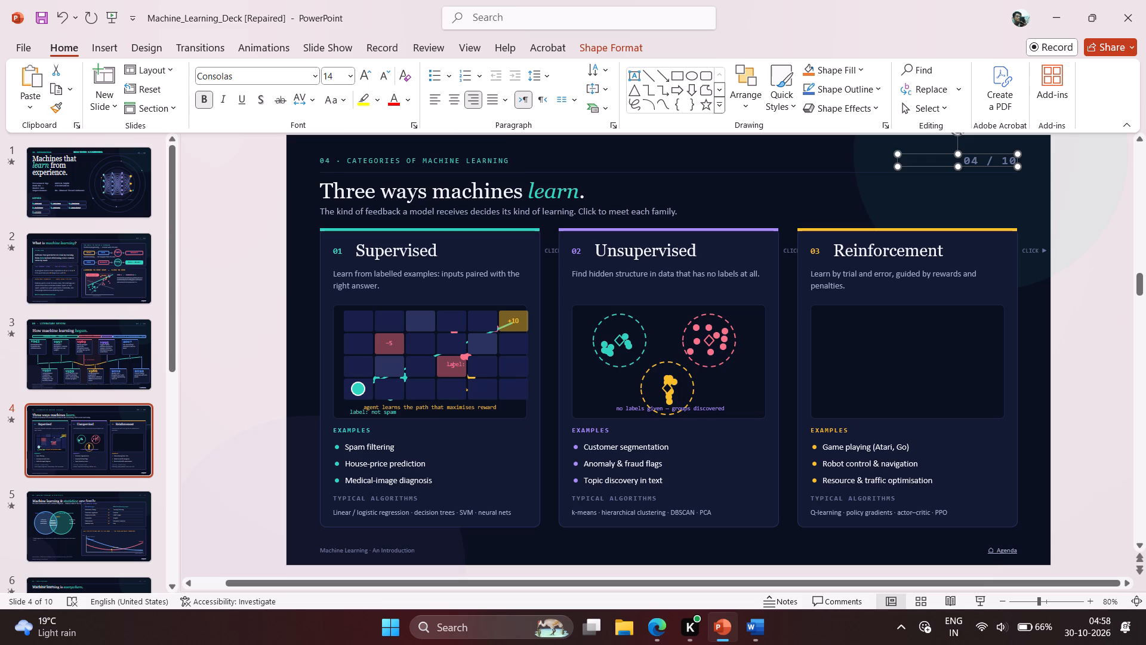
pyautogui.click(359, 76)
pyautogui.doubleClick(359, 76)
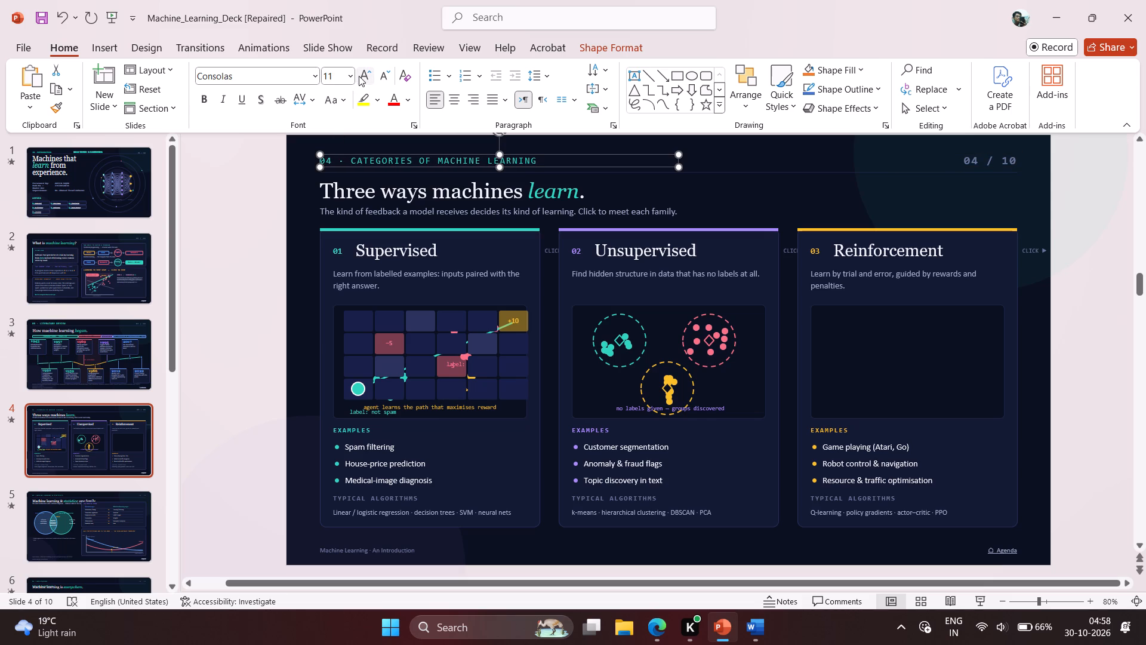
pyautogui.click(359, 76)
pyautogui.click(359, 76)
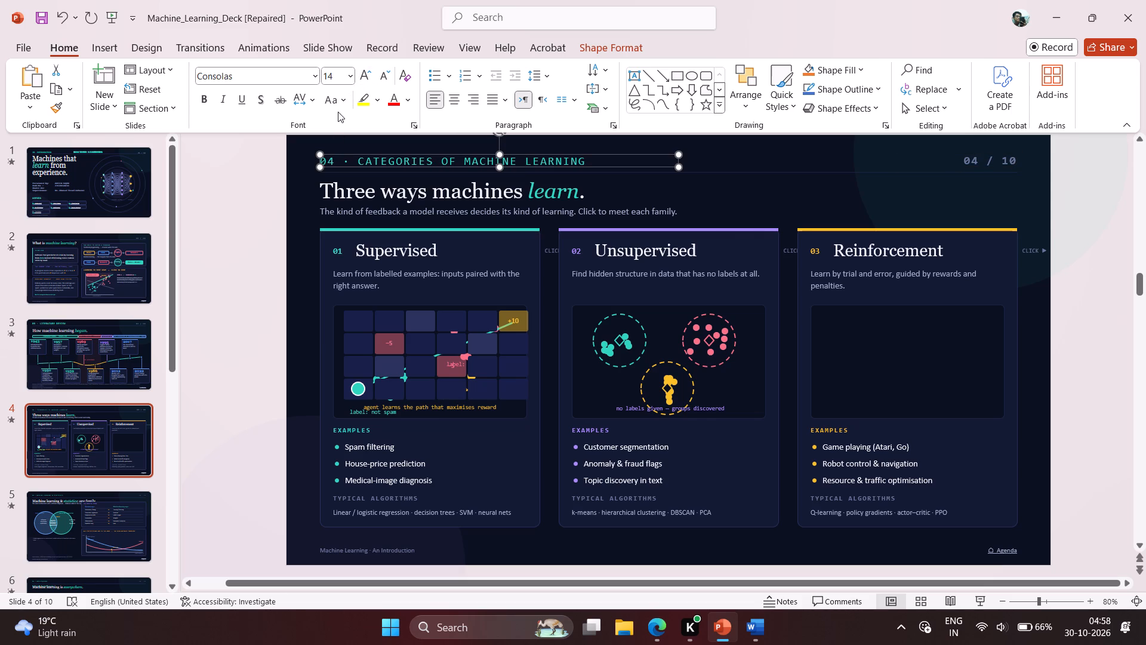
pyautogui.hotkey('ctrl', 'b')
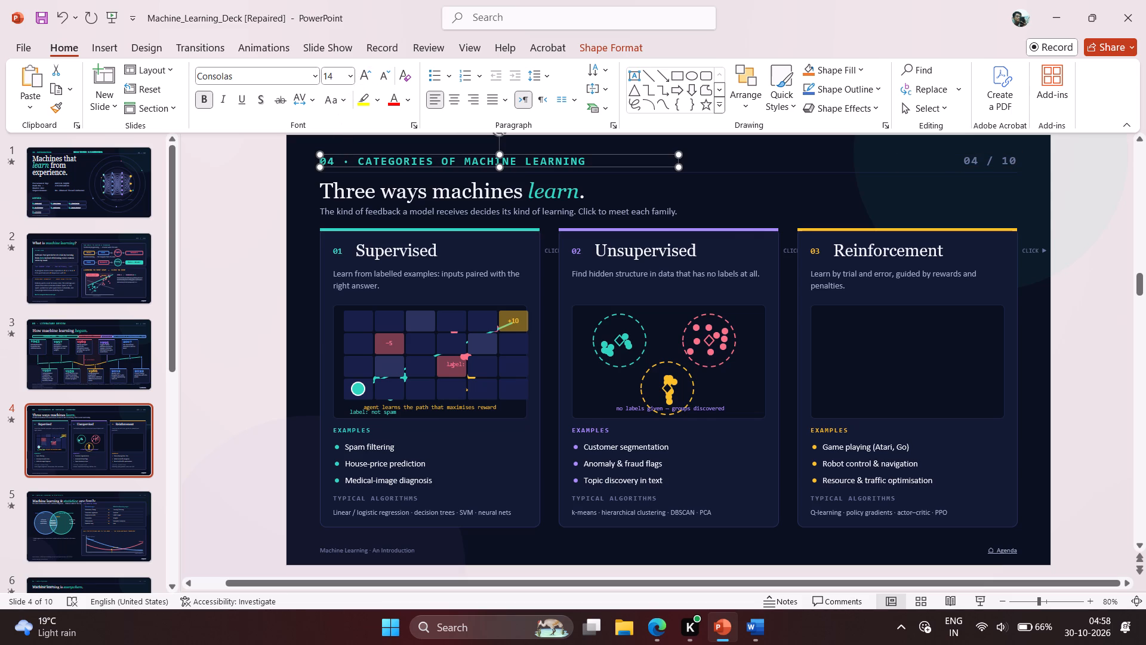
# Make the "Three ways machines learn." title bold and enlarge it to 32 pt.
pyautogui.click(410, 190)
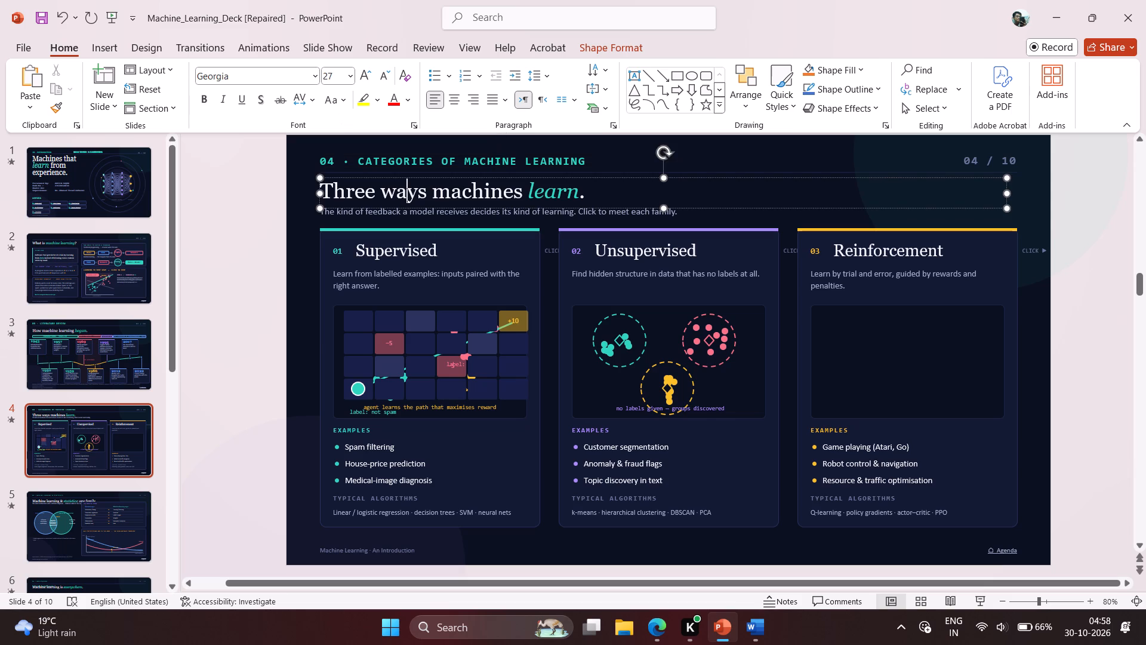
pyautogui.click(418, 177)
pyautogui.hotkey('ctrl', 'b')
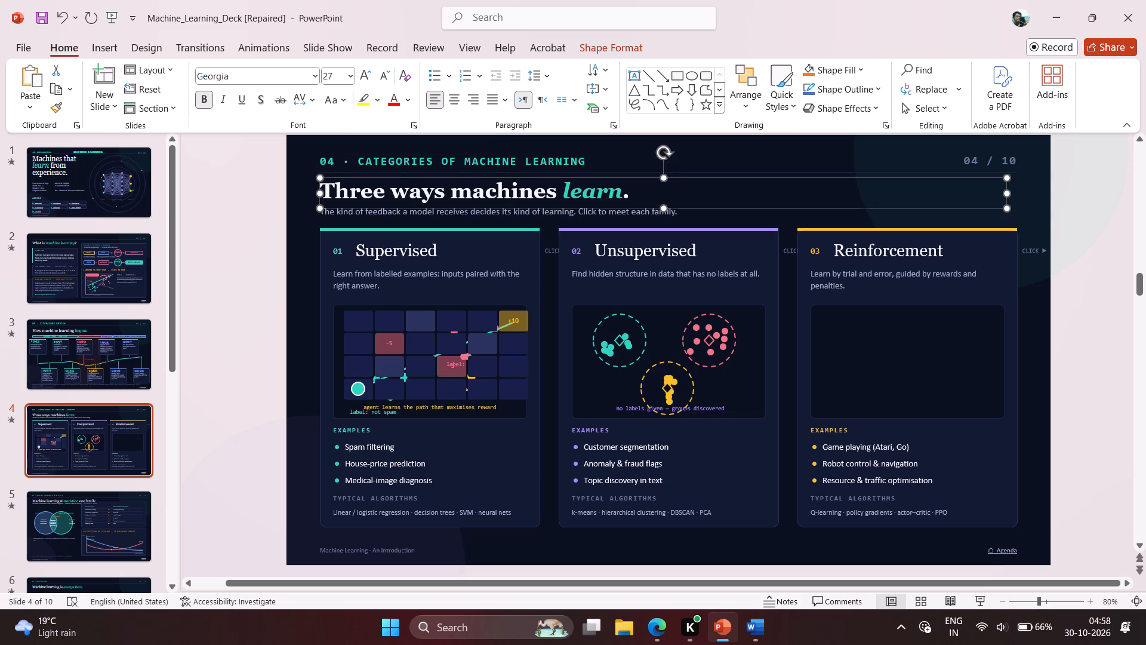
pyautogui.click(366, 76)
pyautogui.click(366, 76)
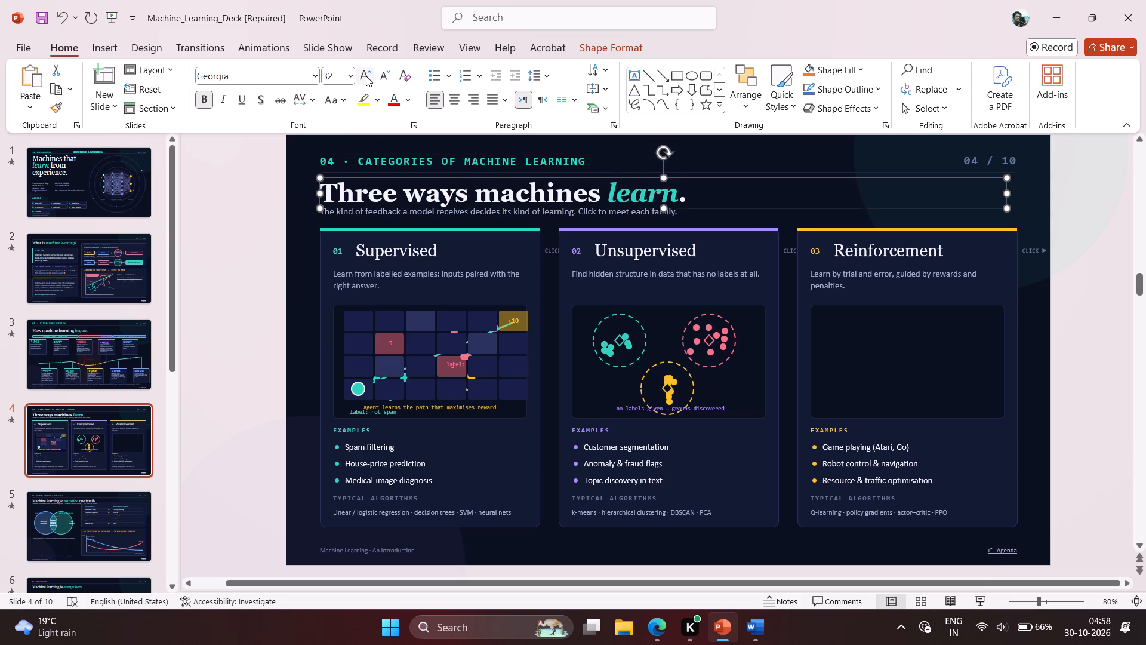
# Move the subtitle under the title slightly down, enlarge it to 14 pt and make it italic.
pyautogui.click(390, 218)
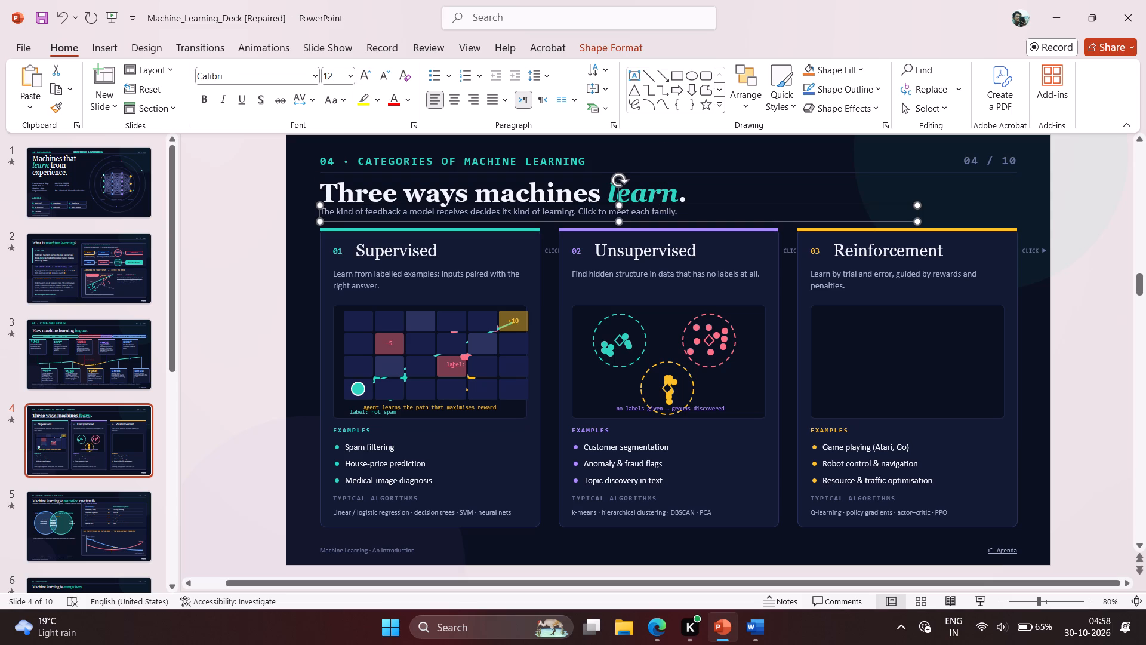
pyautogui.click(389, 220)
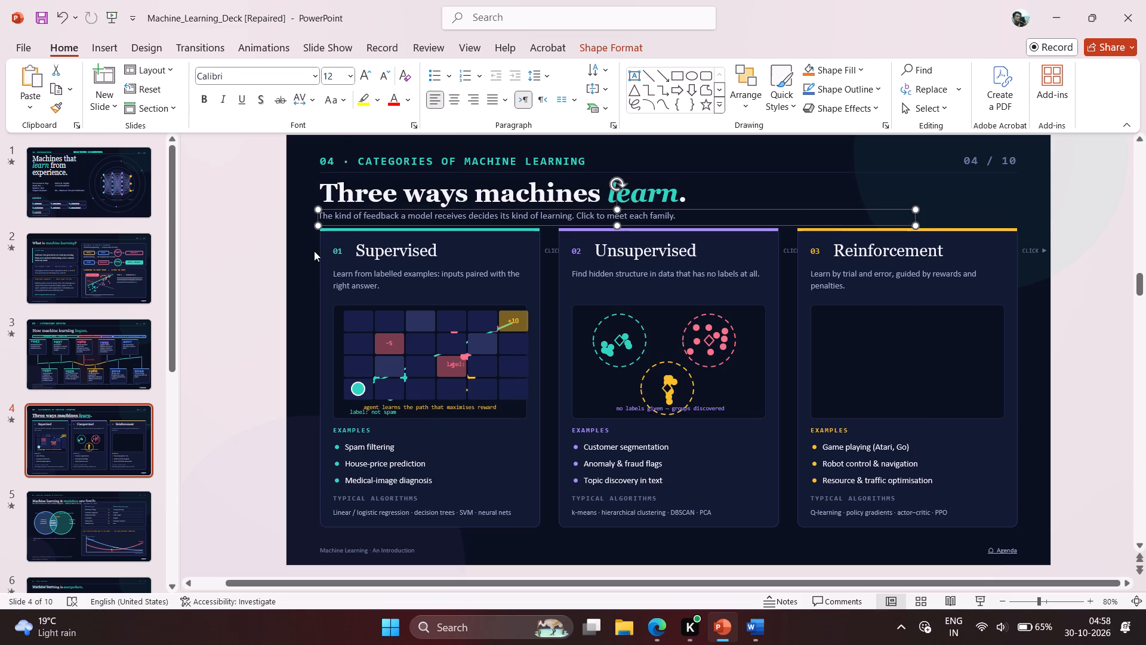
pyautogui.click(368, 68)
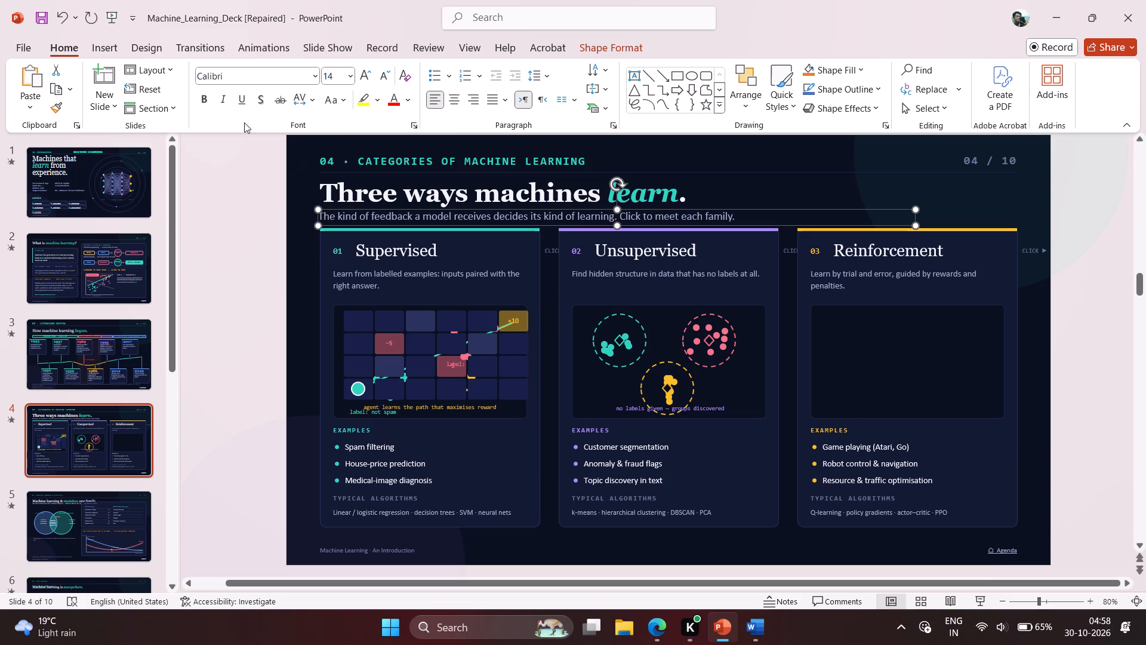
pyautogui.click(223, 103)
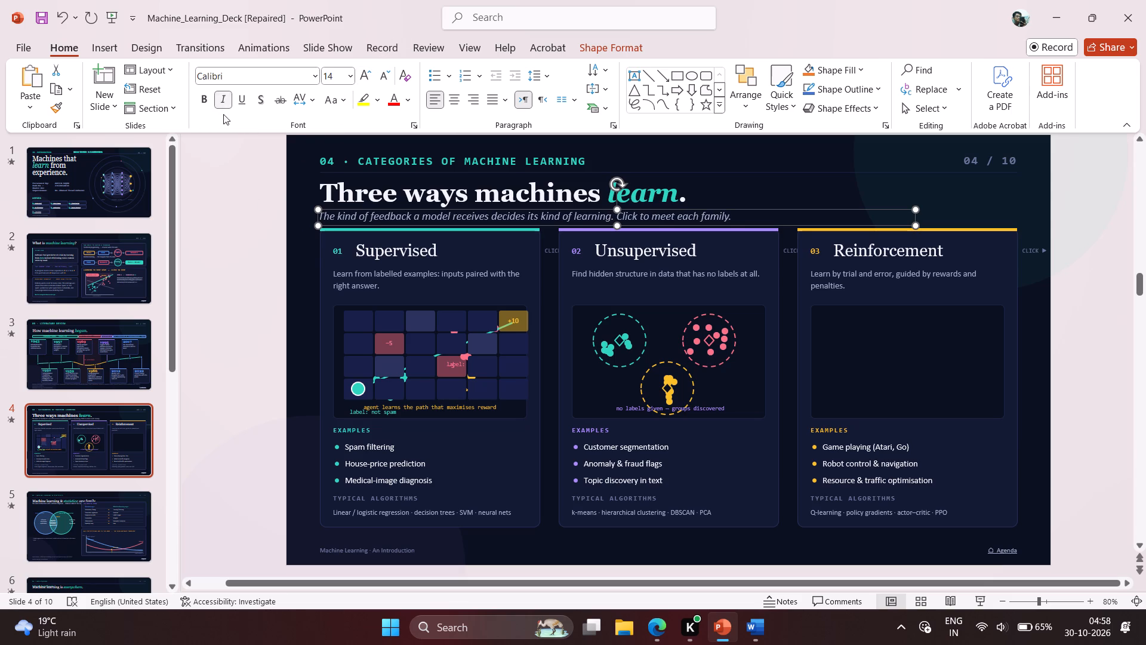
pyautogui.click(232, 195)
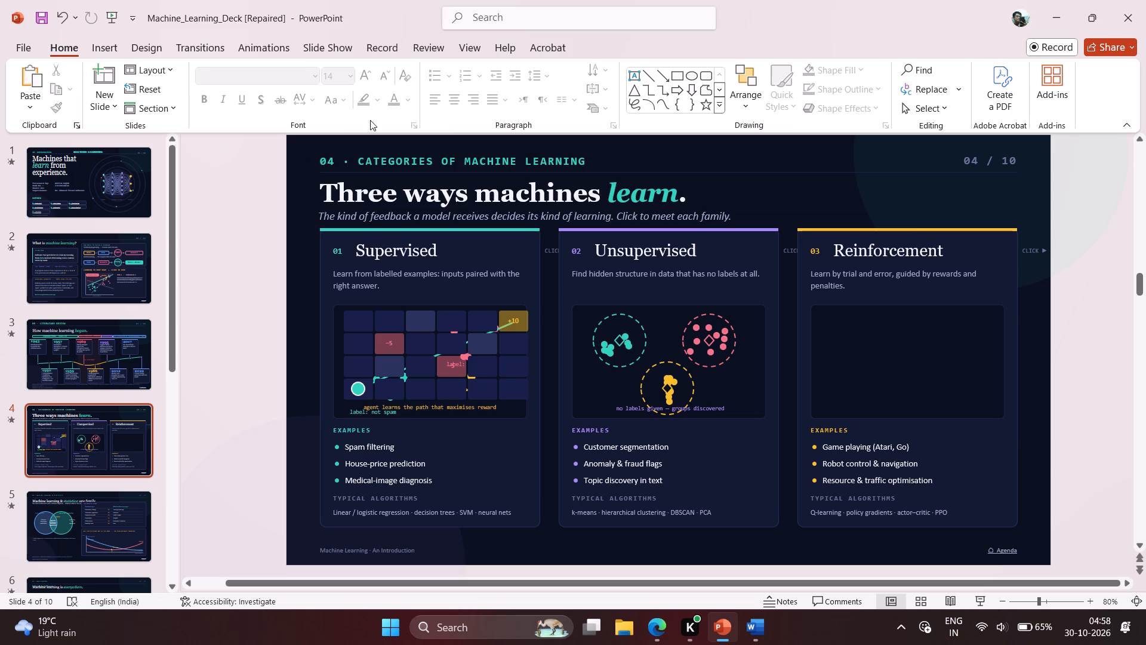
# Remove the sentence "Click to meet each family." from the end of the subtitle.
pyautogui.click(728, 216)
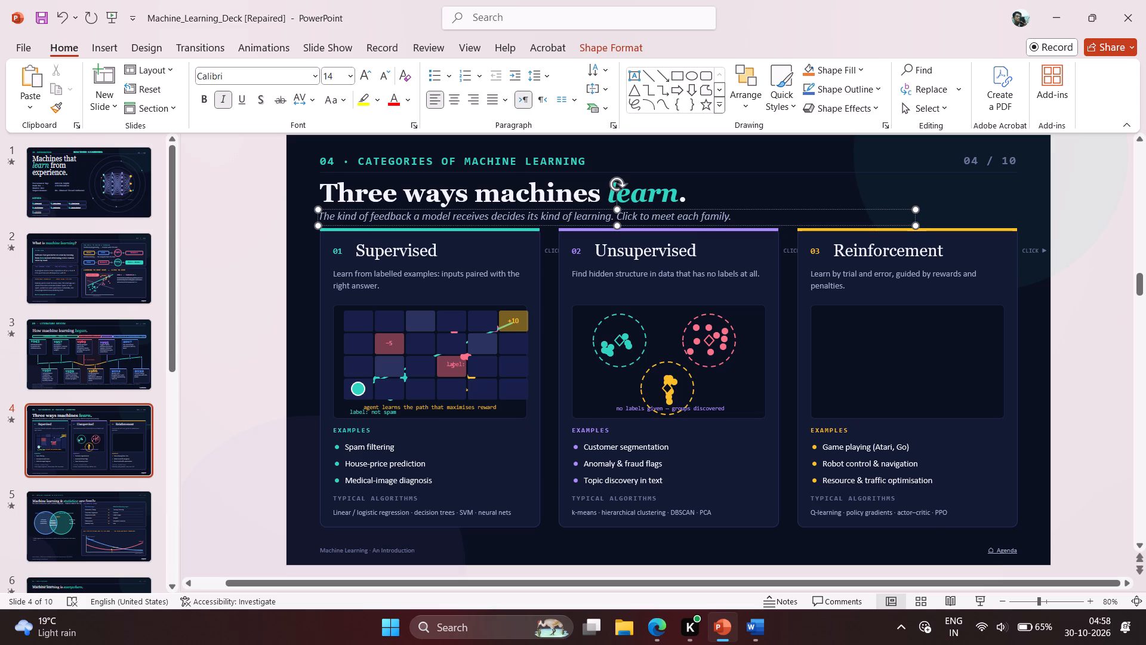
pyautogui.press('Right')
pyautogui.hotkey('ctrl', 'BackSpace')
pyautogui.hotkey('ctrl', 'BackSpace')
pyautogui.hotkey('ctrl', 'BackSpace')
pyautogui.hotkey('ctrl', 'BackSpace')
pyautogui.hotkey('ctrl', 'BackSpace')
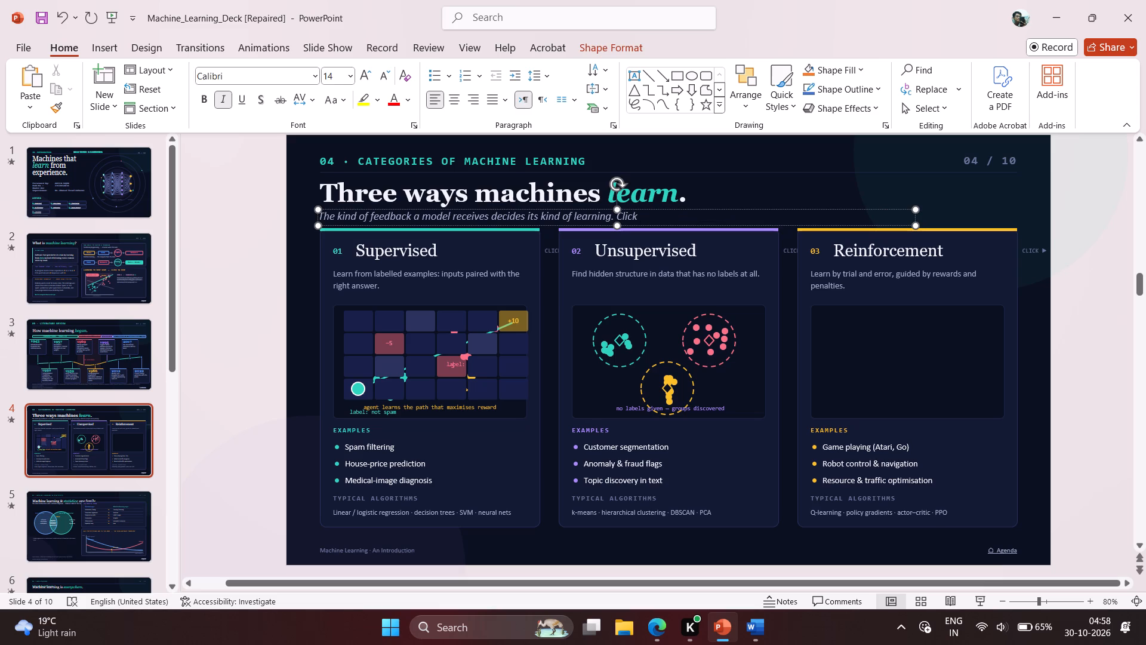
pyautogui.hotkey('ctrl', 'BackSpace')
pyautogui.press('BackSpace')
# Format the "Supervised" card heading as bold at 24 pt.
pyautogui.click(414, 254)
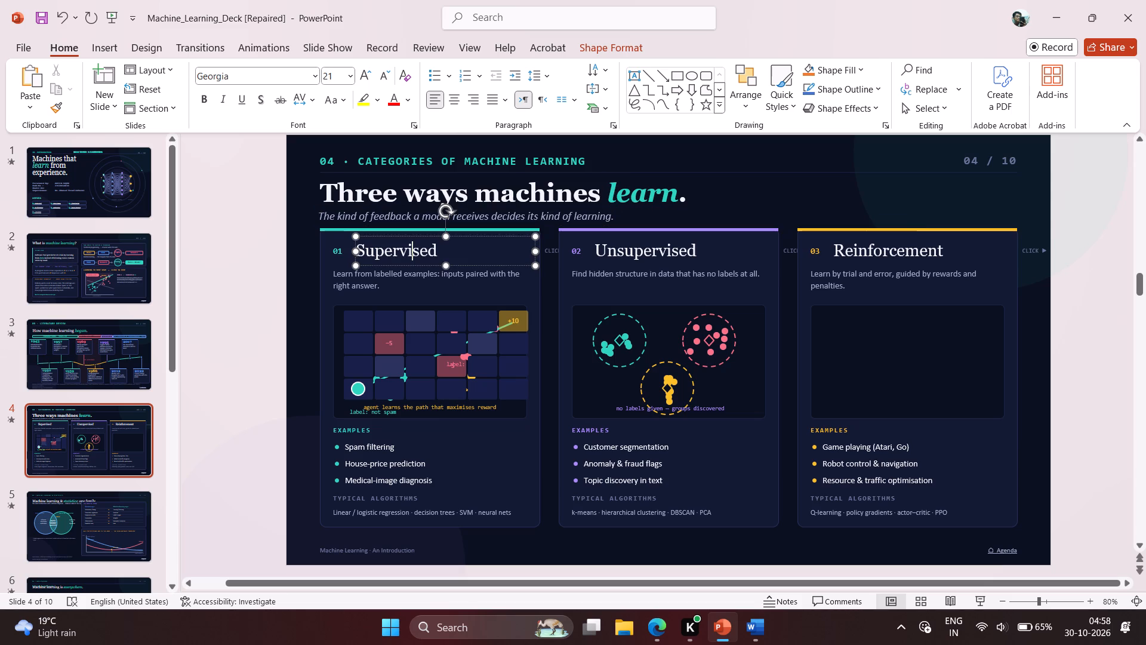
pyautogui.click(414, 265)
pyautogui.click(363, 70)
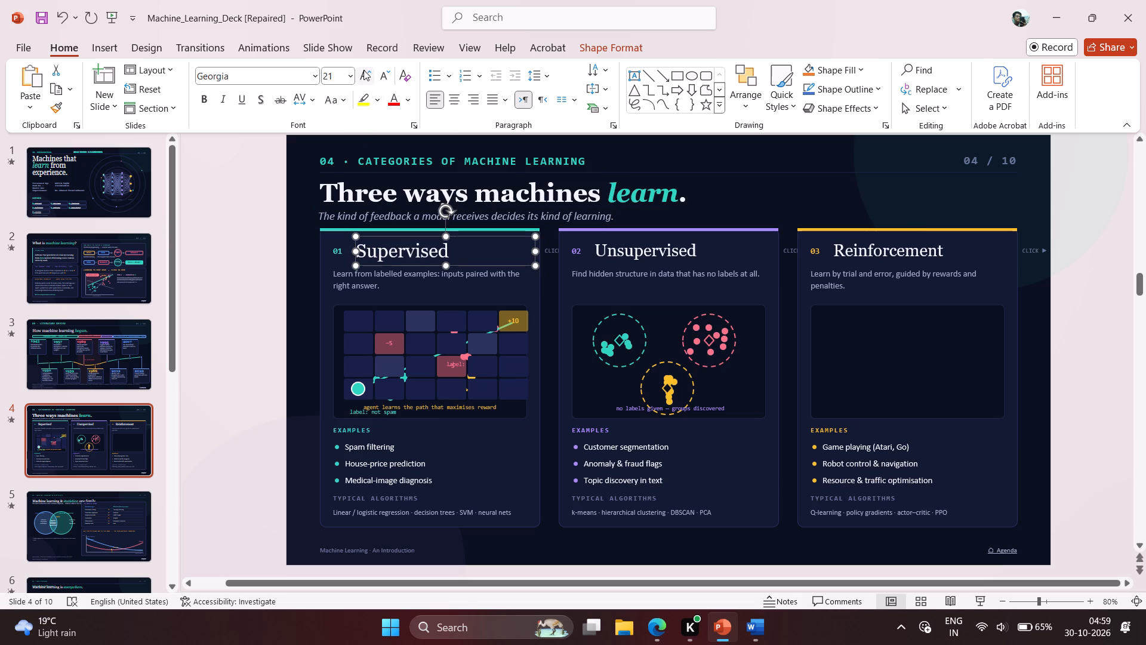
pyautogui.click(363, 70)
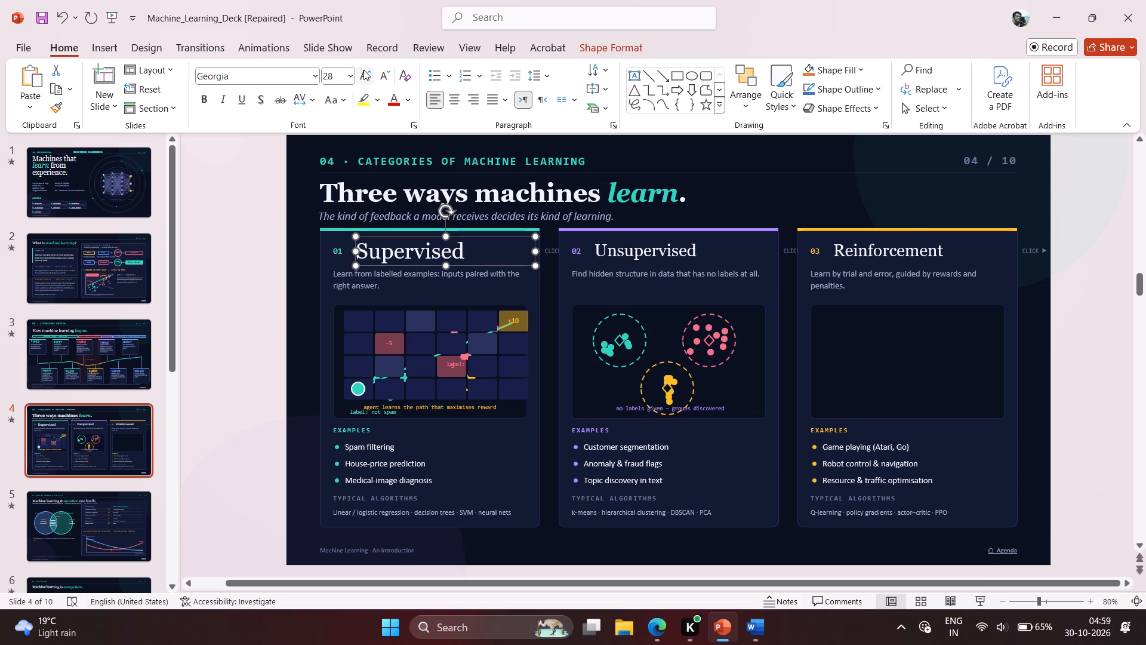
pyautogui.hotkey('ctrl', 'b')
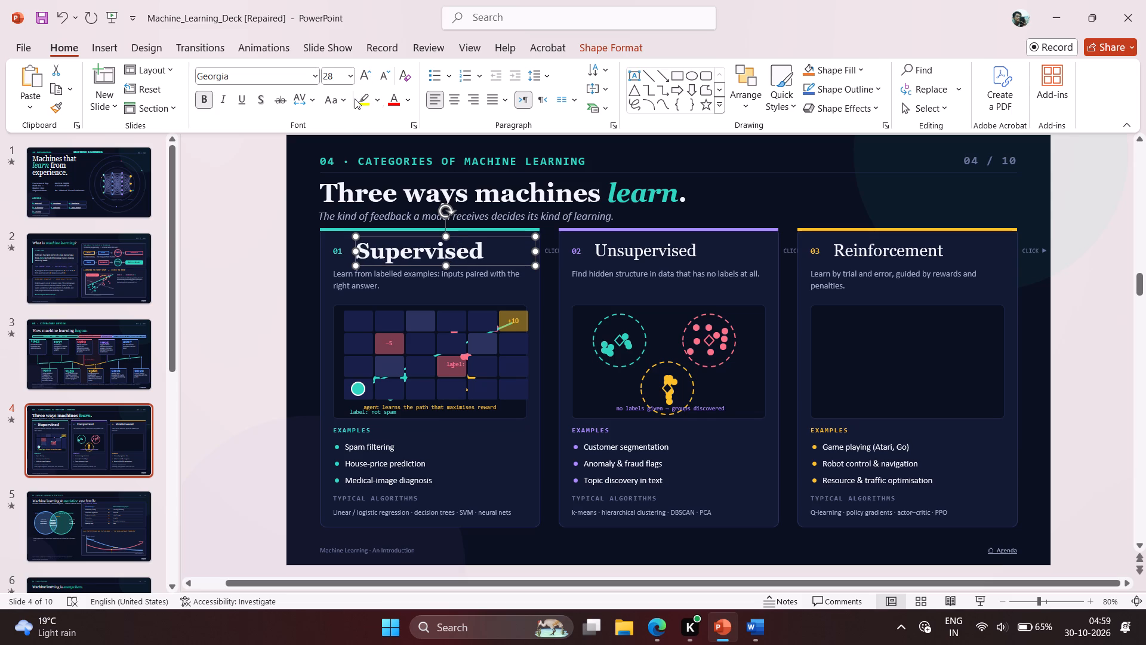
pyautogui.click(381, 80)
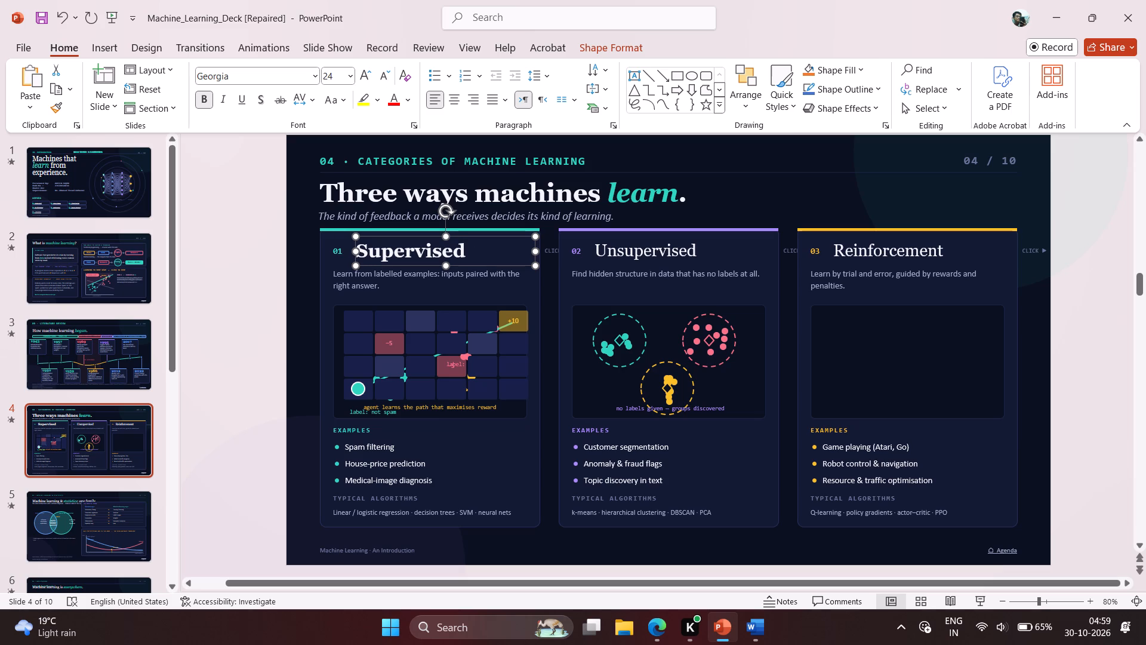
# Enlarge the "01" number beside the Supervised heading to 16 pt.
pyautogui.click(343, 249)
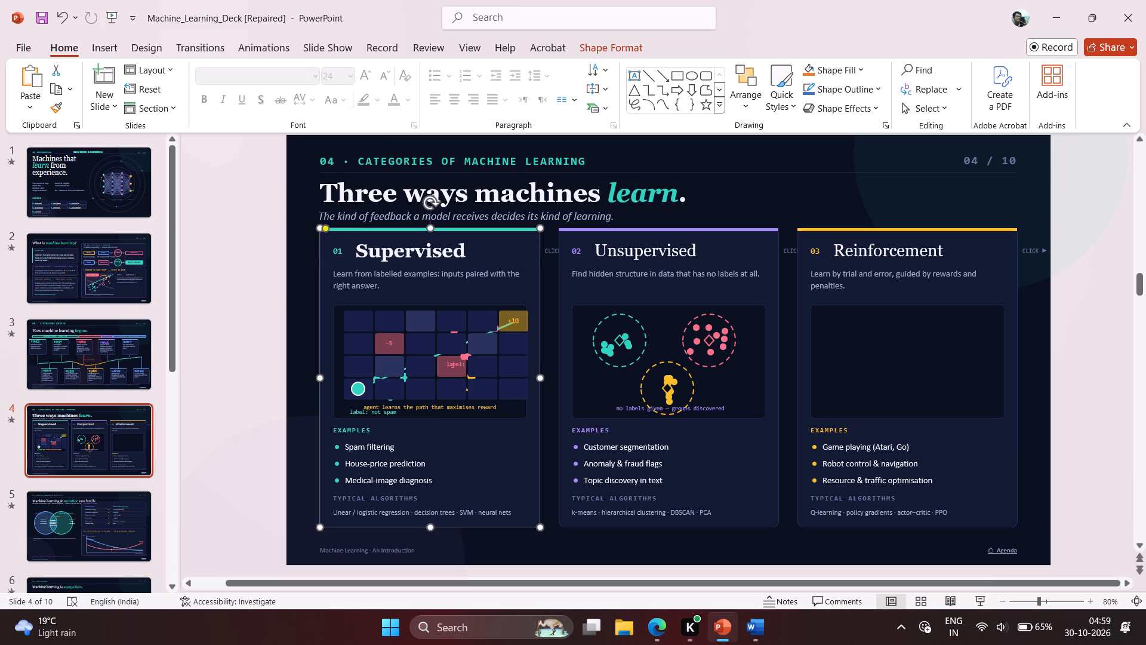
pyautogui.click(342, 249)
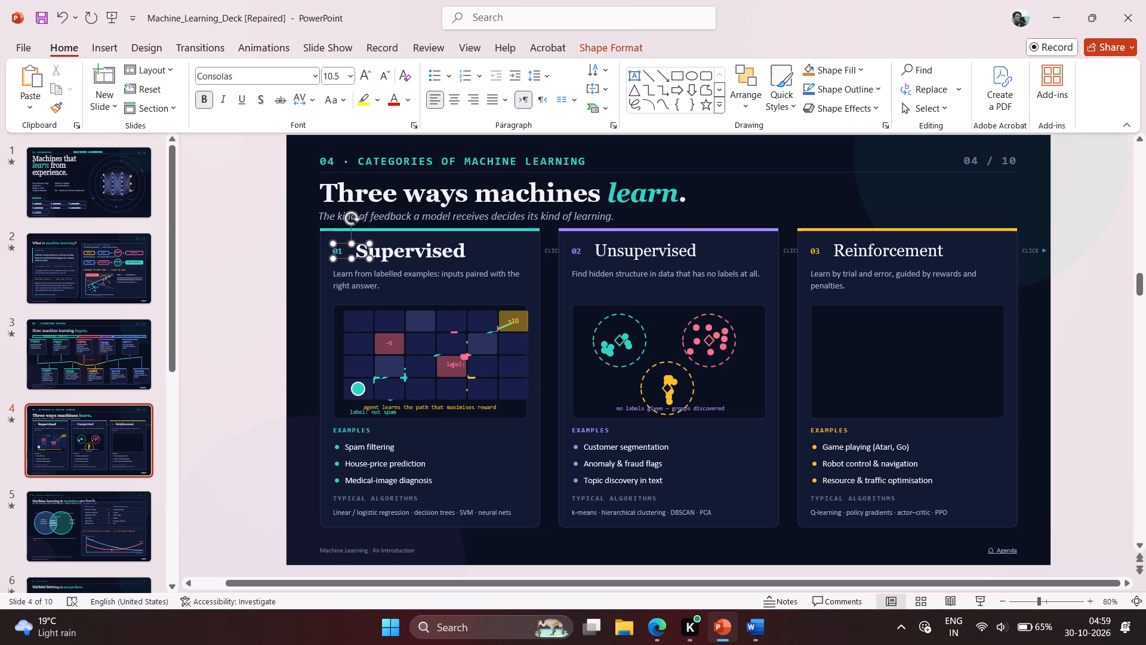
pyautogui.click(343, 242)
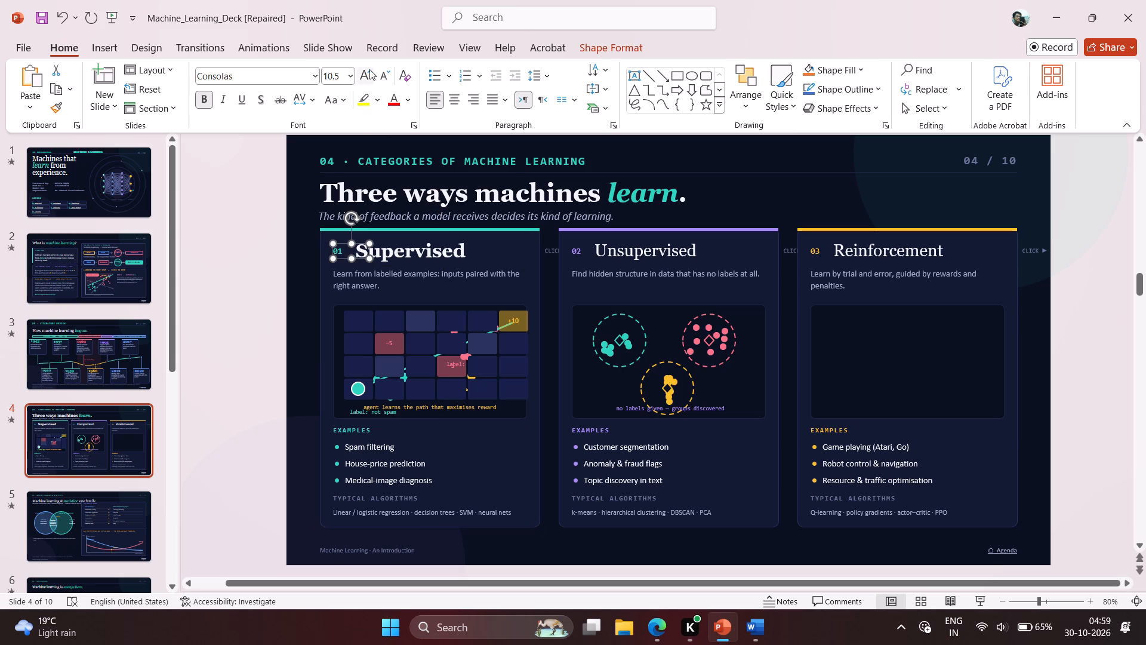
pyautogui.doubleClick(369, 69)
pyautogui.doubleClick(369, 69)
# Delete the "01" and "02" numbers beside the Supervised and Unsupervised card headings.
pyautogui.press('Delete')
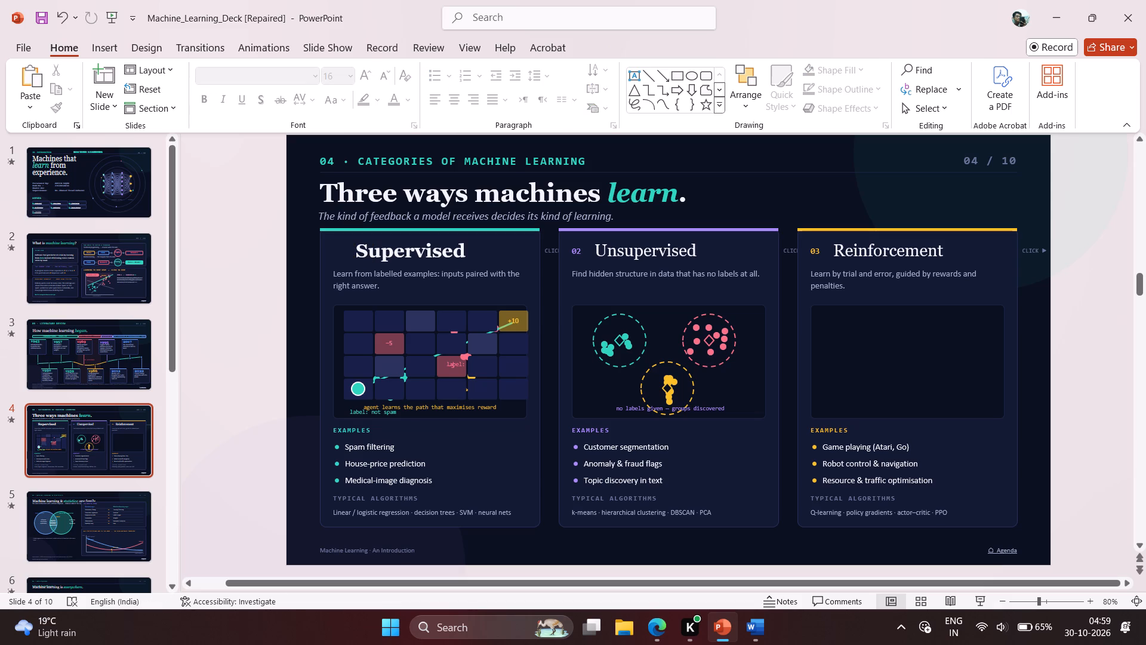
pyautogui.click(586, 253)
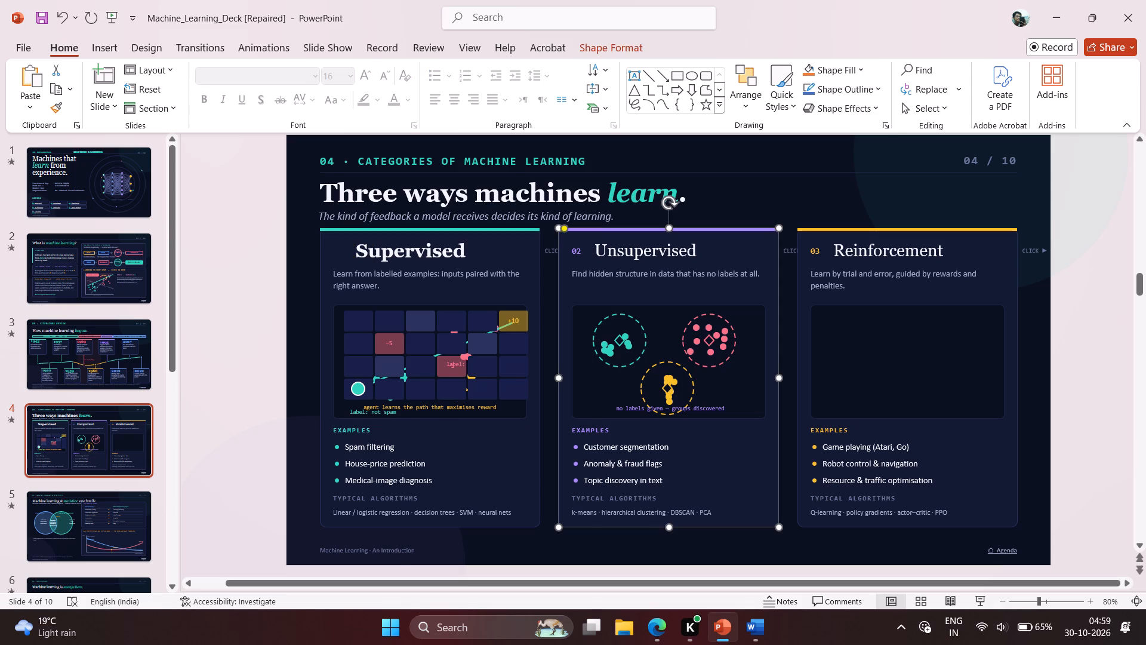
pyautogui.click(580, 251)
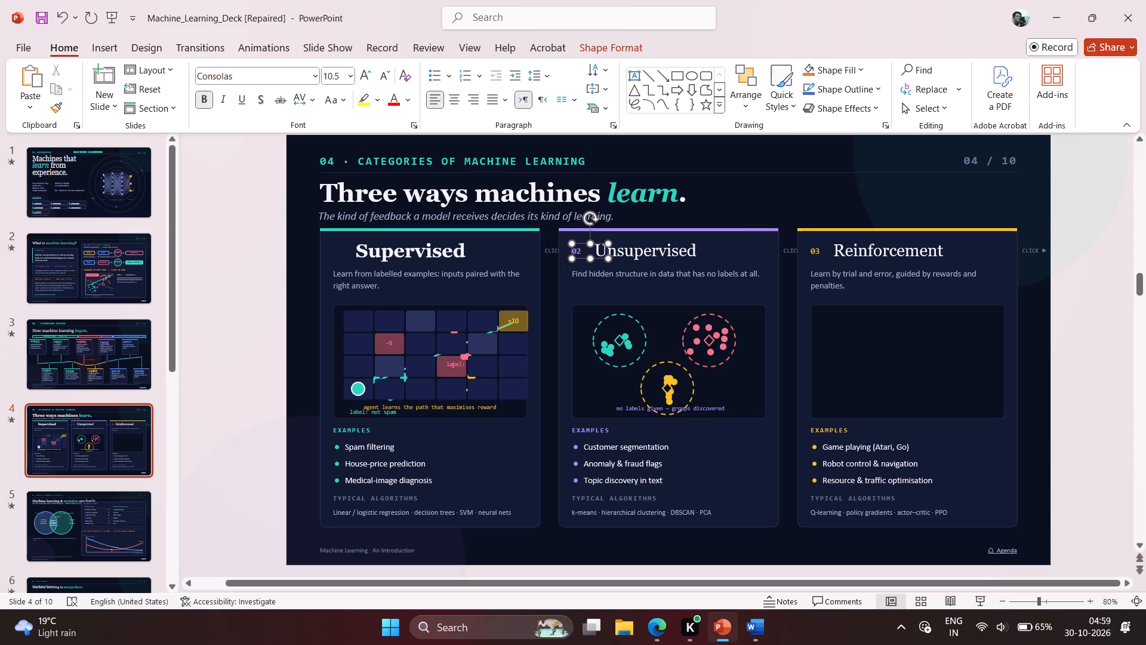
pyautogui.click(580, 257)
pyautogui.press('Delete')
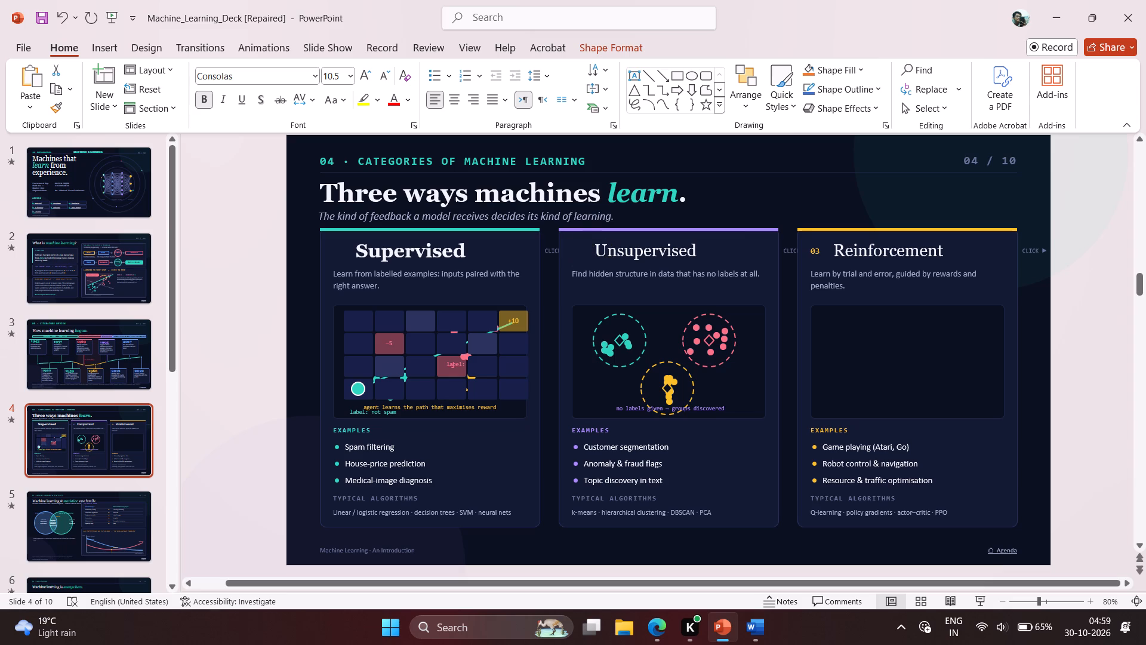
# Delete the "03" number beside the Reinforcement card heading.
pyautogui.click(818, 254)
pyautogui.click(818, 259)
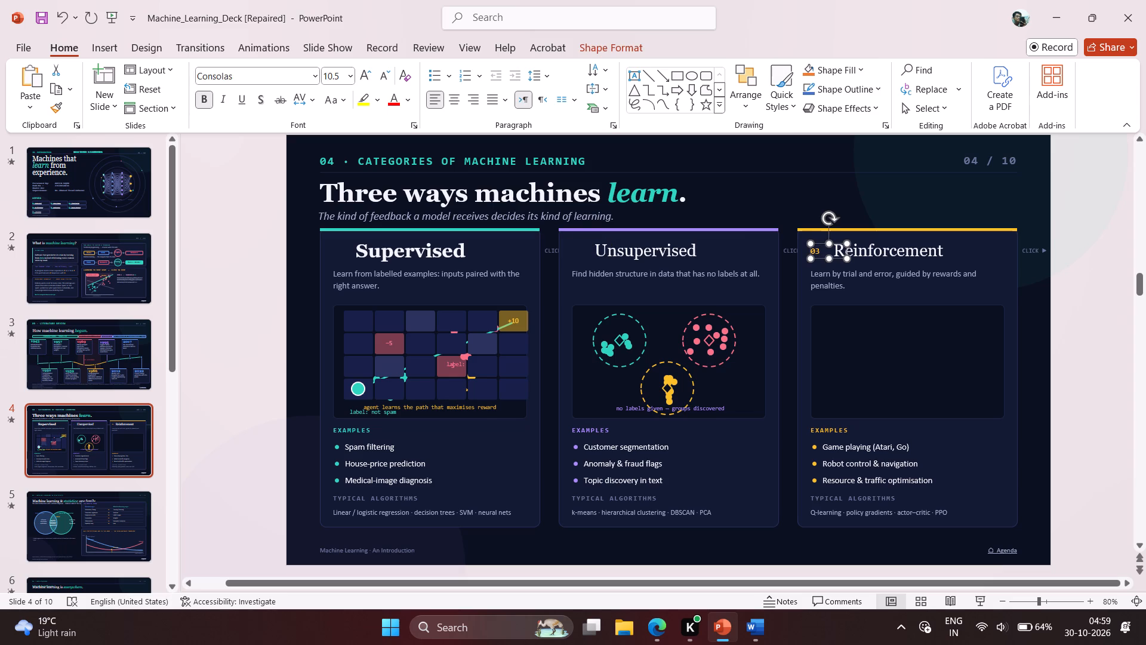
pyautogui.press('Delete')
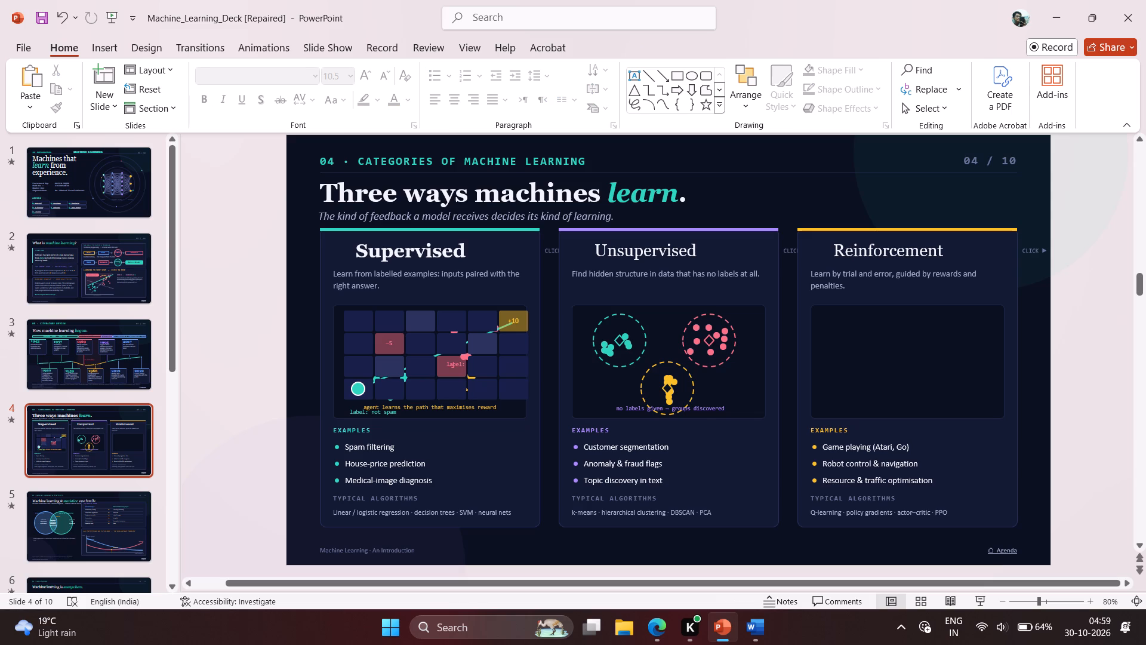
# Format the "Unsupervised" card heading as bold at 24 pt to match the Supervised heading.
pyautogui.click(451, 267)
pyautogui.click(443, 257)
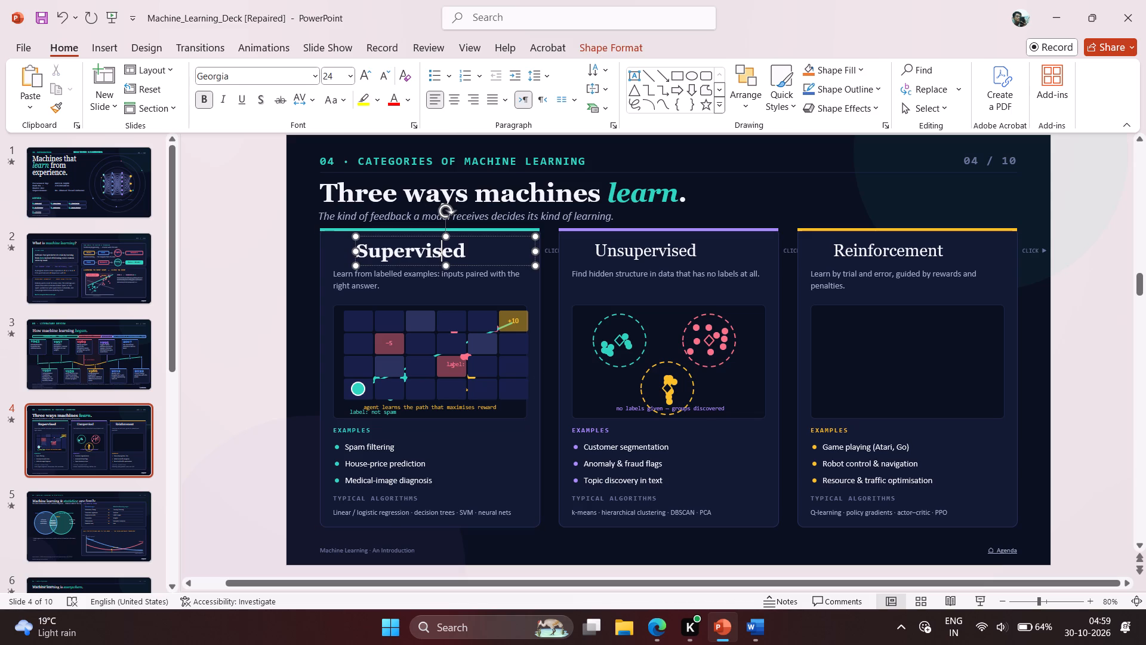
pyautogui.click(605, 259)
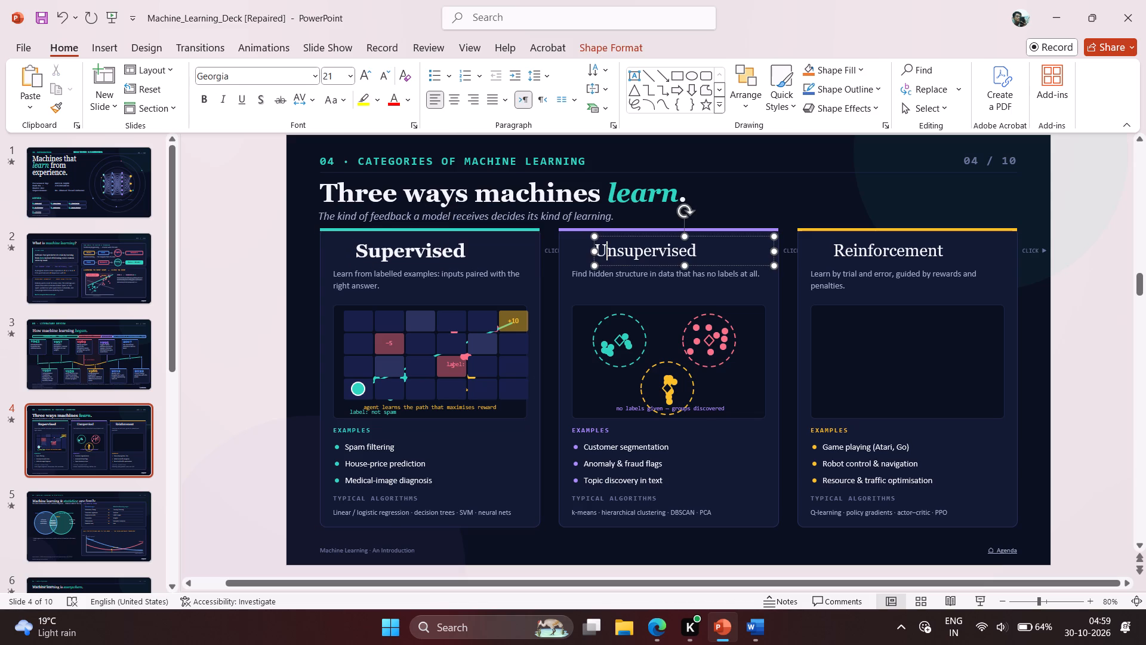
pyautogui.click(608, 263)
pyautogui.click(350, 74)
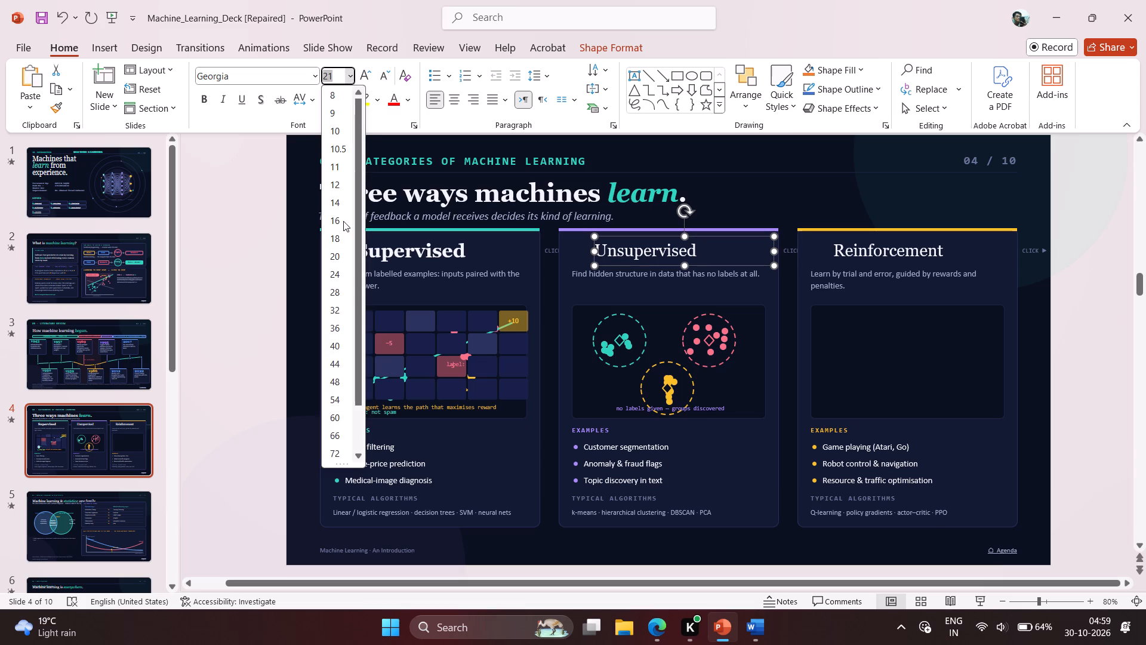
pyautogui.click(345, 268)
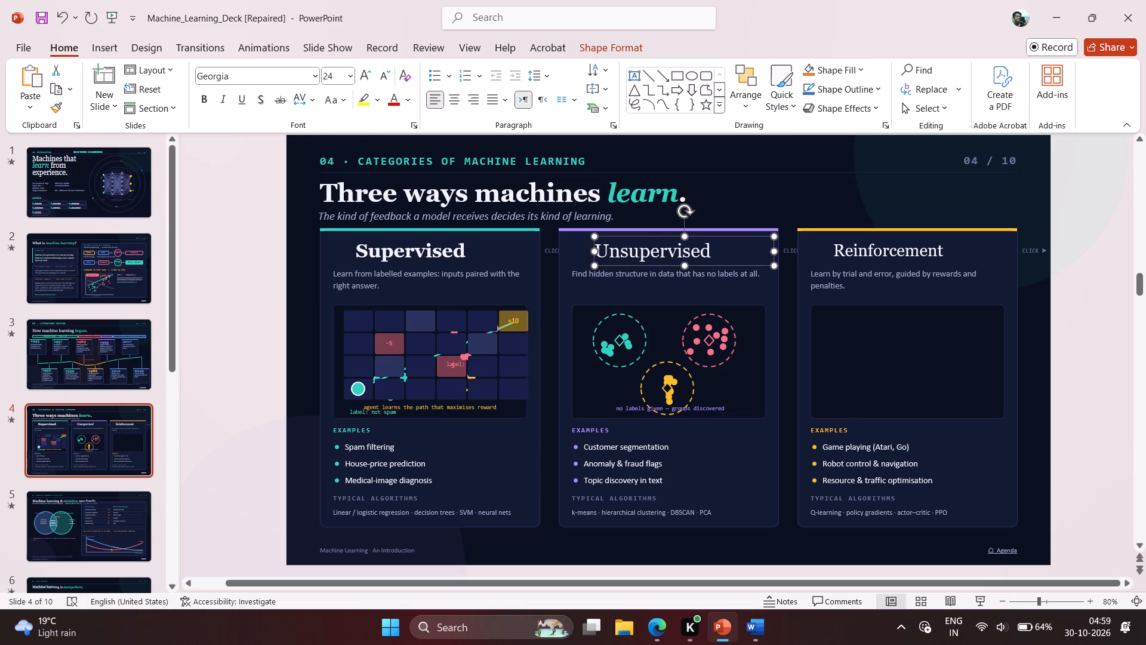
pyautogui.hotkey('ctrl', 'b')
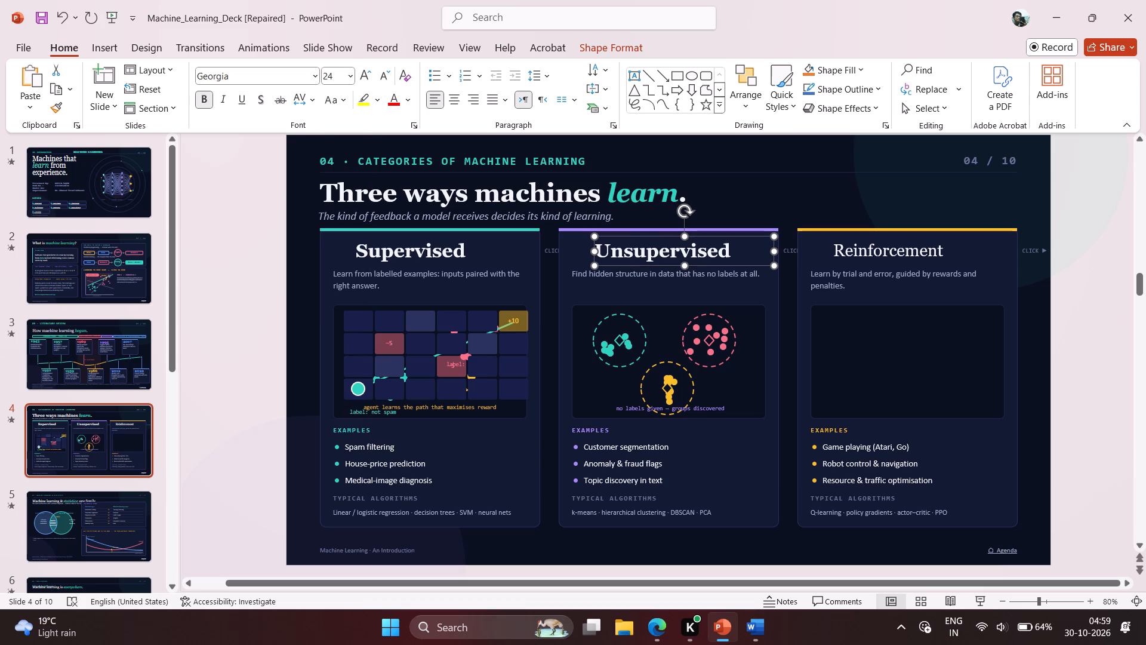
# Format the "Reinforcement" card heading as bold at 24 pt.
pyautogui.click(846, 262)
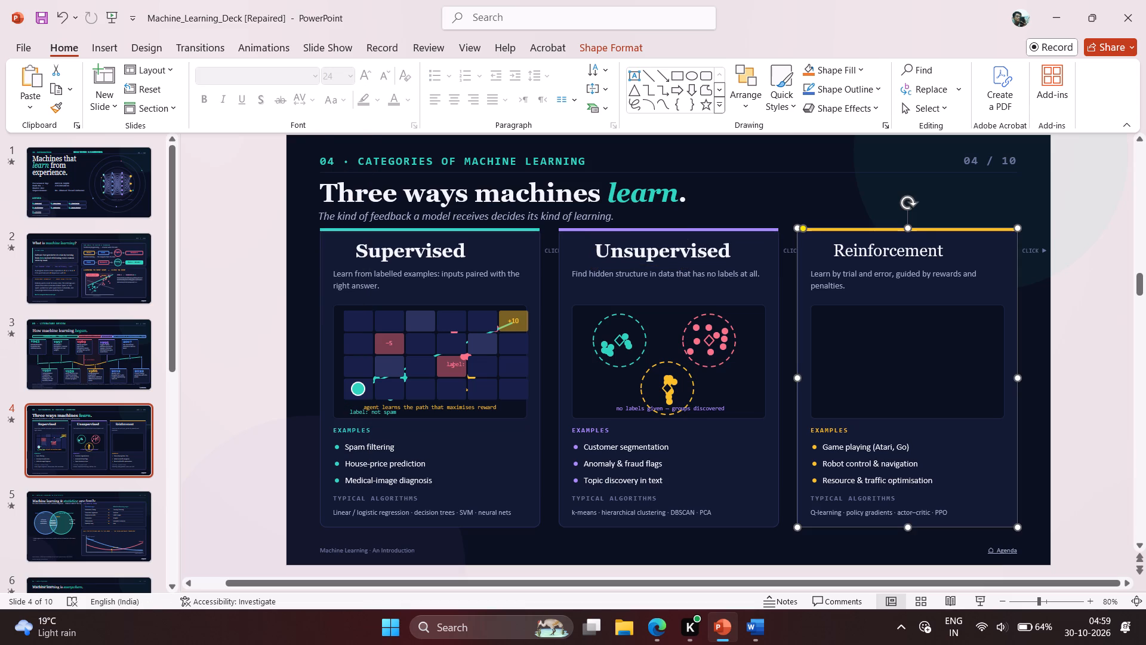
pyautogui.click(847, 258)
pyautogui.hotkey('ctrl', 'a')
pyautogui.hotkey('ctrl', 'b')
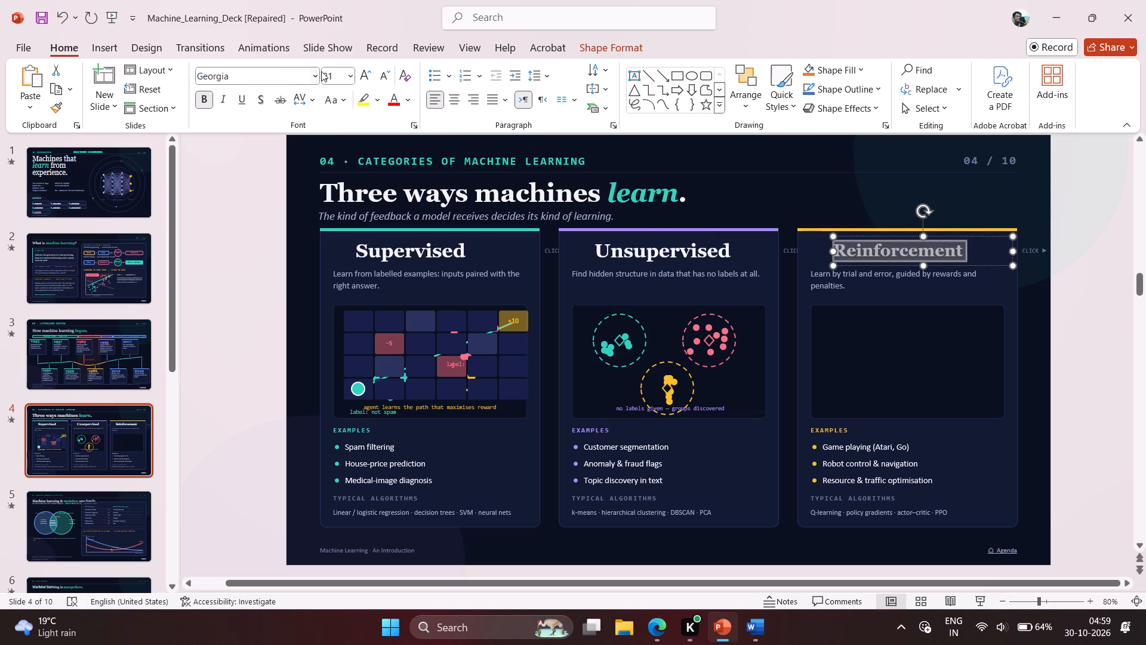
pyautogui.click(369, 79)
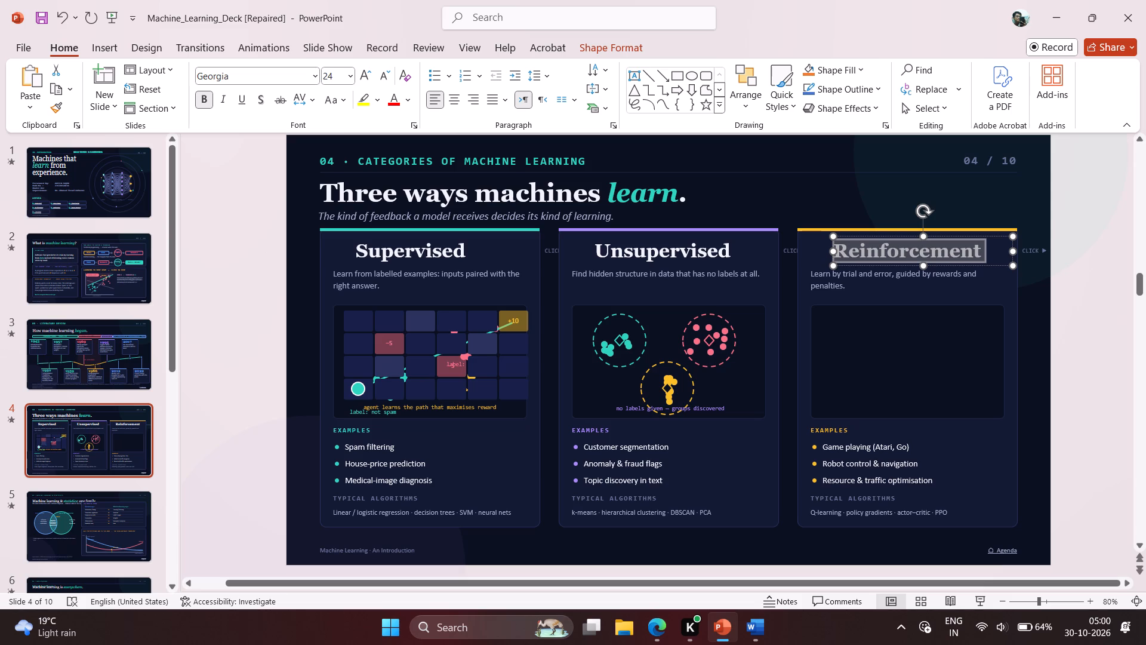
# Set the Supervised card's description, "Learn from labelled examples…", to 14 pt italic.
pyautogui.click(382, 285)
pyautogui.moveTo(382, 285); pyautogui.dragTo(360, 278)
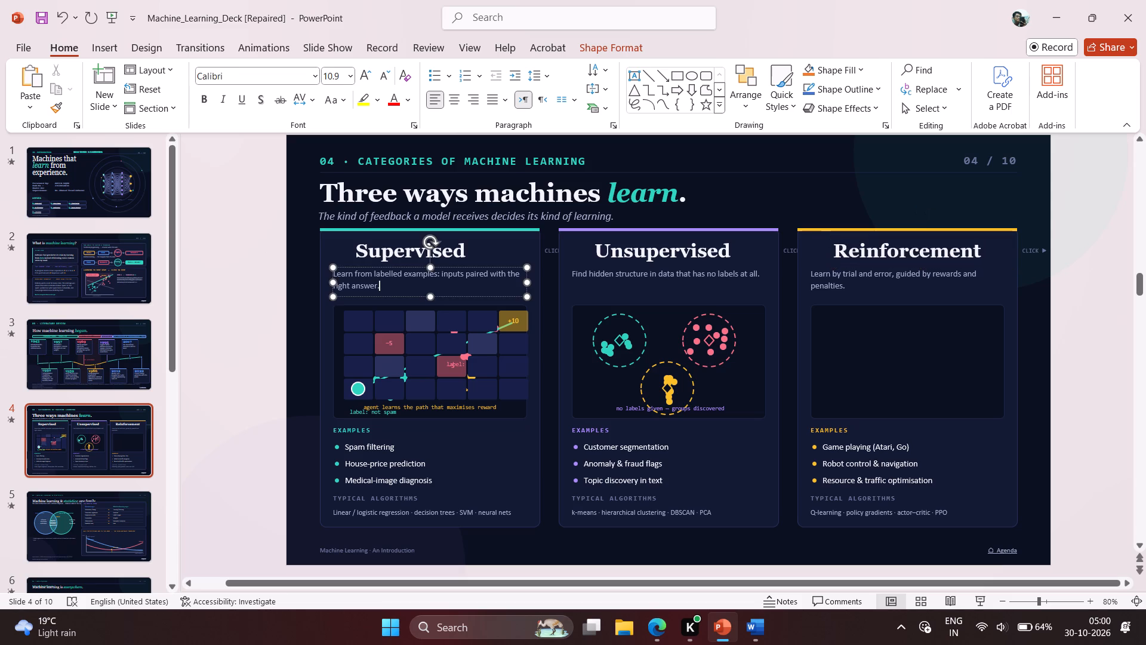
pyautogui.moveTo(360, 278); pyautogui.dragTo(332, 269)
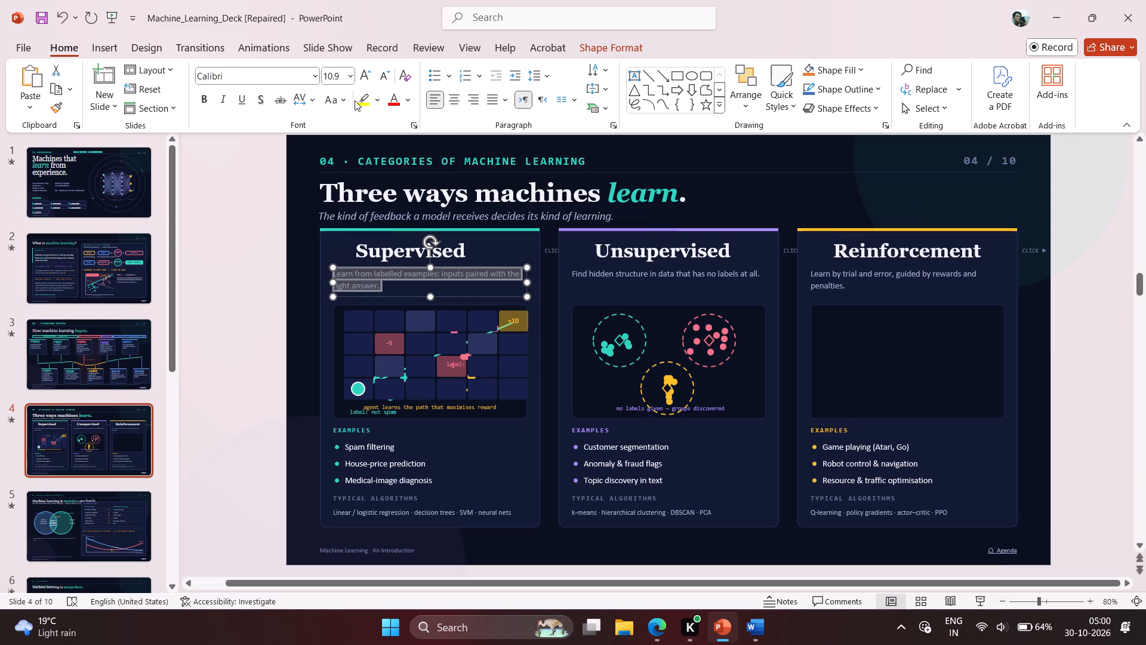
pyautogui.click(363, 77)
pyautogui.click(363, 77)
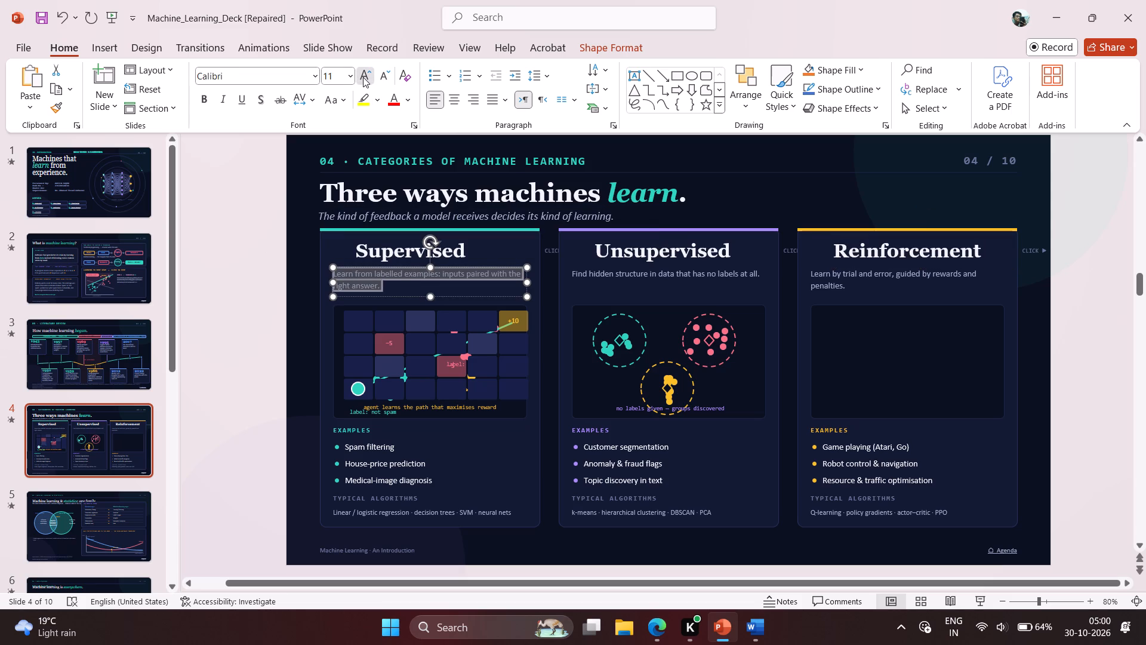
pyautogui.keyDown('ctrl'); pyautogui.click(363, 77); pyautogui.keyUp('ctrl')
pyautogui.hotkey('ctrl', 'i')
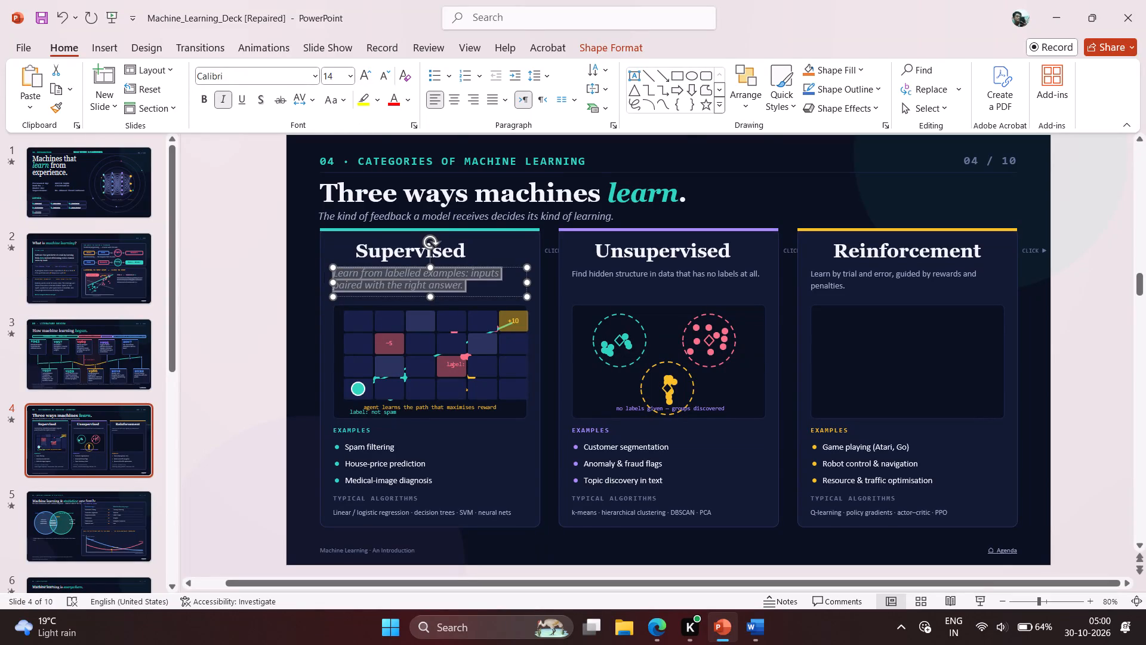
pyautogui.click(260, 263)
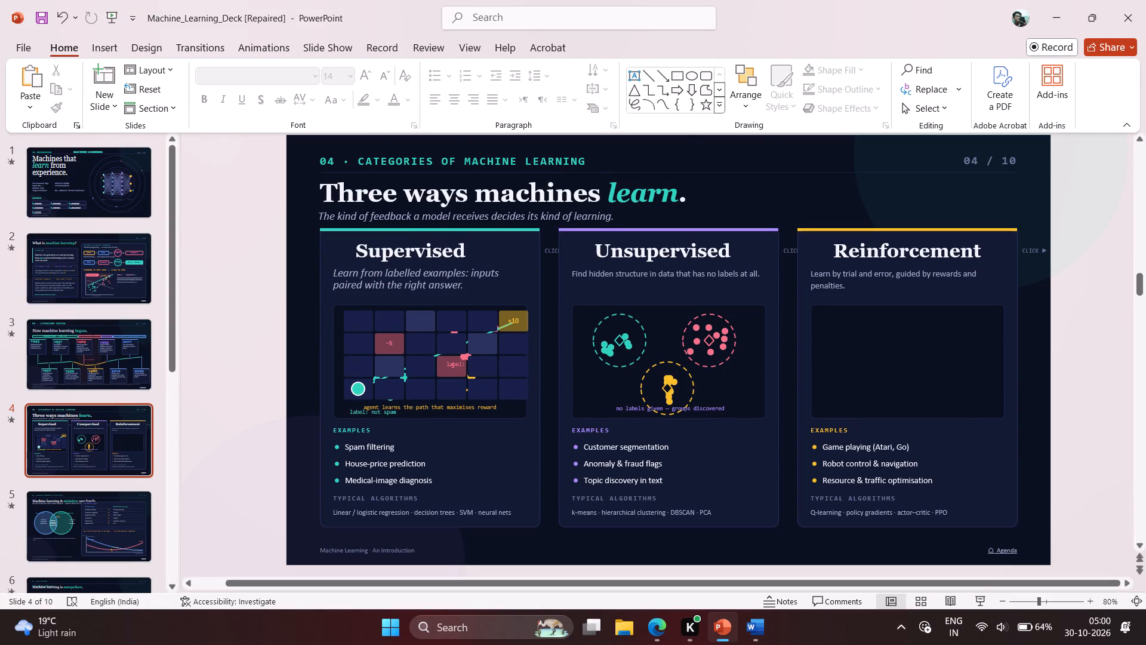
# Set the Unsupervised card's description, "Find hidden structure in data…", to 14 pt italic.
pyautogui.click(735, 271)
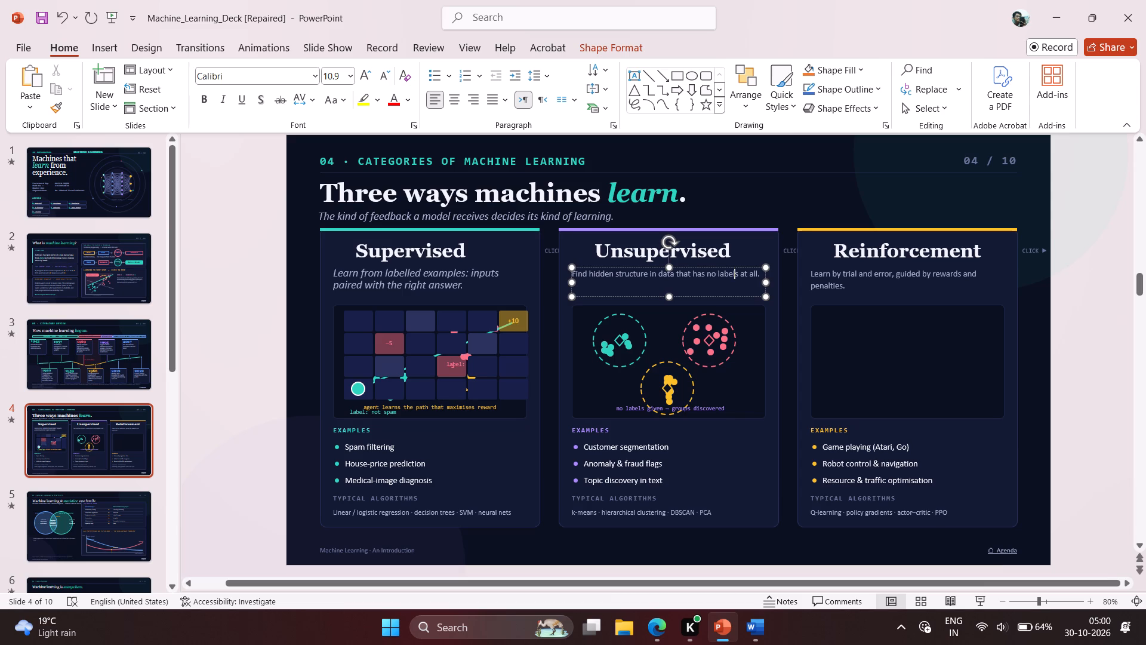
pyautogui.click(731, 294)
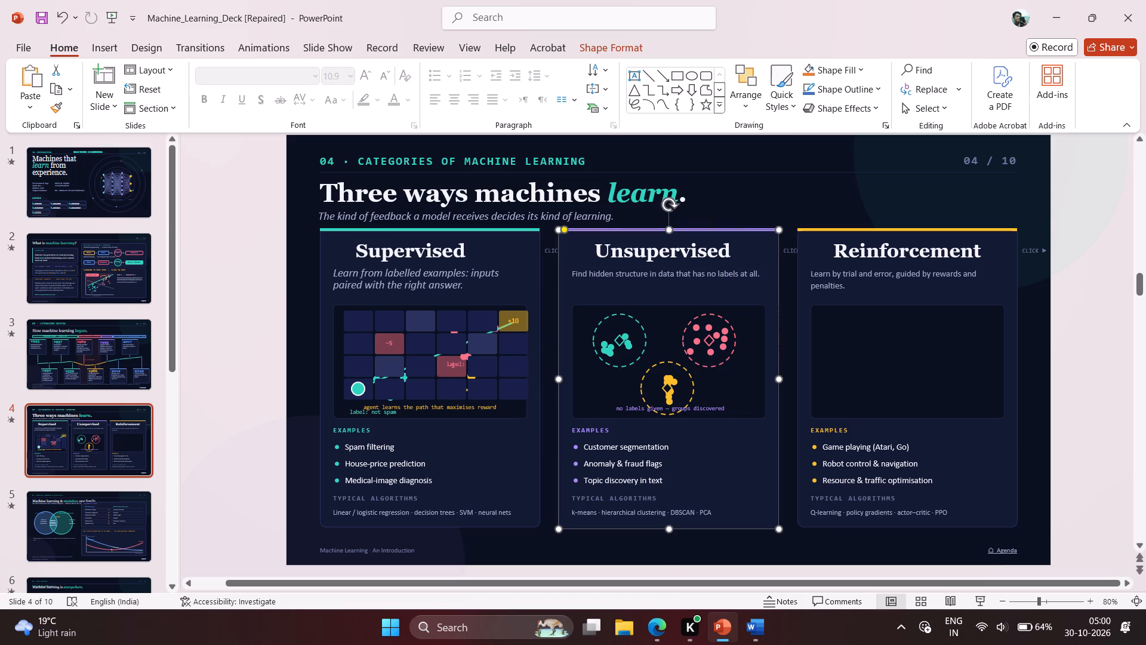
pyautogui.hotkey('ctrl', 'z')
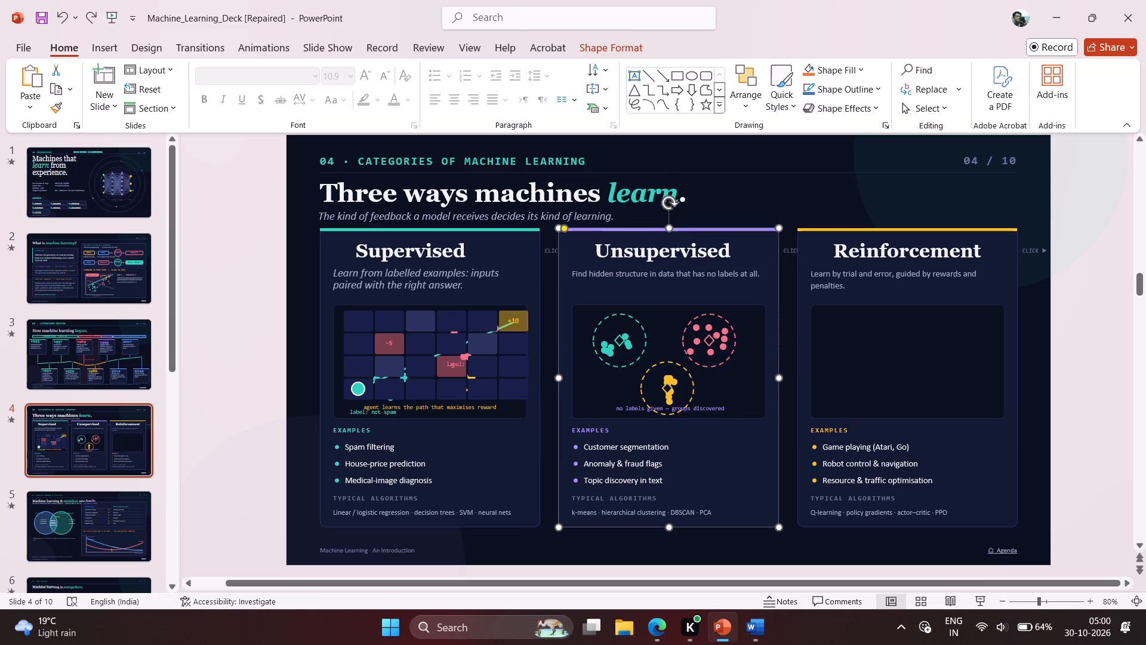
pyautogui.click(726, 279)
pyautogui.click(723, 277)
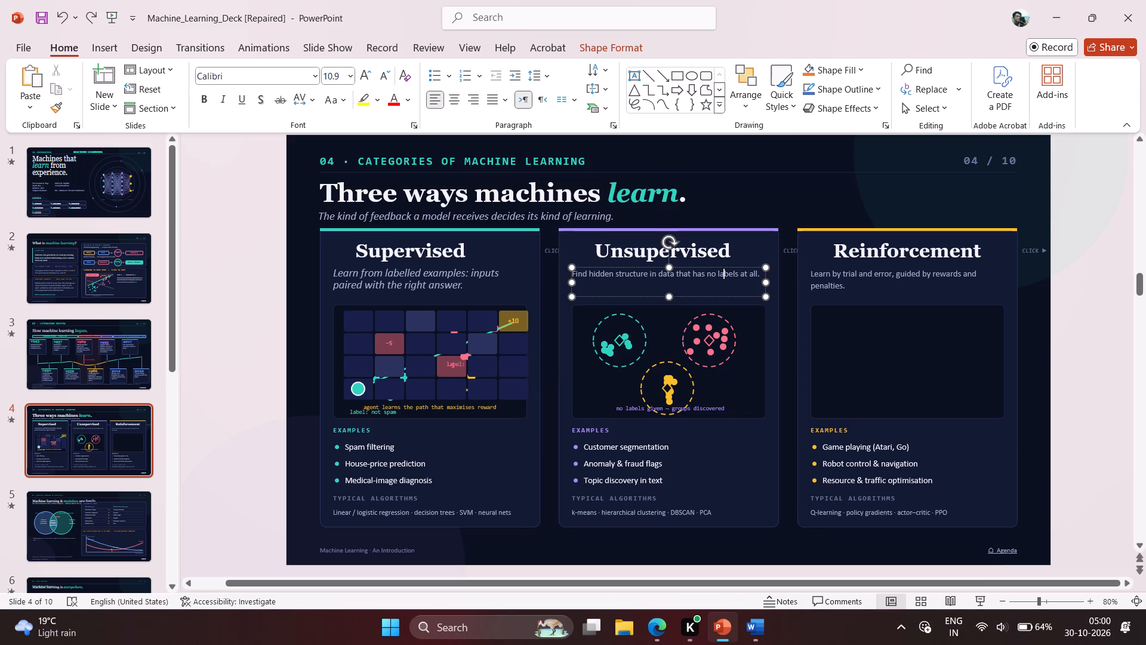
pyautogui.hotkey('ctrl', 'a')
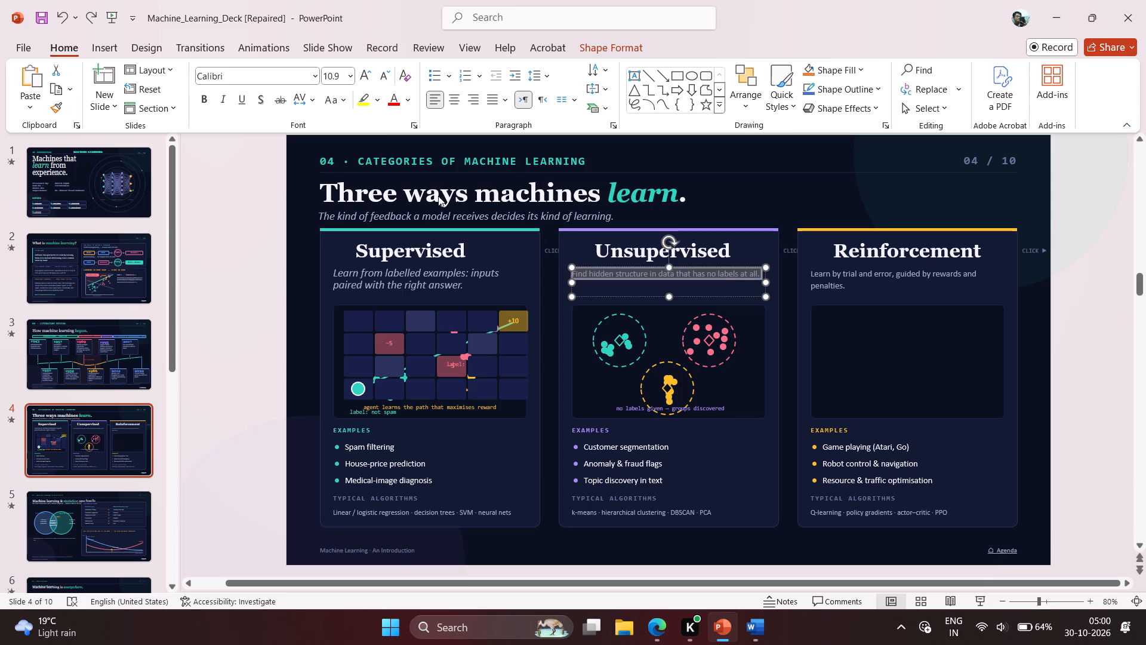
pyautogui.click(362, 69)
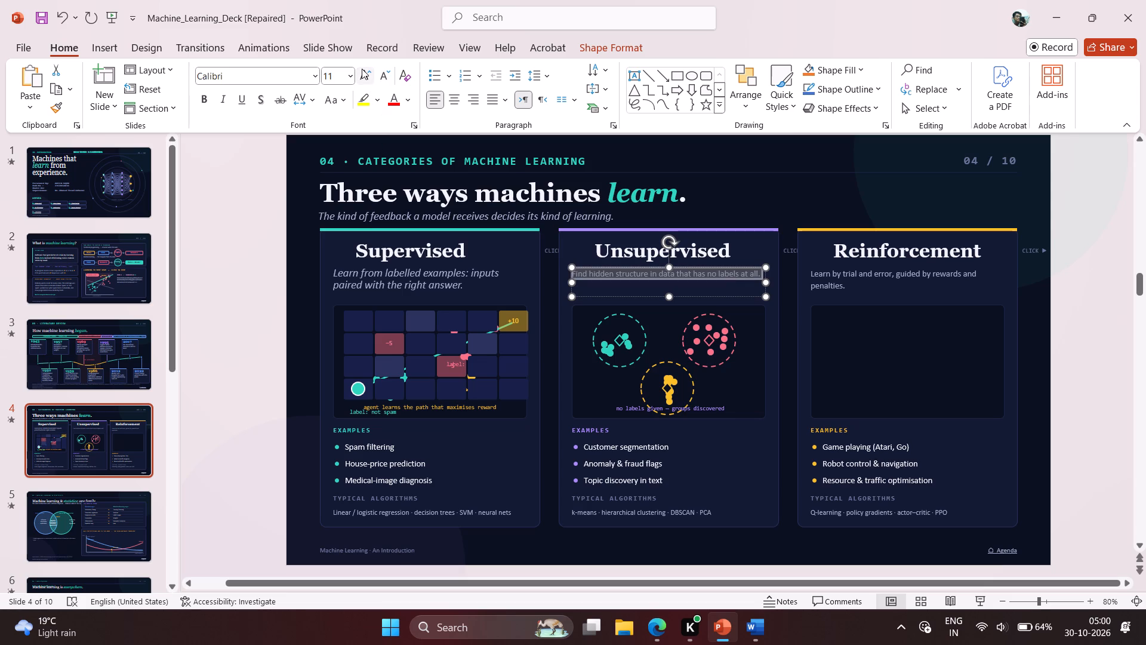
pyautogui.click(362, 69)
pyautogui.click(362, 69)
pyautogui.click(362, 69)
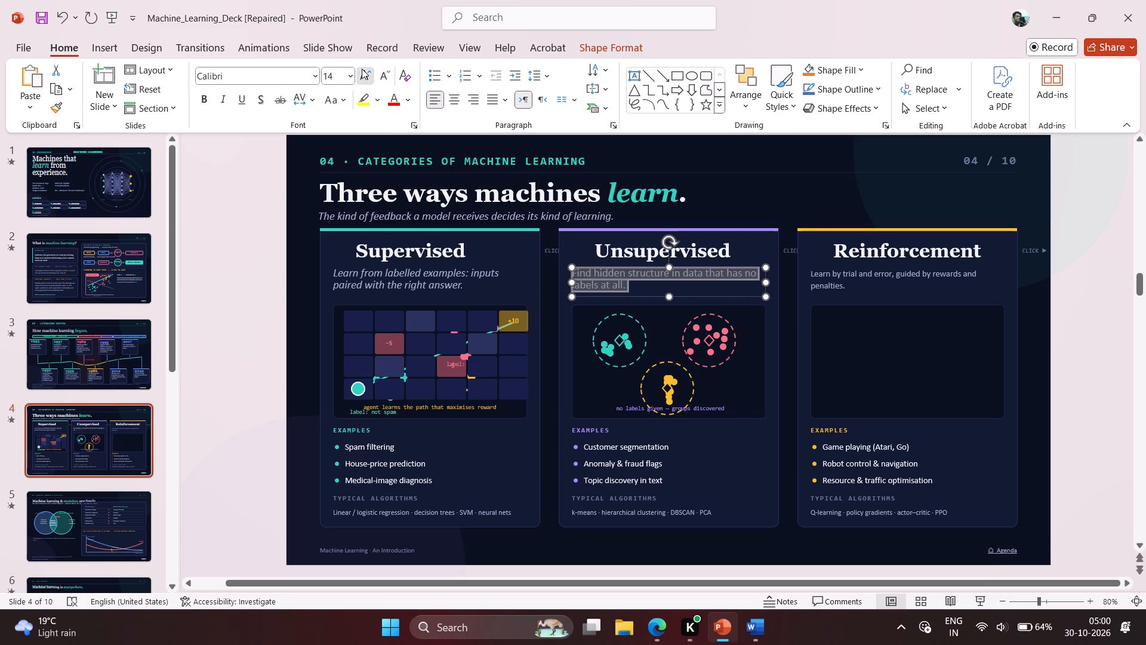
pyautogui.click(385, 73)
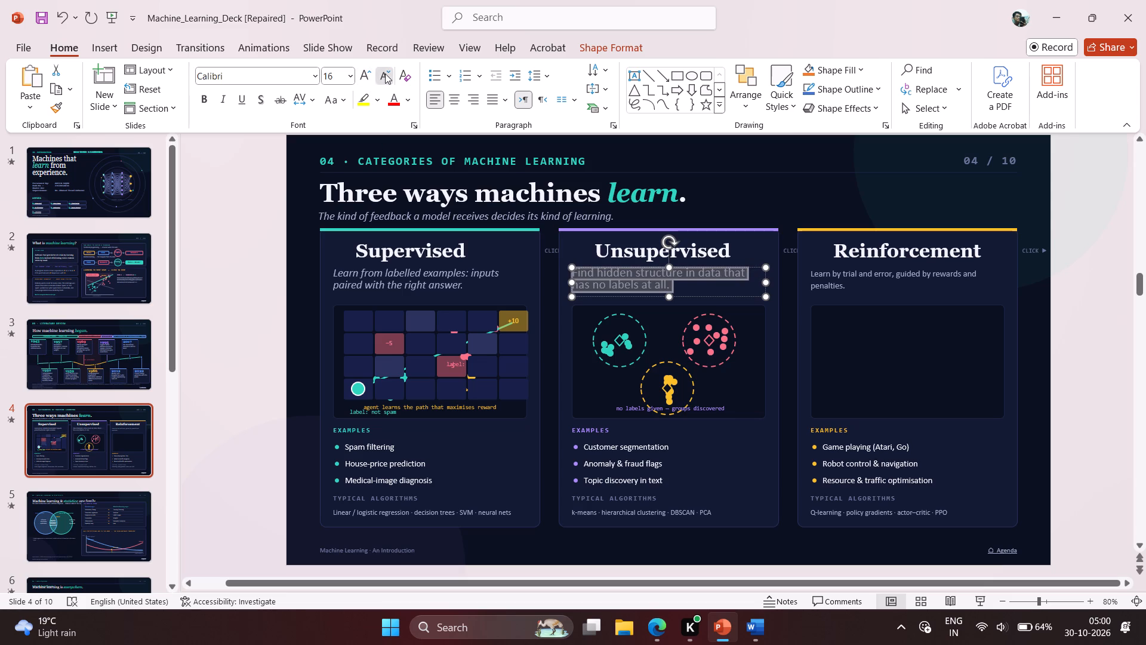
pyautogui.hotkey('ctrl', 'i')
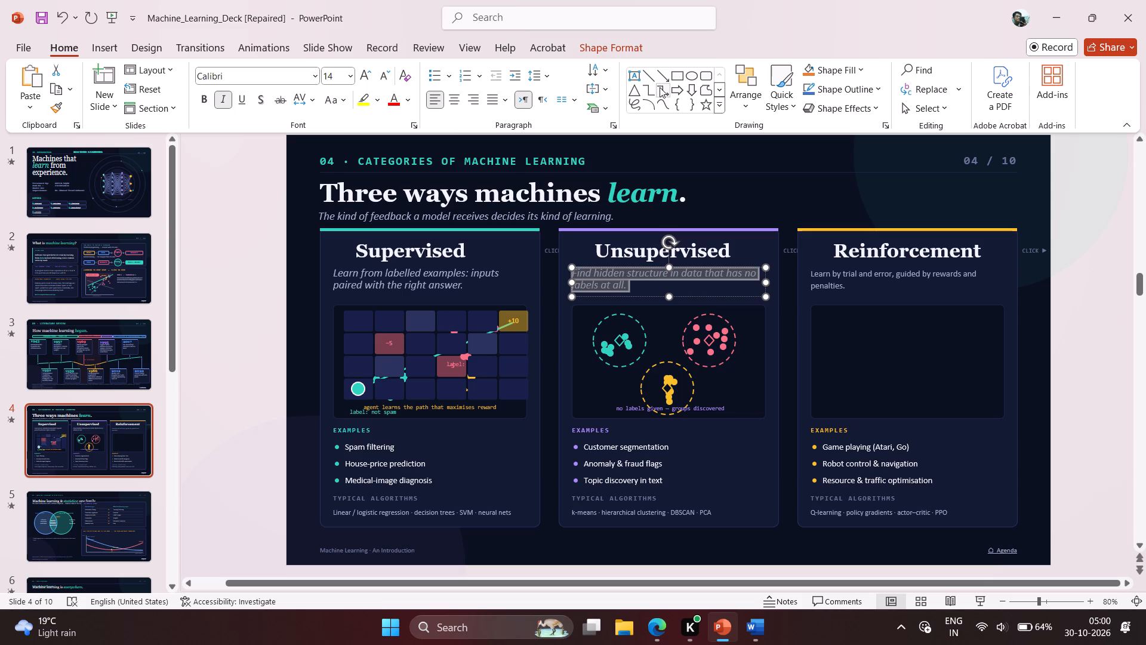
pyautogui.click(1070, 210)
pyautogui.click(1094, 369)
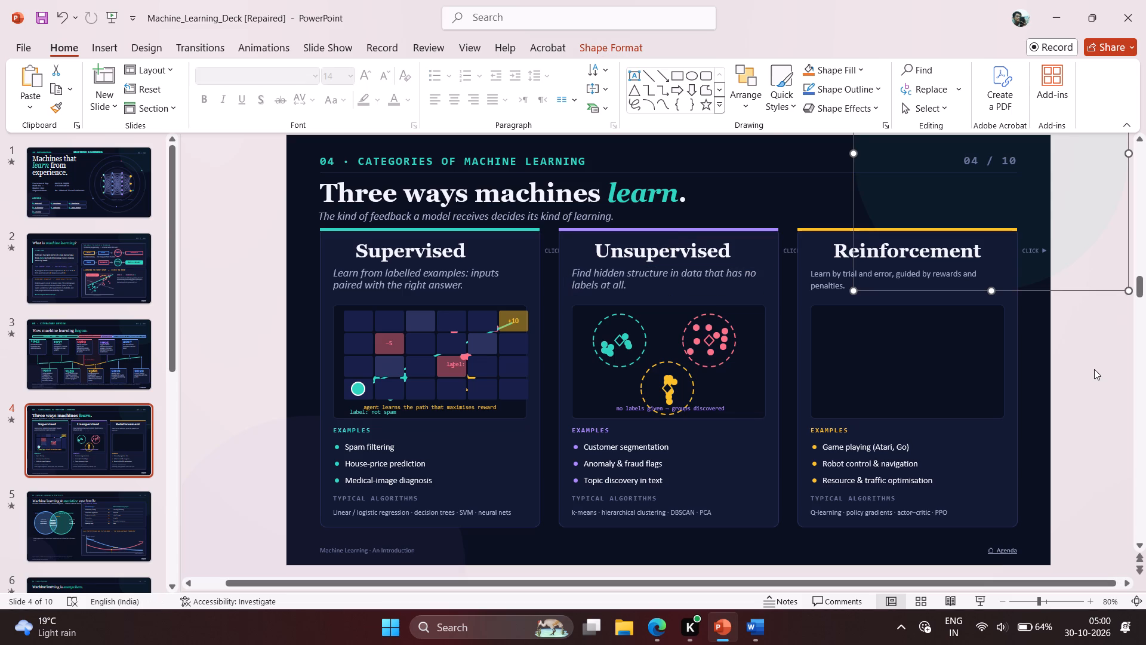
pyautogui.click(487, 358)
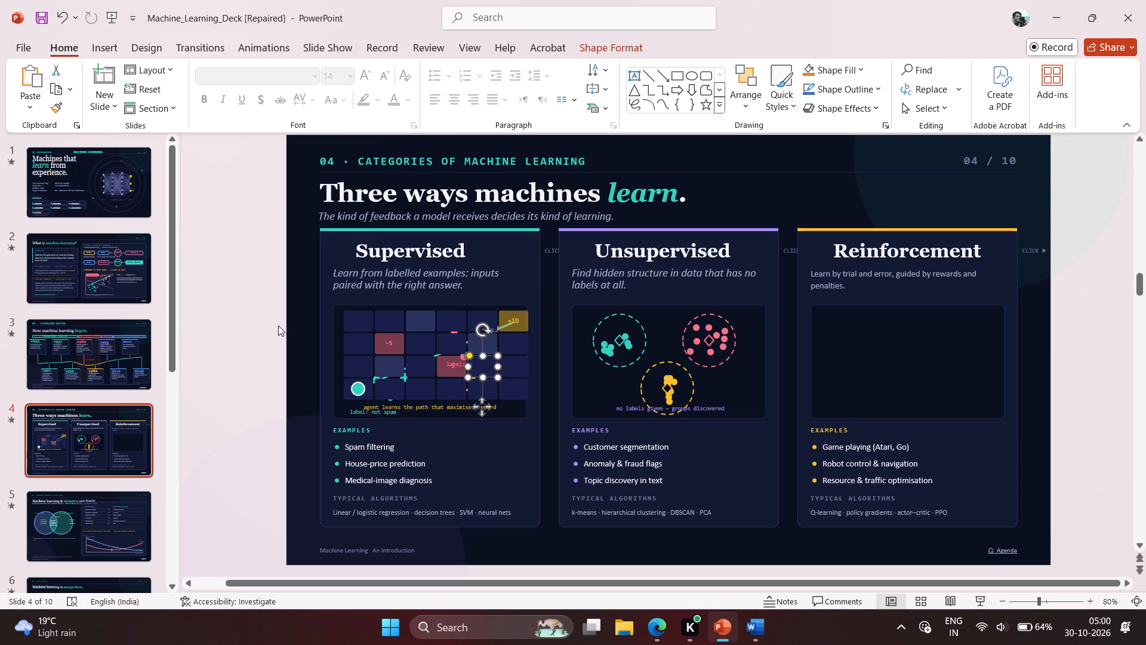
pyautogui.click(278, 325)
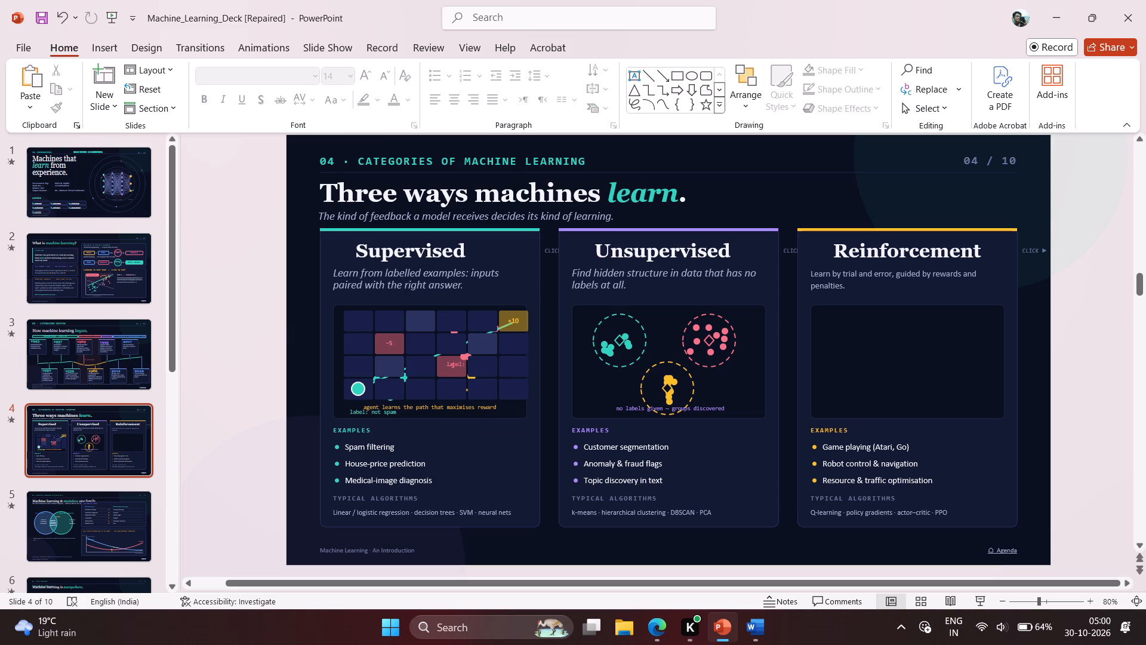
# Set the Reinforcement card's description, "Learn by trial and error…", to 14 pt italic.
pyautogui.click(837, 287)
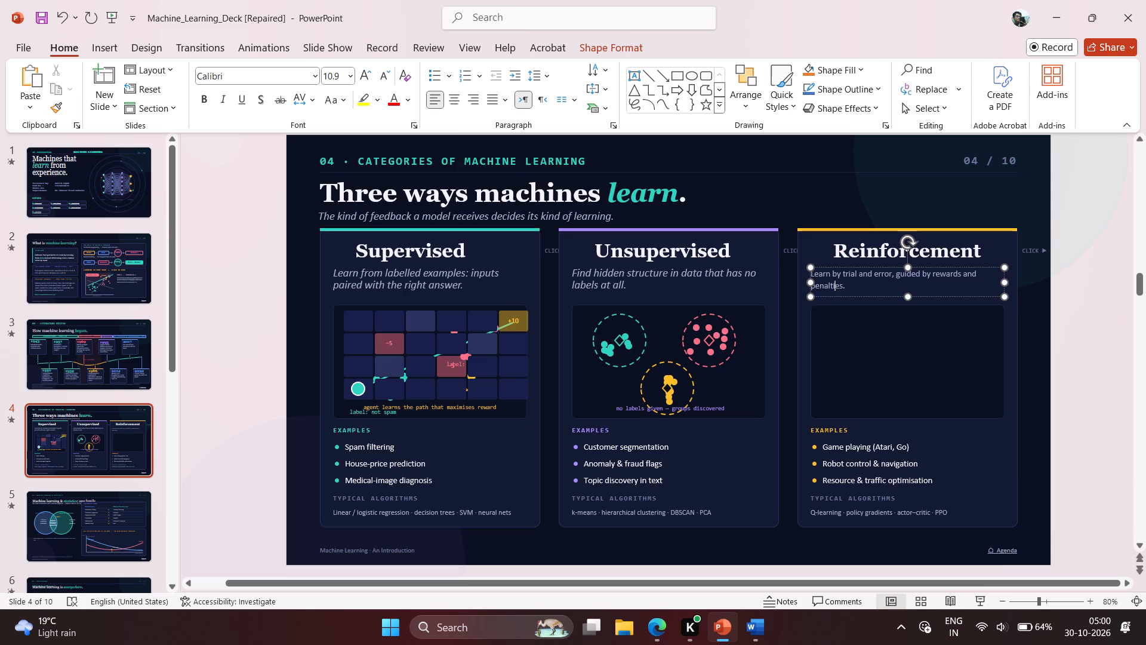
pyautogui.hotkey('ctrl', 'a')
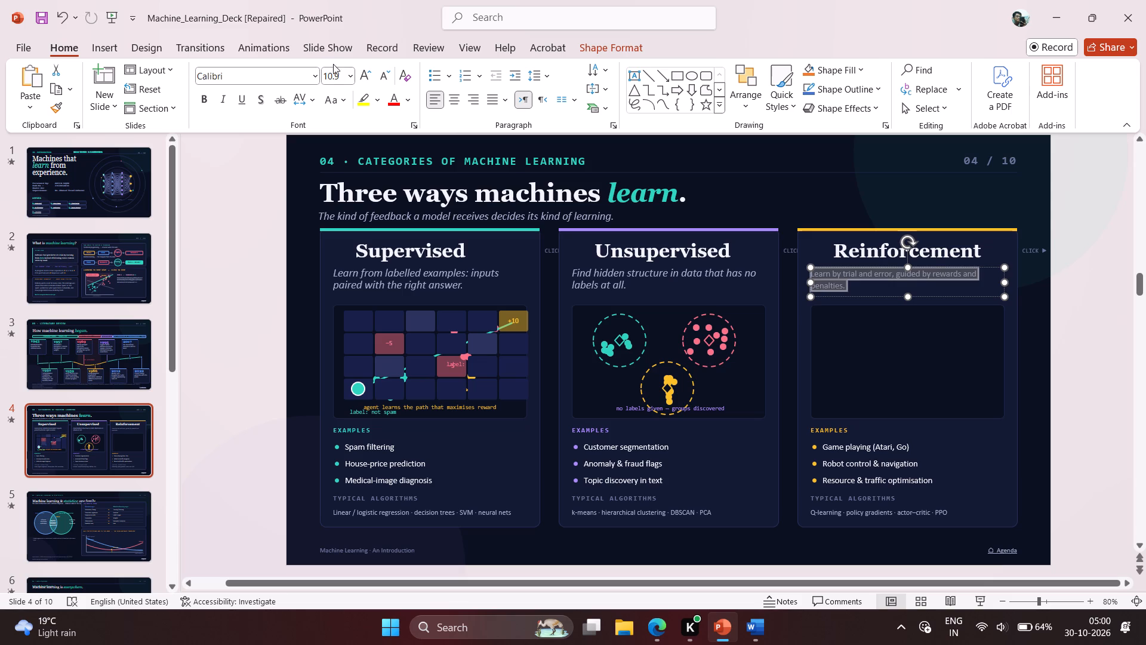
pyautogui.click(349, 77)
pyautogui.click(336, 198)
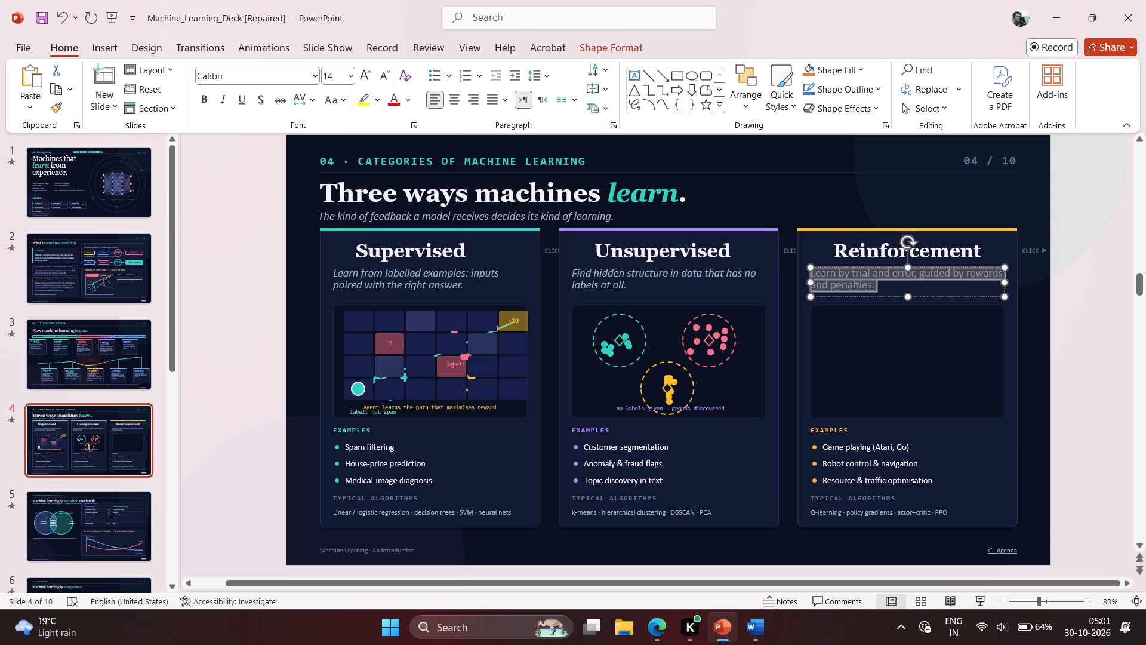
pyautogui.hotkey('ctrl', 'i')
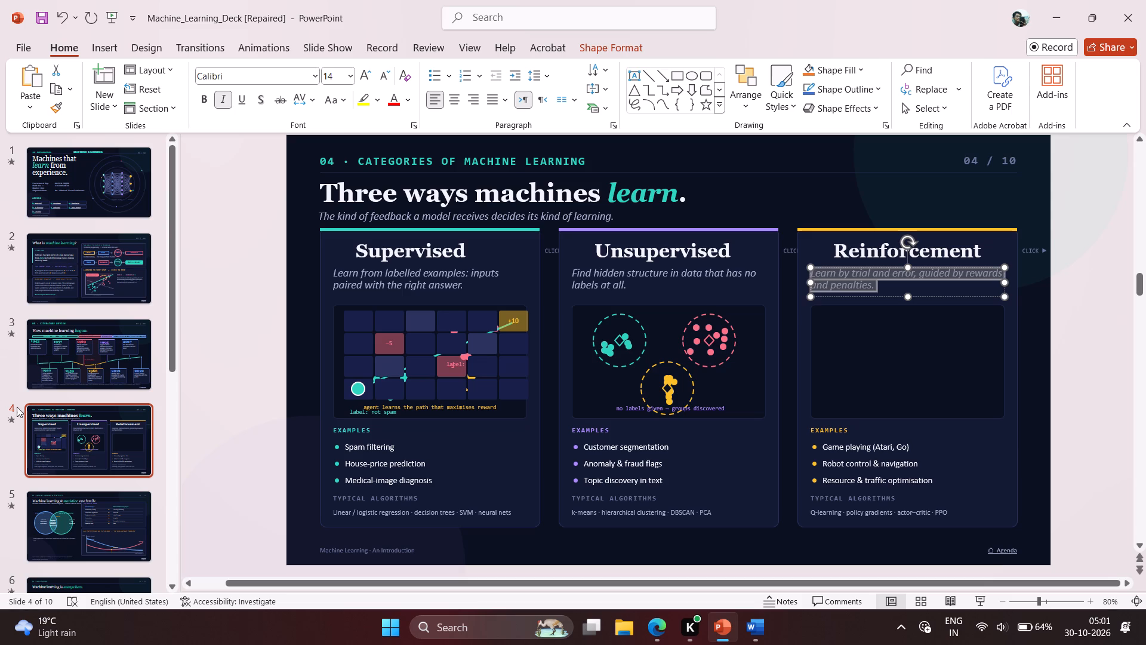
pyautogui.click(202, 440)
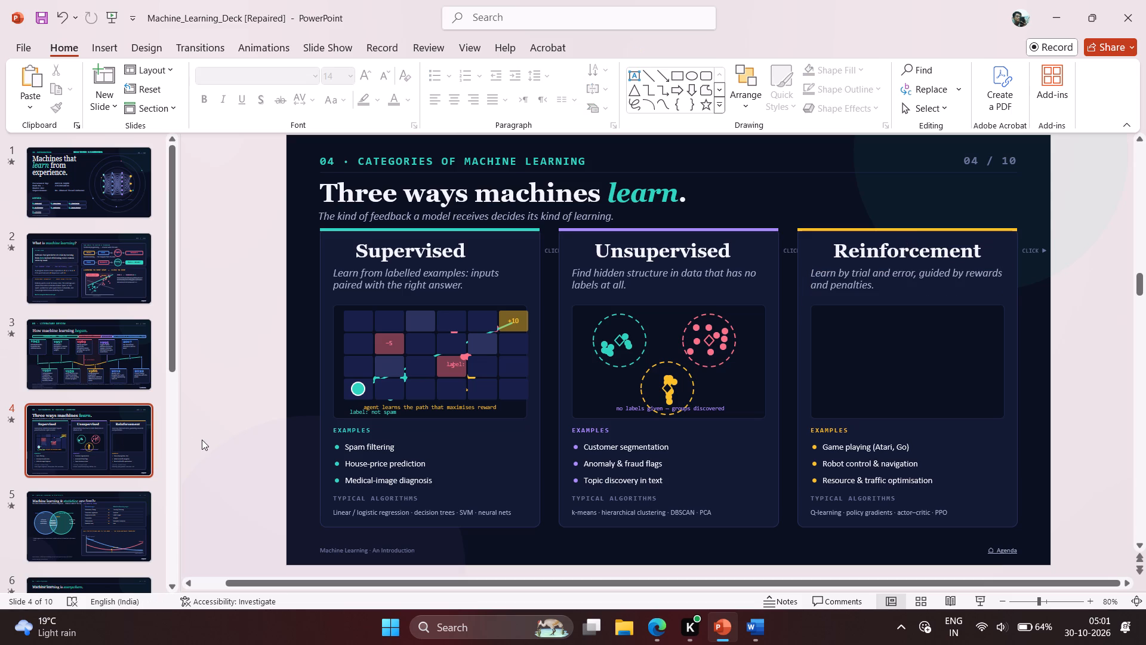
# Enlarge the captions, examples and typical-algorithms text across the lower part of all three slide 4 cards together, to a mixed size of 9+ pt.
pyautogui.press('Right')
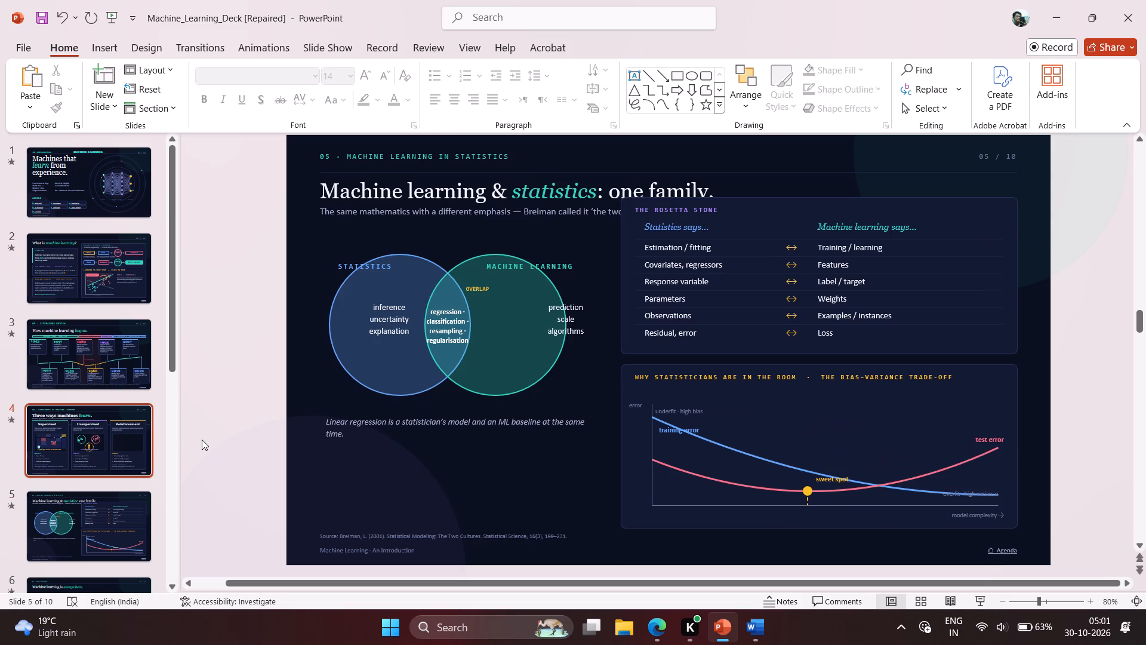
pyautogui.press('Left')
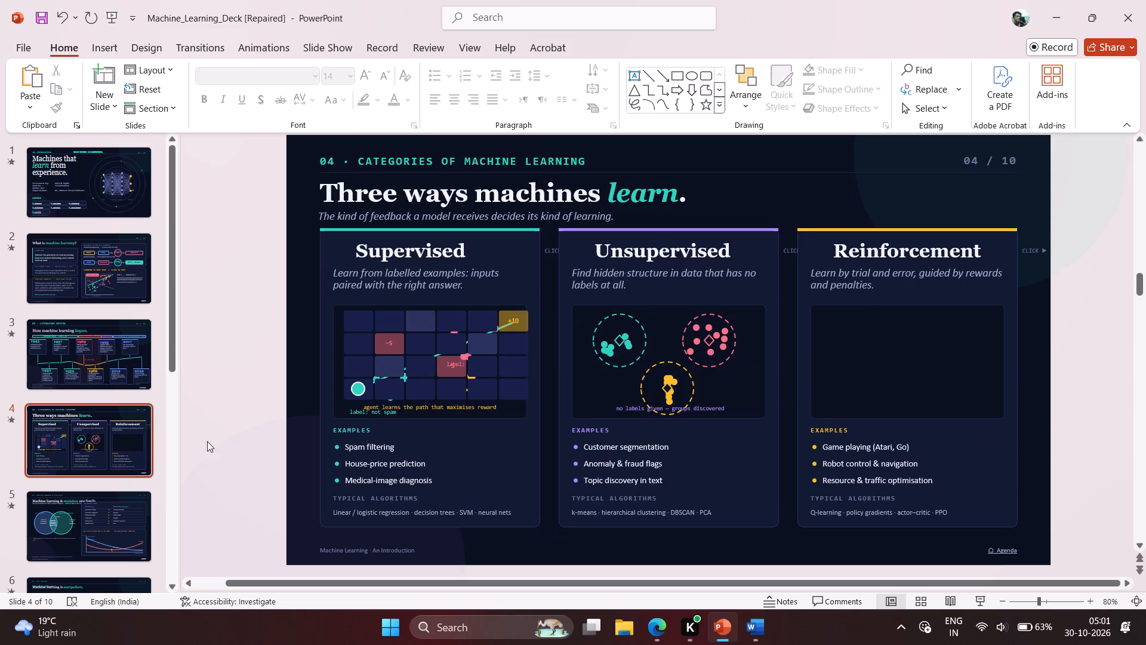
pyautogui.click(254, 431)
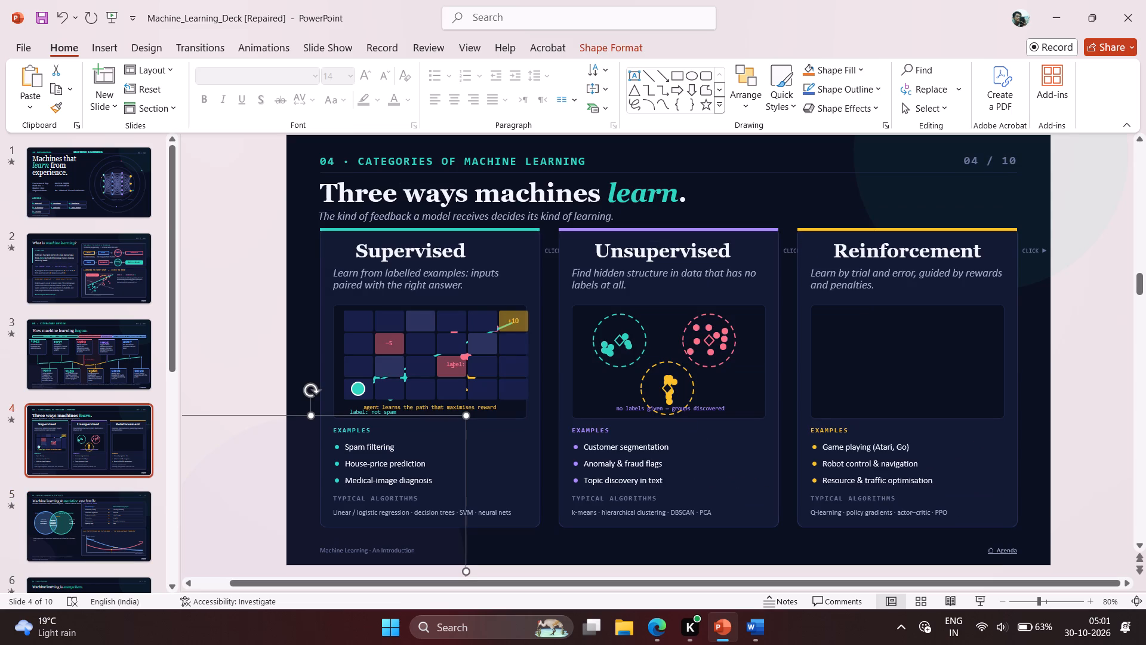
pyautogui.click(260, 399)
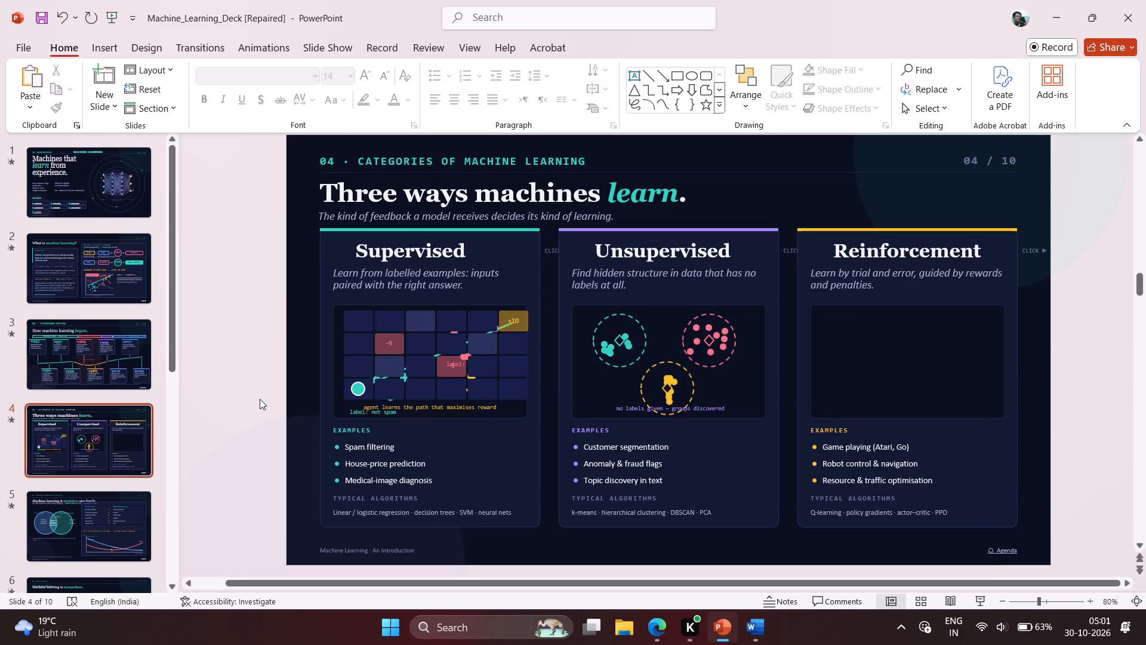
pyautogui.moveTo(260, 399); pyautogui.dragTo(909, 550)
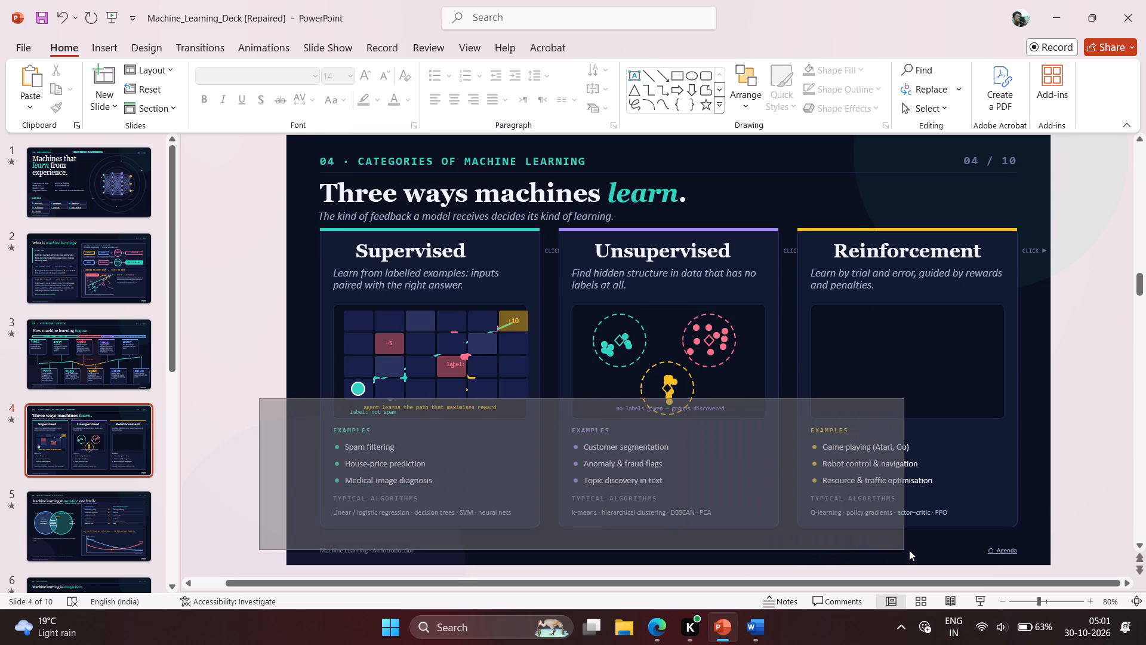
pyautogui.moveTo(909, 550); pyautogui.dragTo(1003, 523)
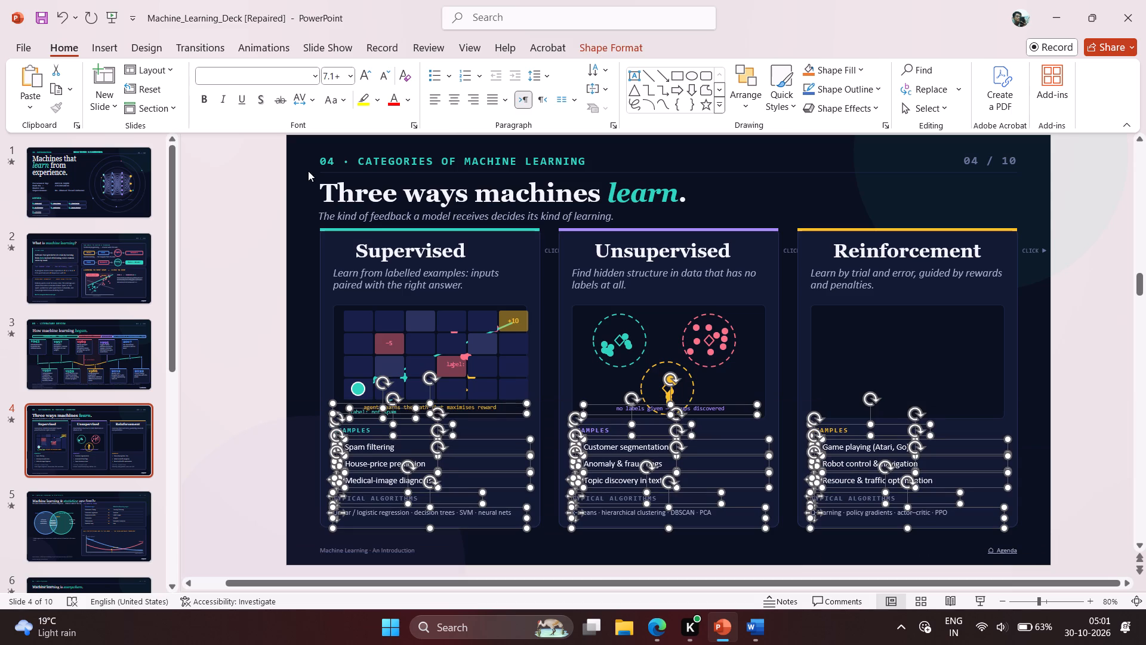
pyautogui.click(368, 71)
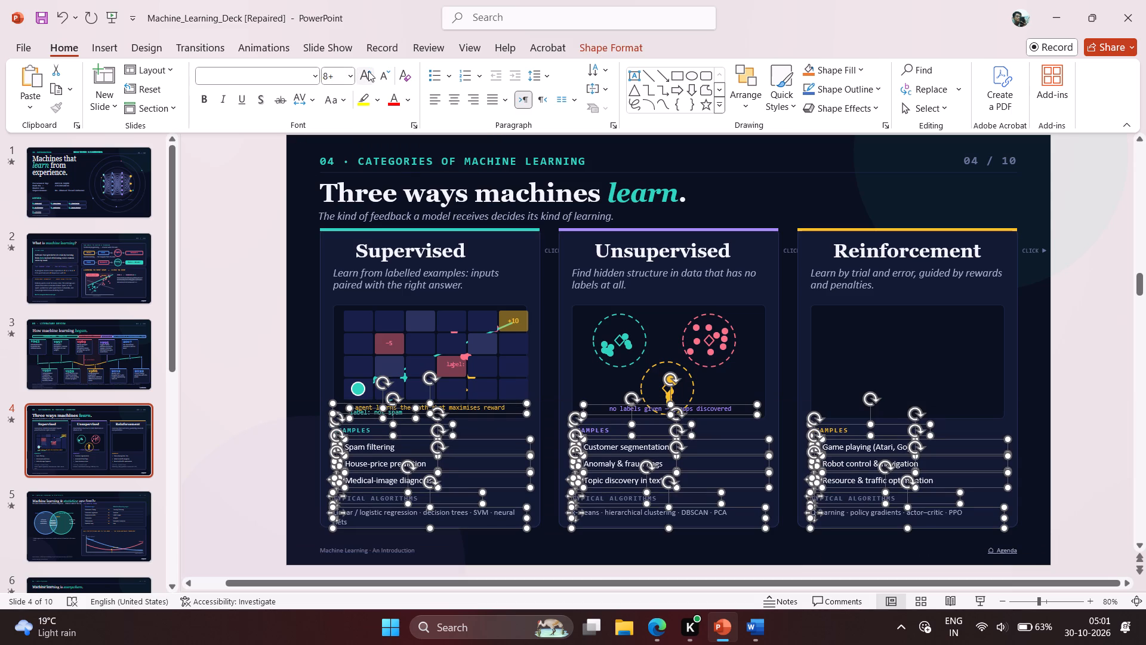
pyautogui.click(368, 71)
pyautogui.click(368, 71)
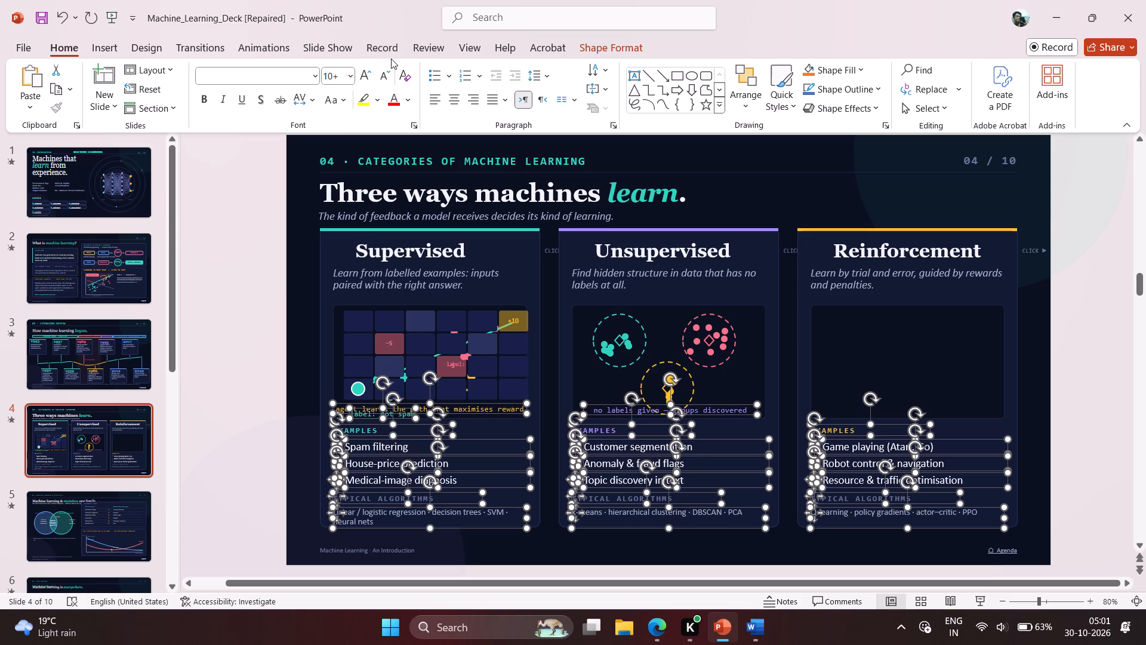
pyautogui.click(387, 67)
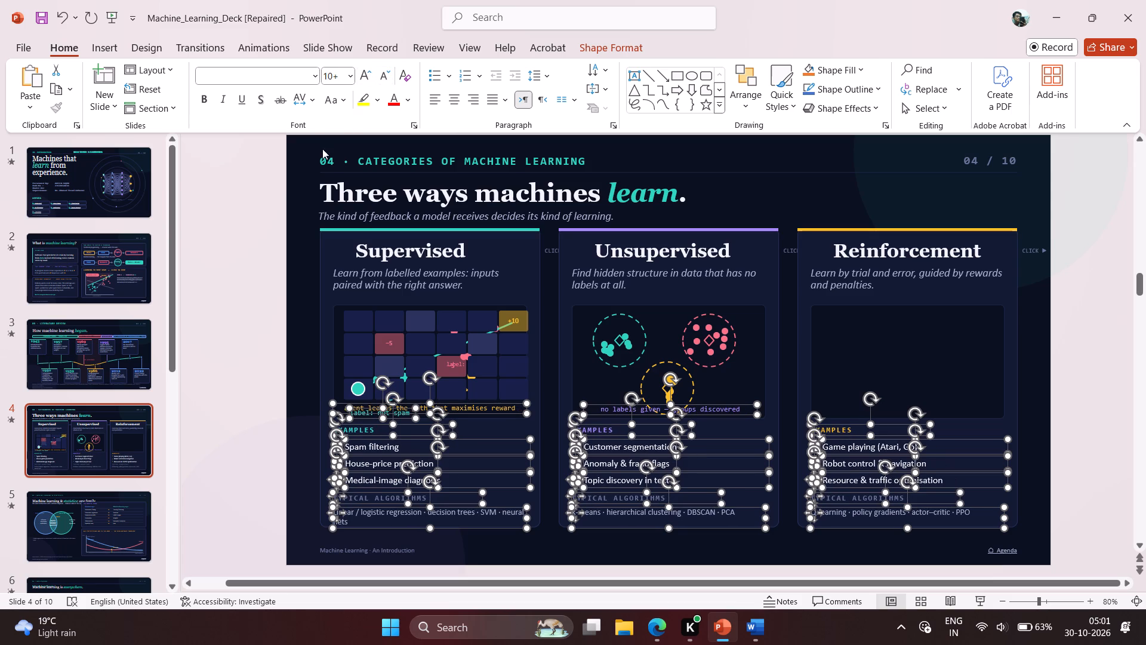
pyautogui.click(274, 194)
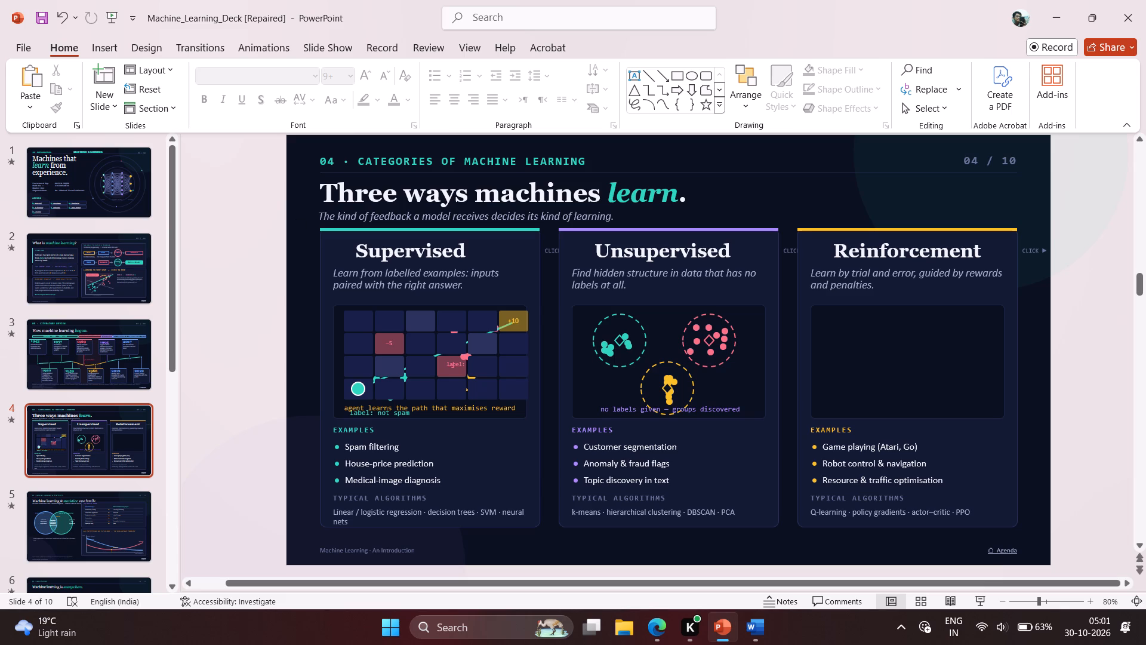
# Format the Supervised card's algorithm list, "Linear / logistic regression…", as 14 pt bold italic.
pyautogui.click(445, 507)
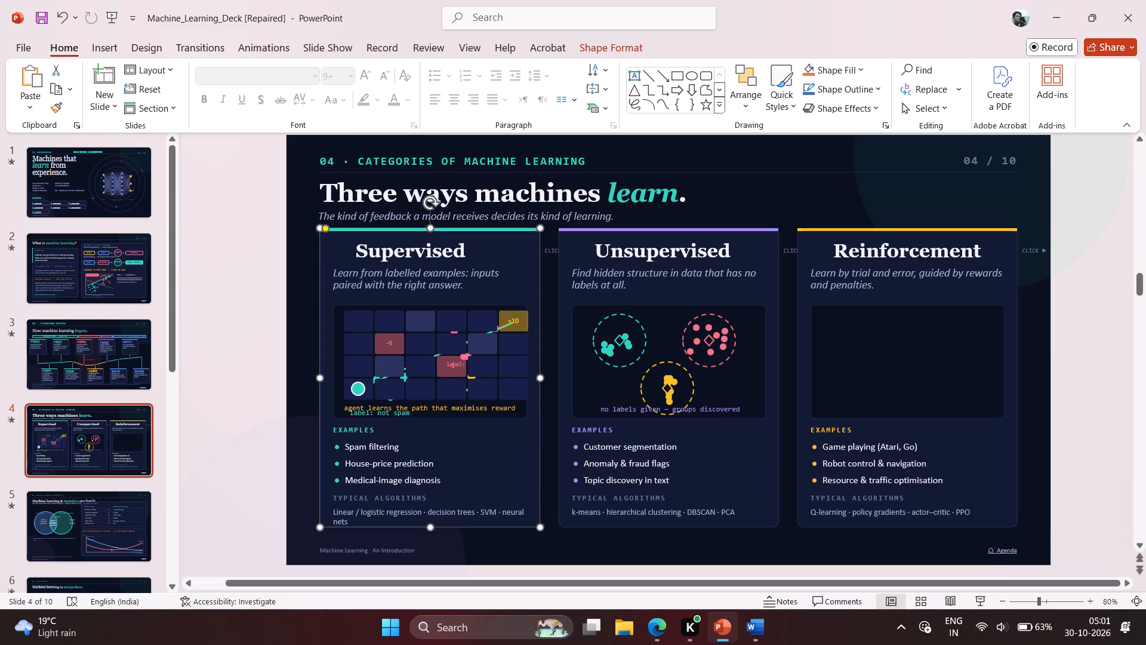
pyautogui.click(445, 510)
pyautogui.click(445, 508)
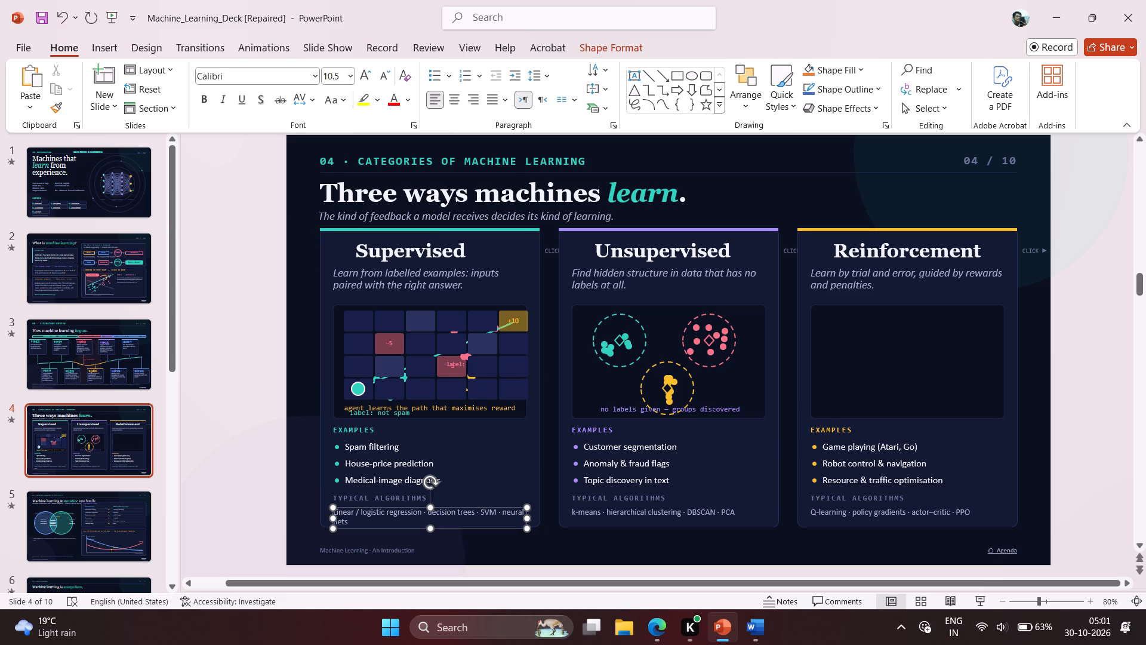
pyautogui.click(367, 71)
pyautogui.click(367, 71)
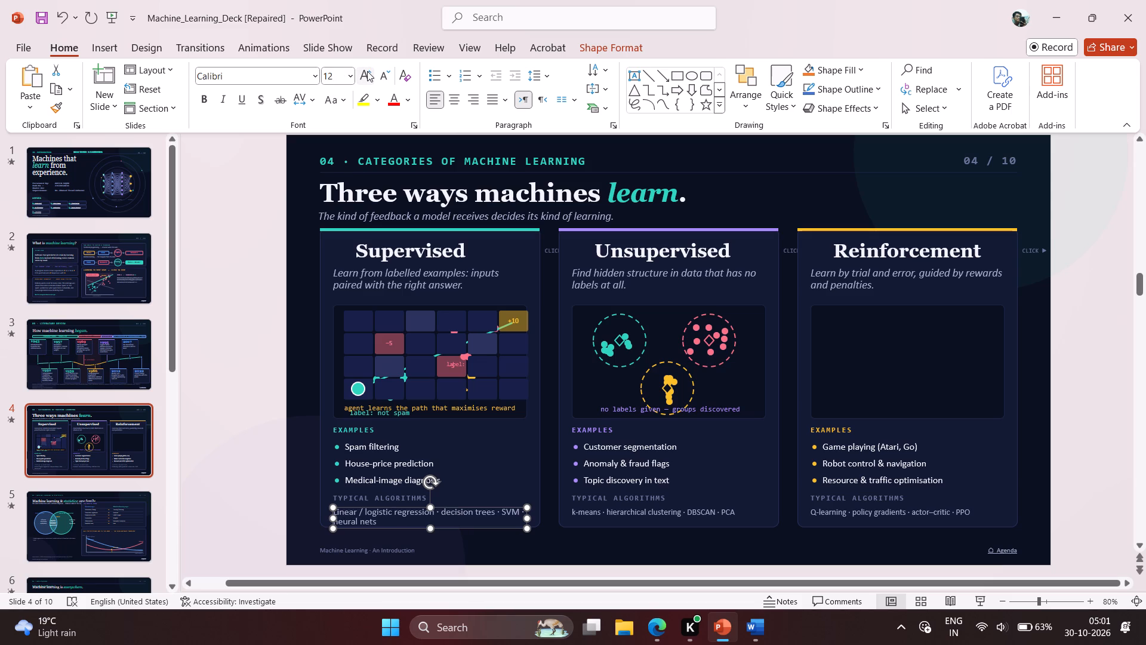
pyautogui.click(367, 71)
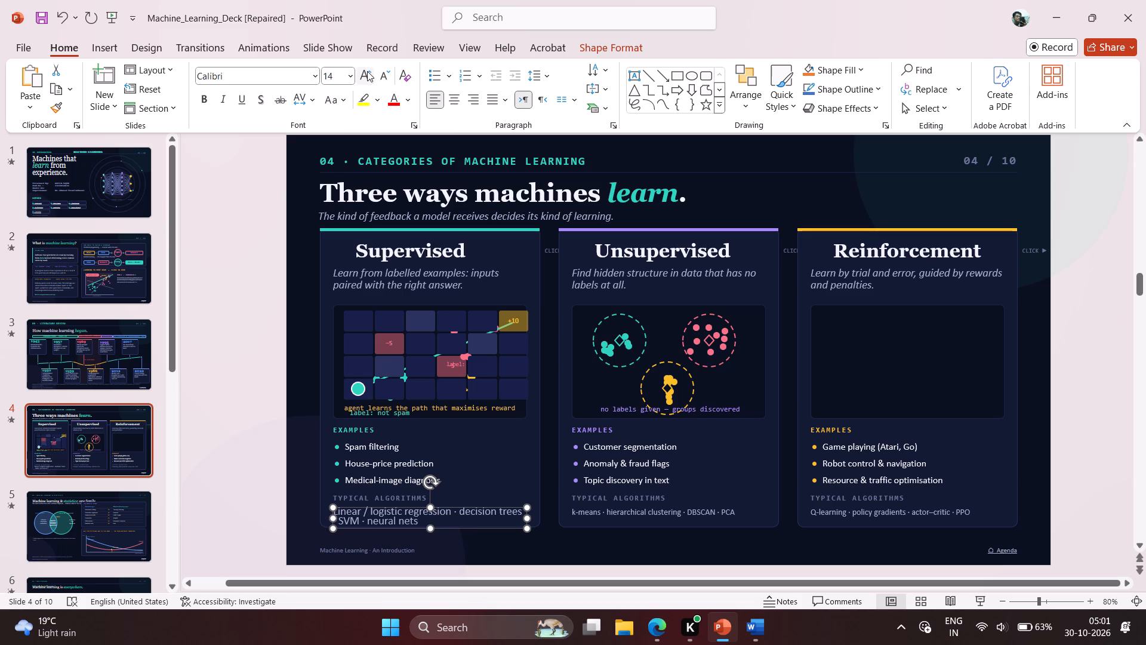
pyautogui.hotkey('ctrl', 'b')
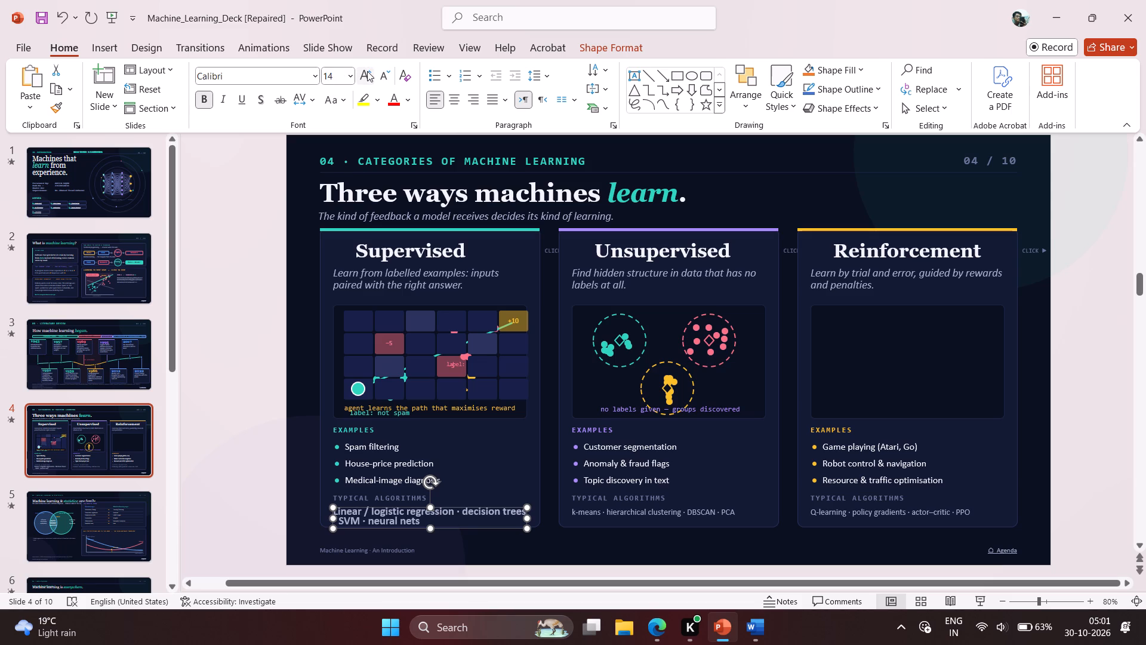
pyautogui.hotkey('ctrl', 'i')
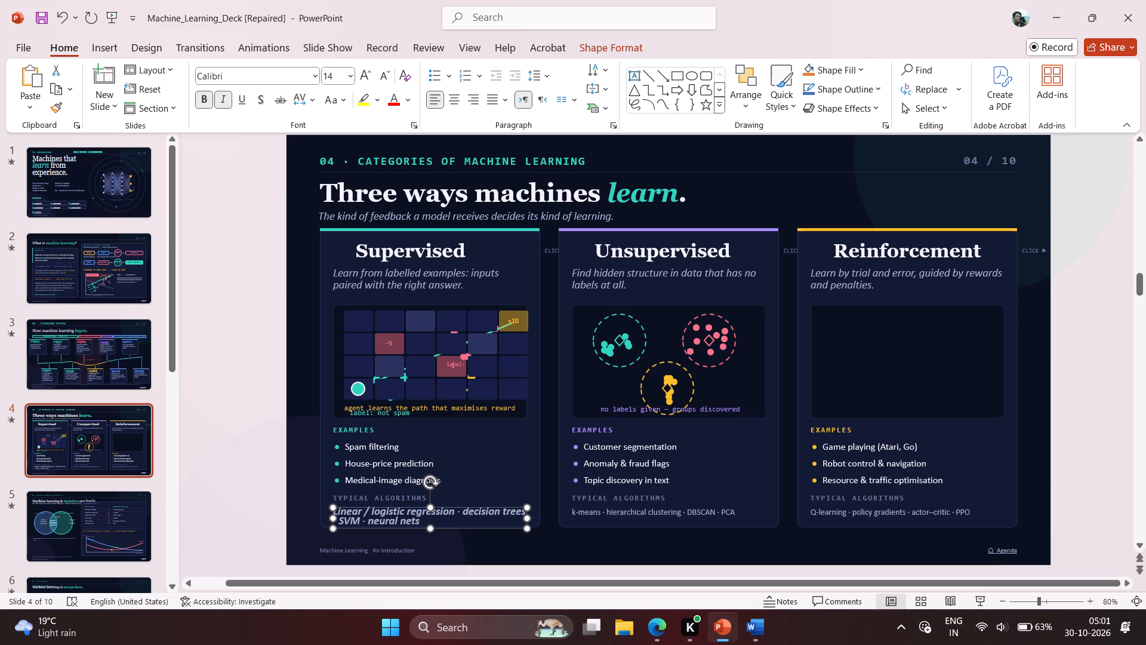
# Format the Unsupervised card's algorithm list, "k-means · hierarchical clustering…", as 14 pt bold italic.
pyautogui.click(635, 513)
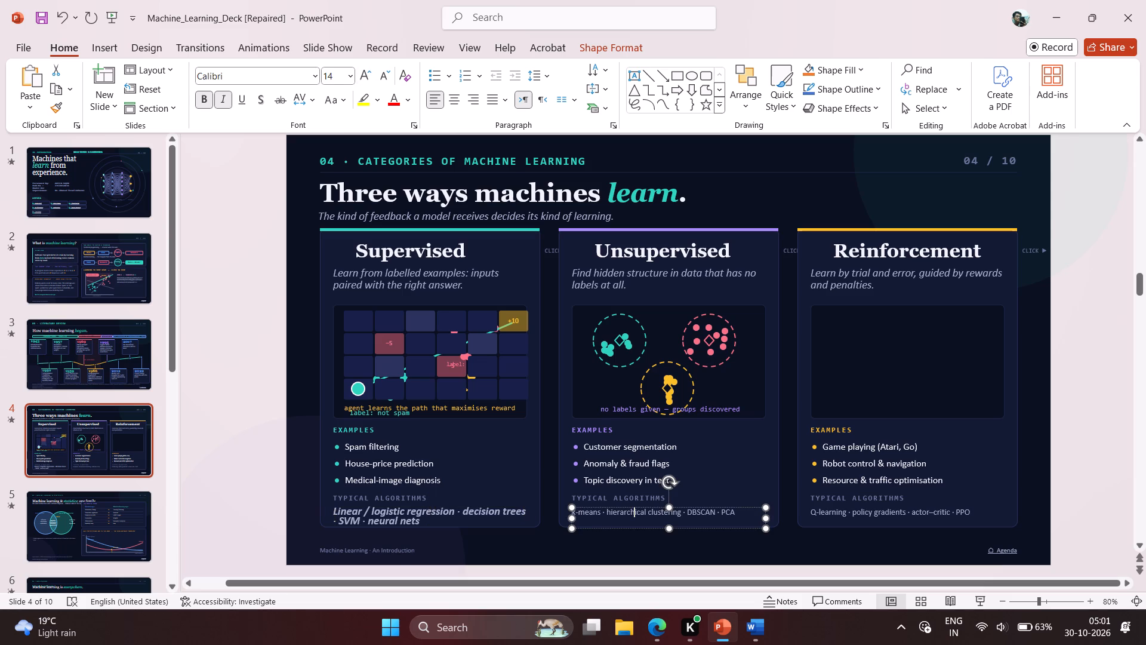
pyautogui.click(637, 506)
pyautogui.hotkey('ctrl', 'b')
pyautogui.hotkey('ctrl', 'i')
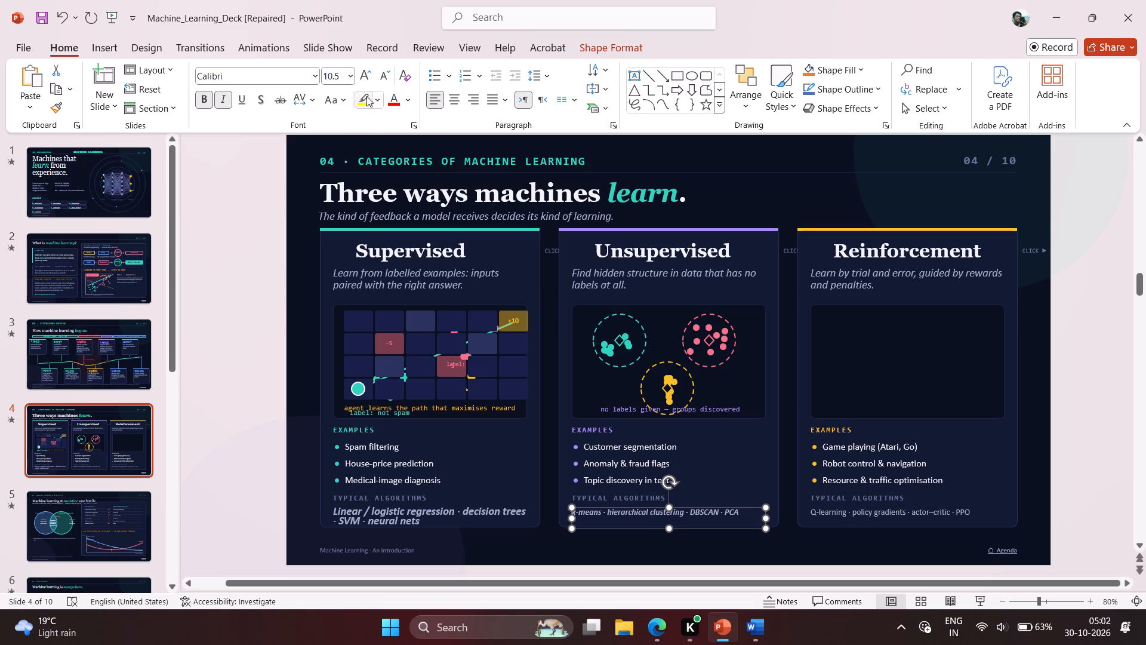
pyautogui.click(347, 73)
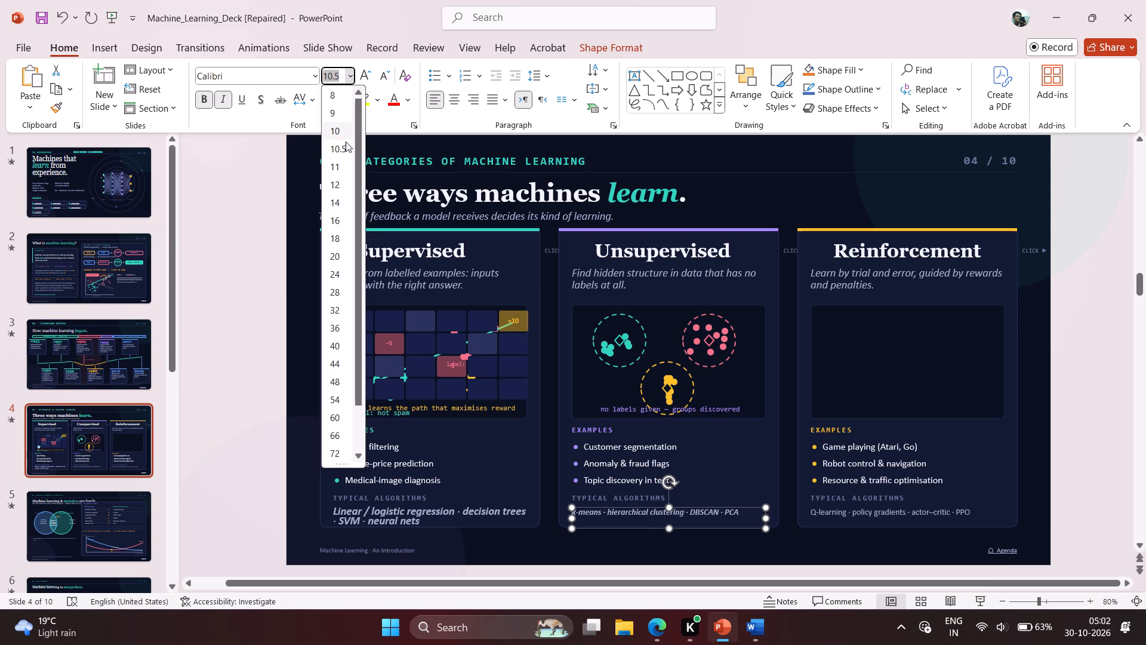
pyautogui.click(342, 197)
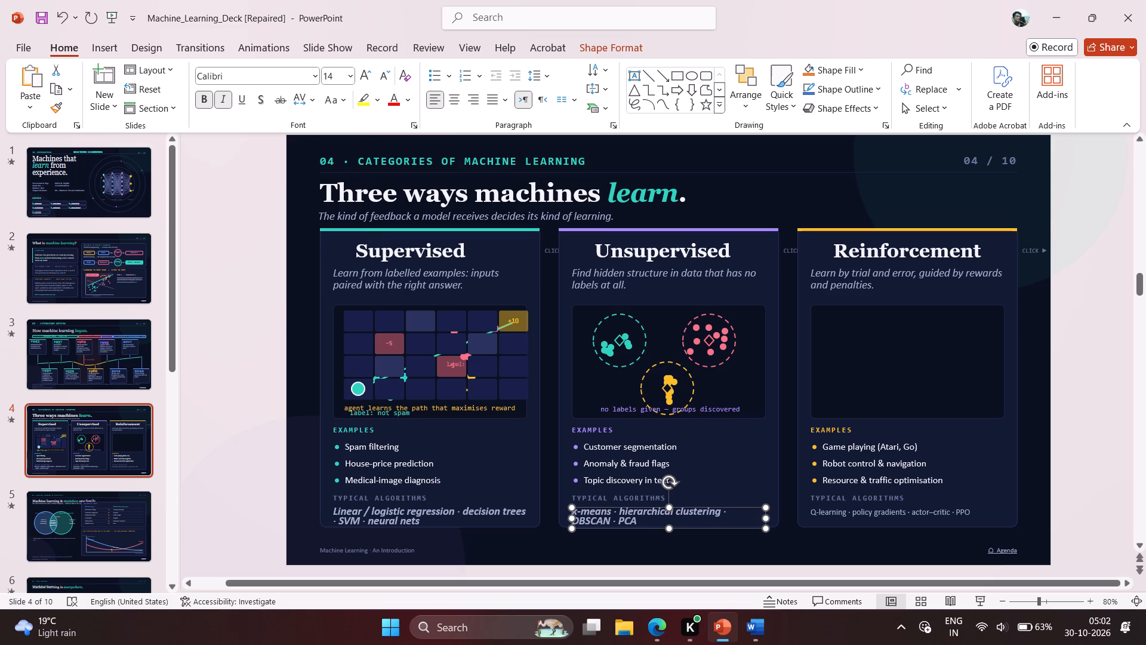
# Format the Reinforcement card's algorithm list, "Q-learning · policy gradients…", as 14 pt bold italic.
pyautogui.click(910, 515)
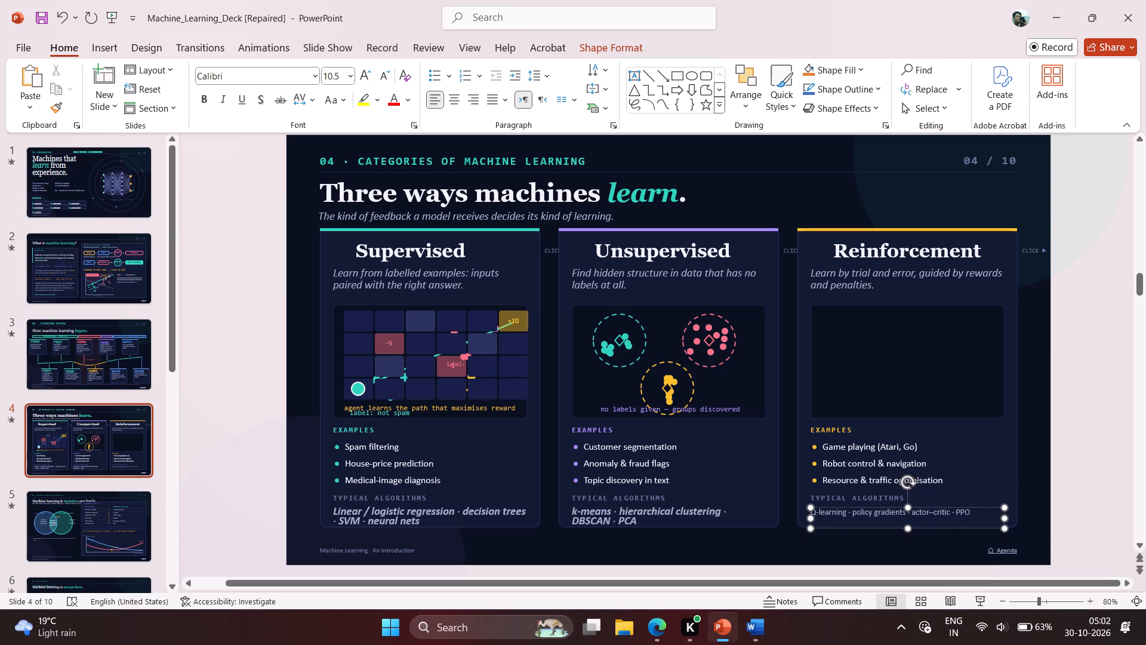
pyautogui.click(885, 506)
pyautogui.hotkey('ctrl', 'b')
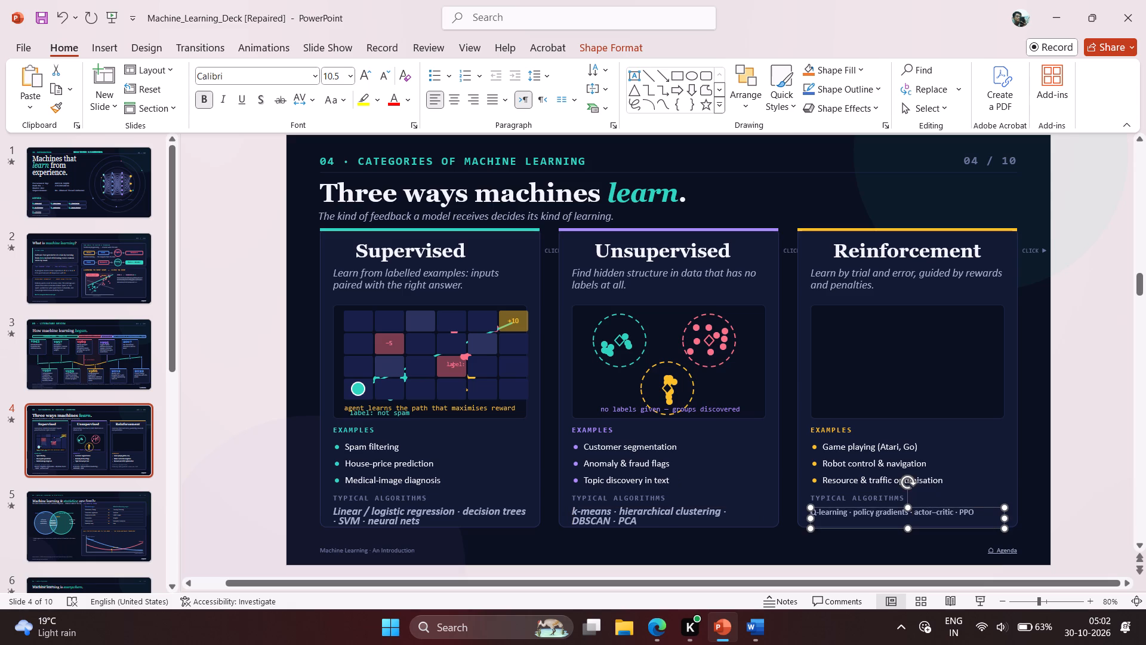
pyautogui.hotkey('ctrl', 'i')
pyautogui.click(351, 77)
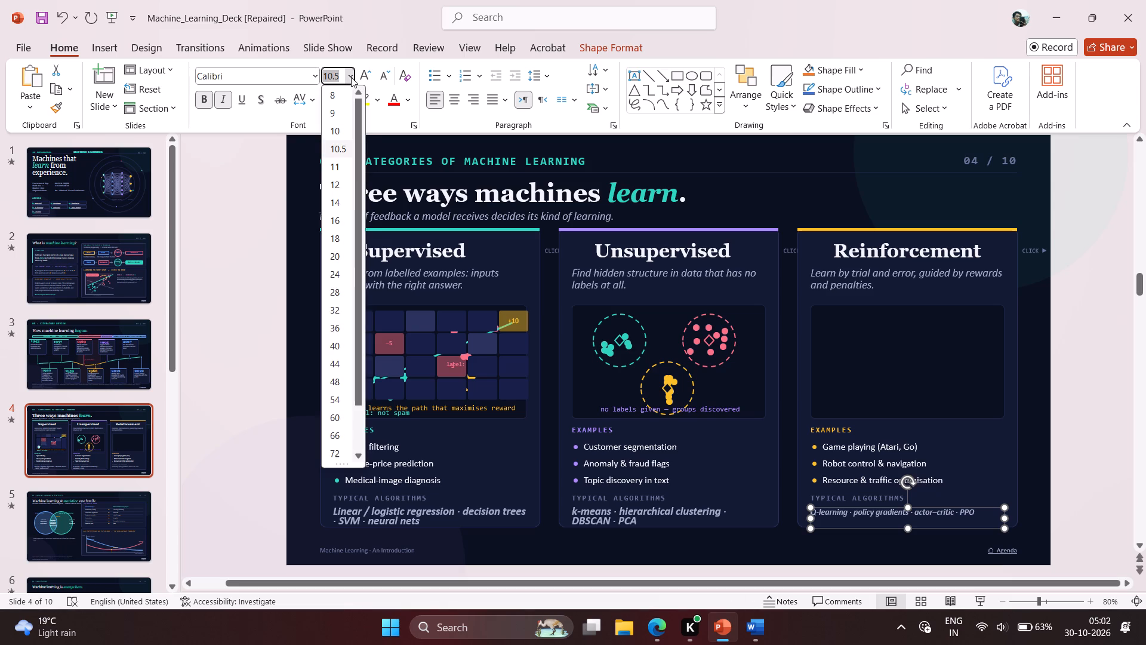
pyautogui.click(340, 202)
pyautogui.click(258, 217)
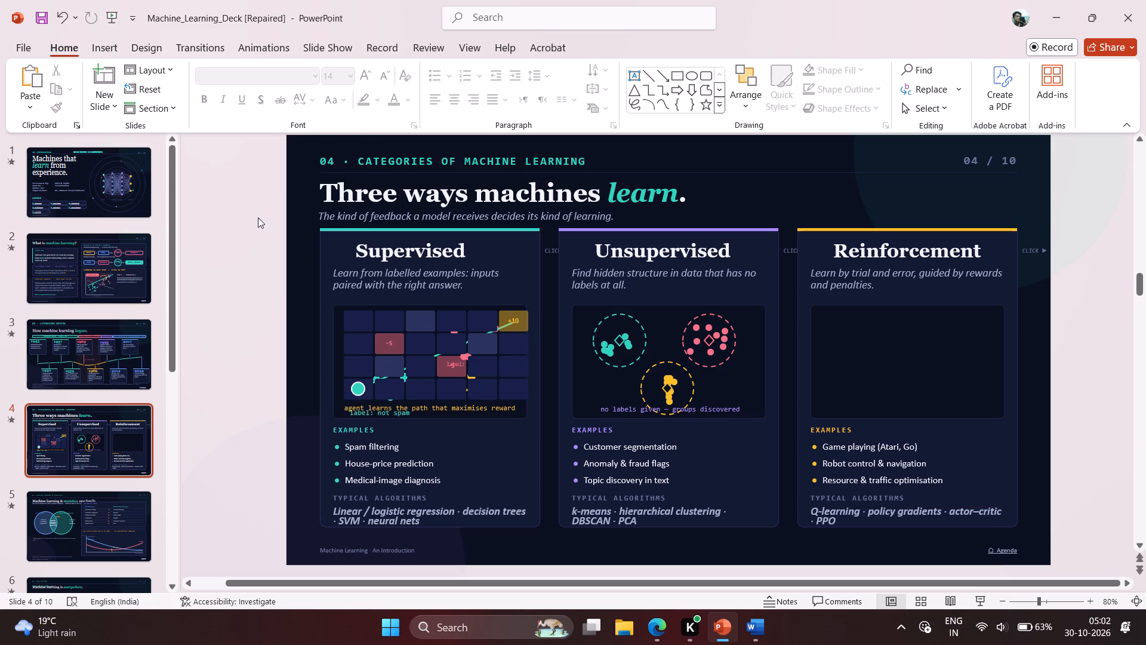
# On slide 5, format the section label "05 · Machine Learning in Statistics" as bold at 16 pt.
pyautogui.press('Right')
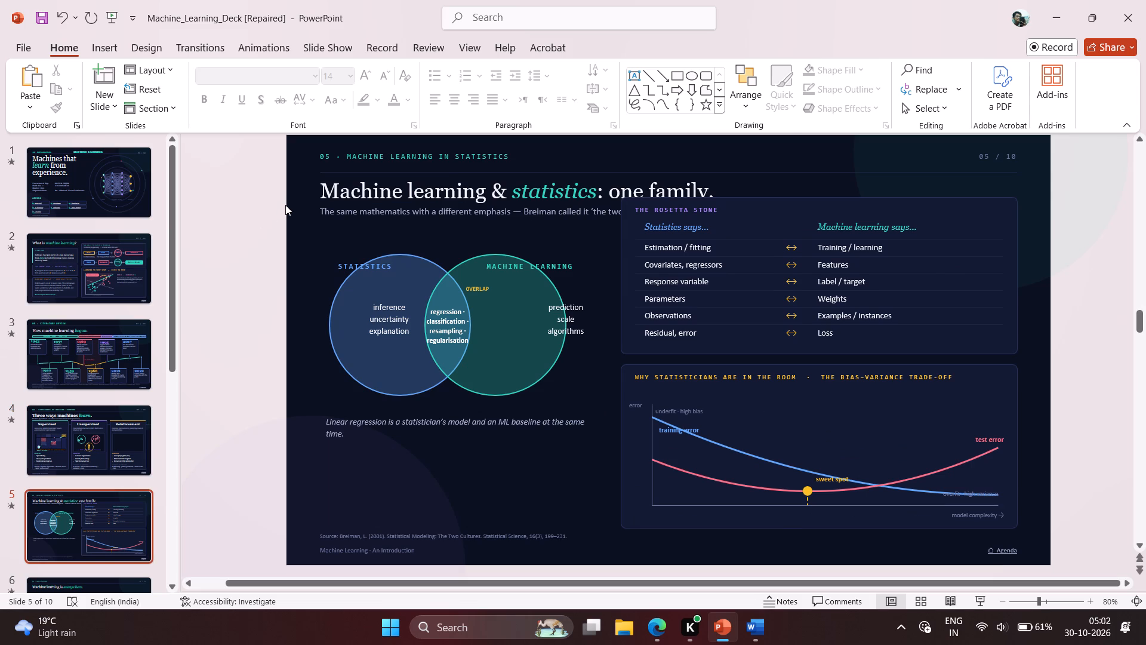
pyautogui.click(352, 158)
pyautogui.hotkey('ctrl', 'a')
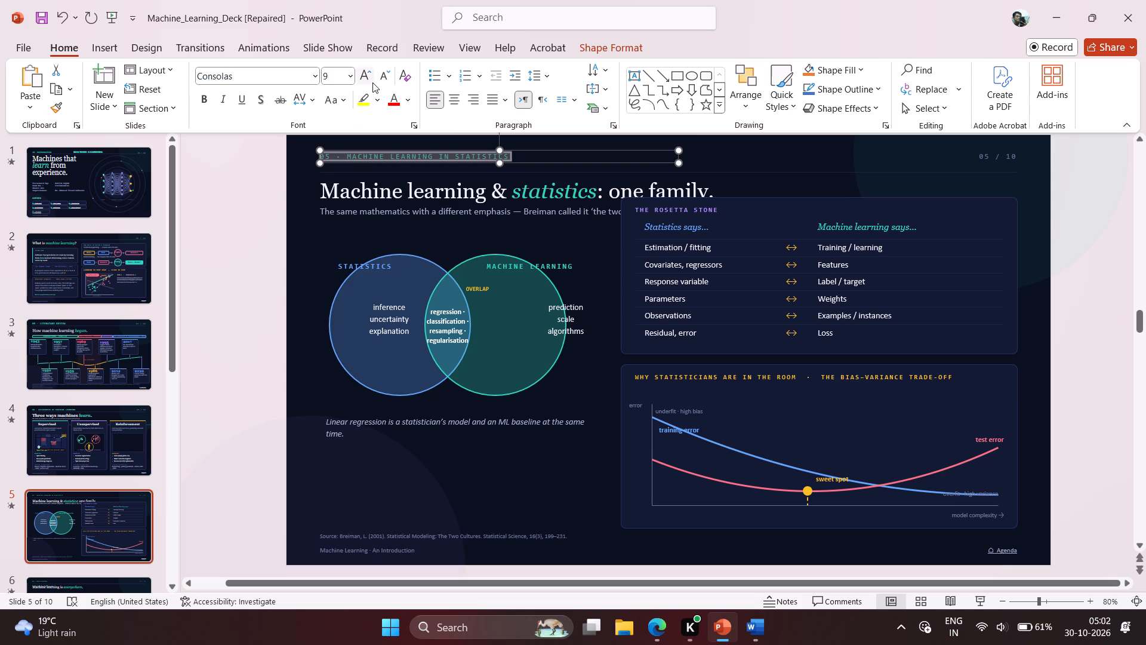
pyautogui.hotkey('ctrl', 'b')
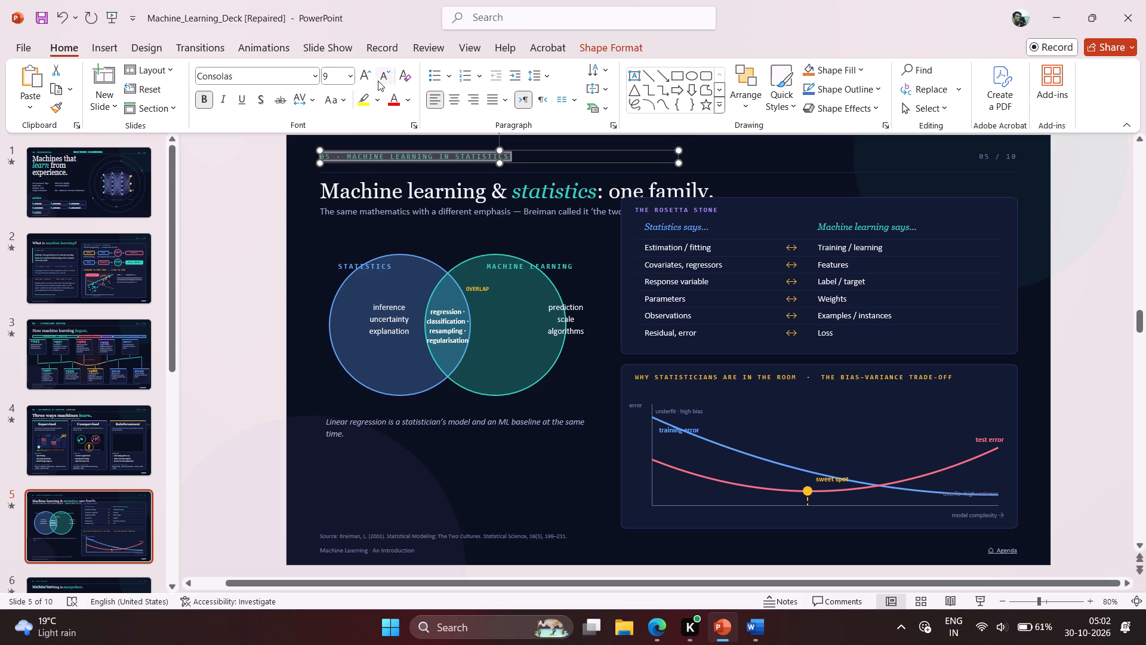
pyautogui.tripleClick(365, 75)
pyautogui.doubleClick(365, 75)
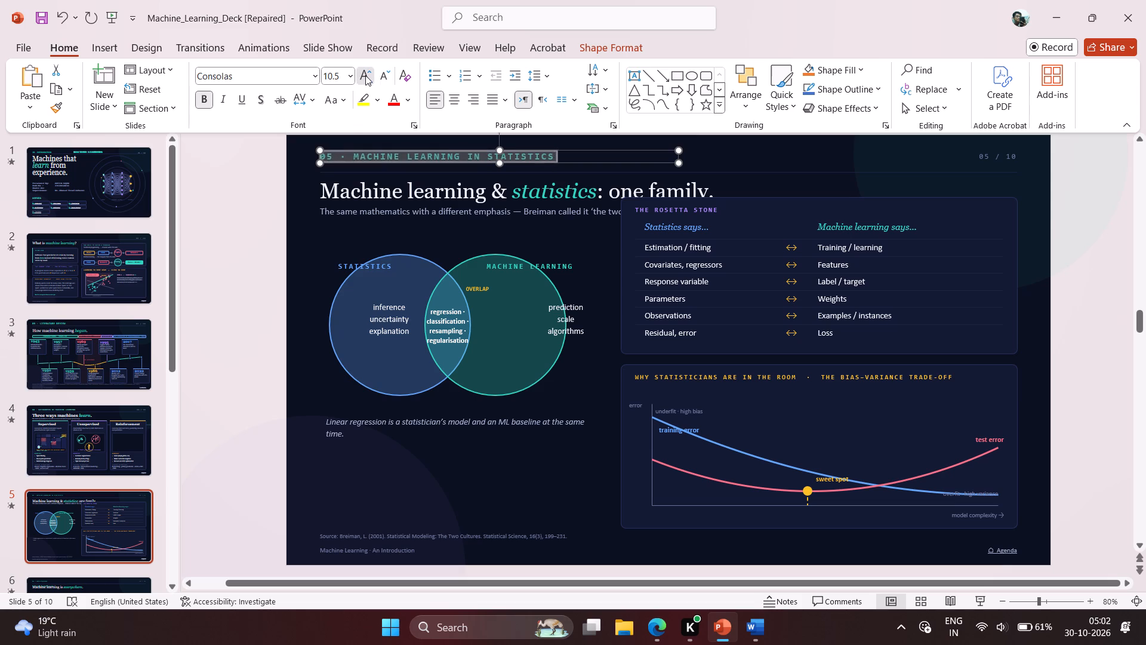
pyautogui.click(365, 75)
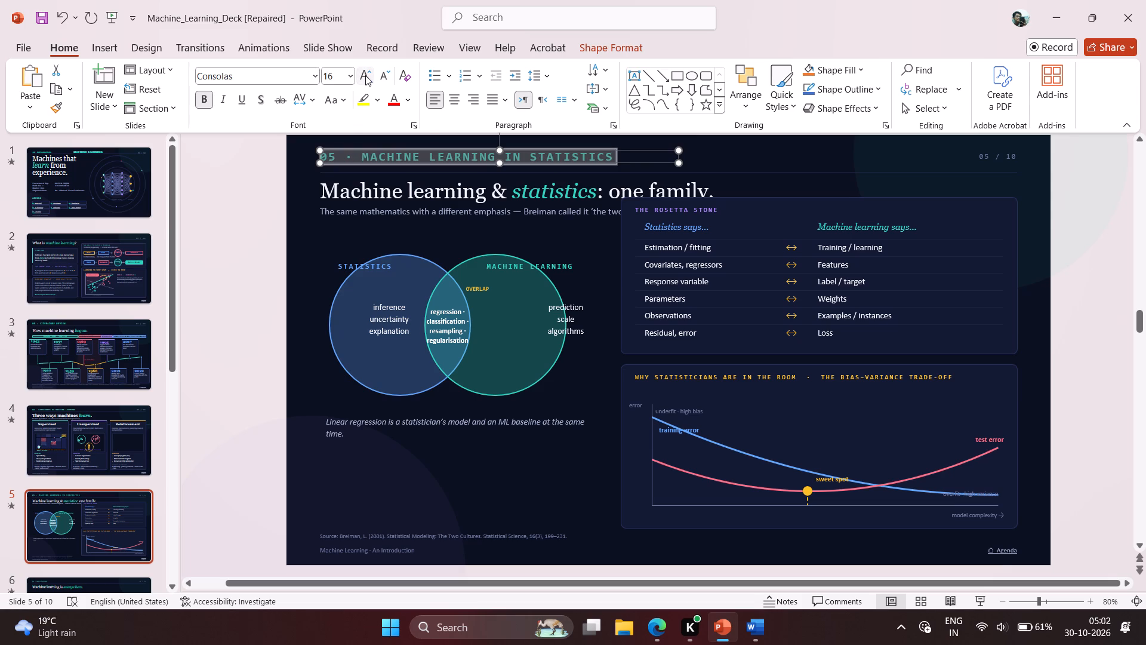
pyautogui.click(386, 75)
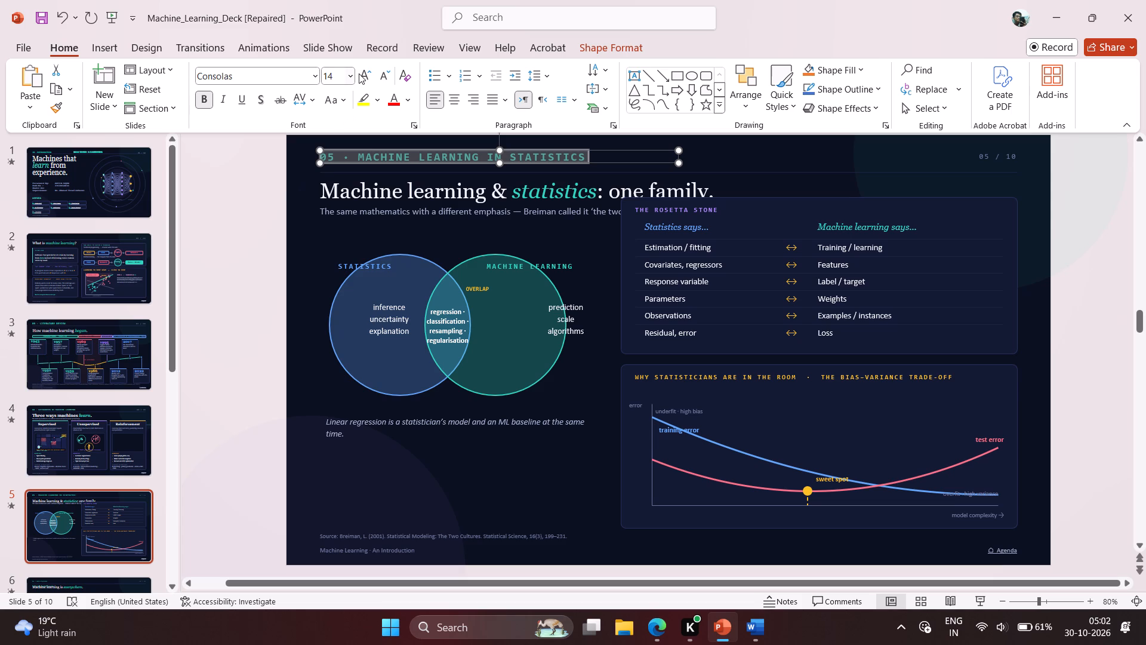
pyautogui.click(359, 72)
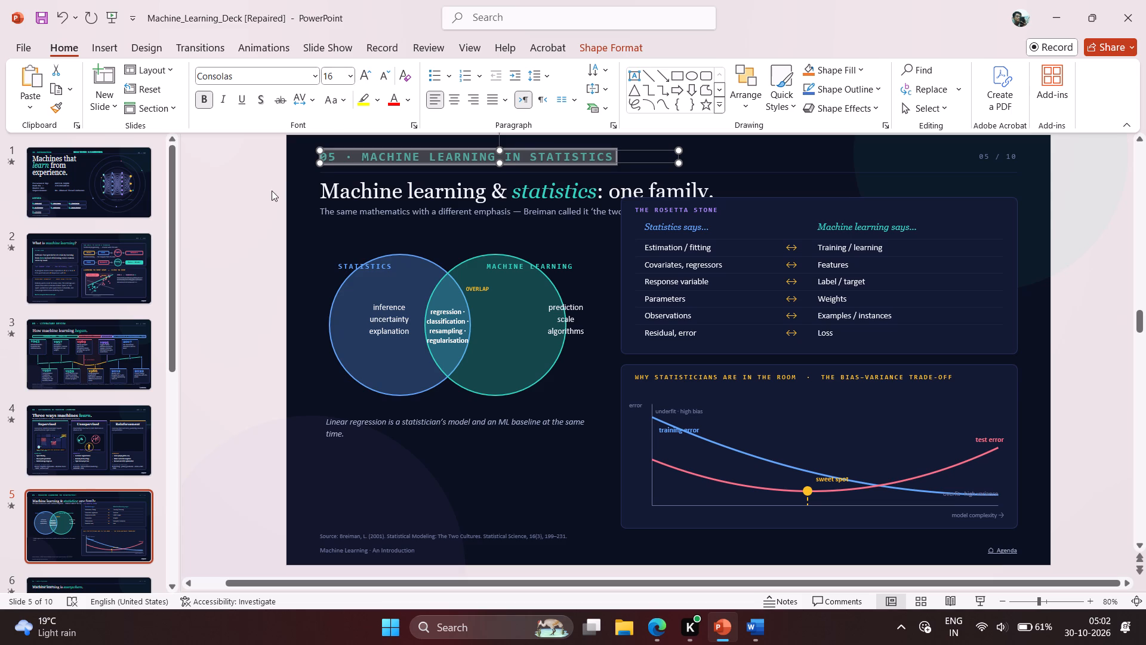
pyautogui.click(249, 250)
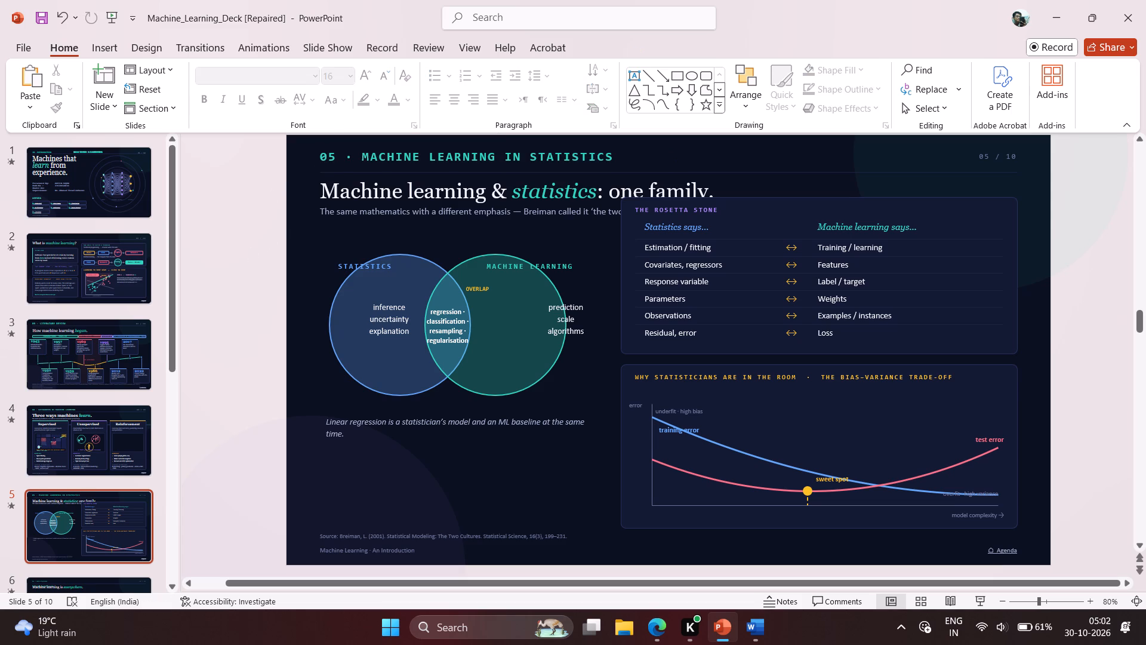
# Enlarge all the Venn diagram text and the italic caption below it together, bringing the smallest text to 10 pt.
pyautogui.click(513, 220)
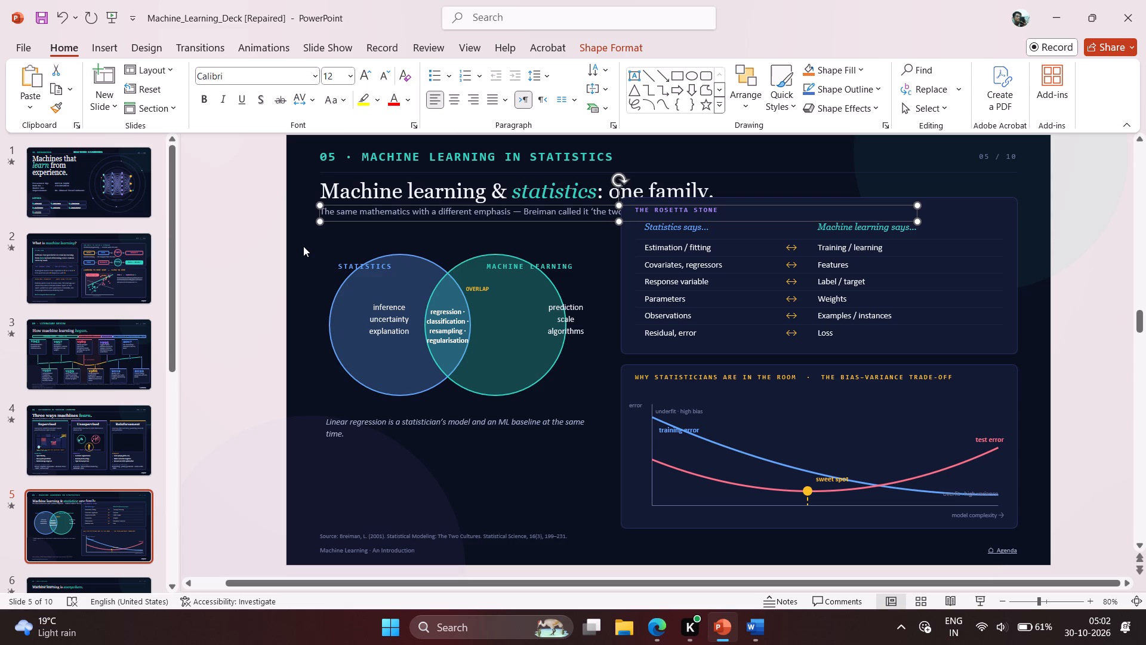
pyautogui.moveTo(303, 246); pyautogui.dragTo(640, 431)
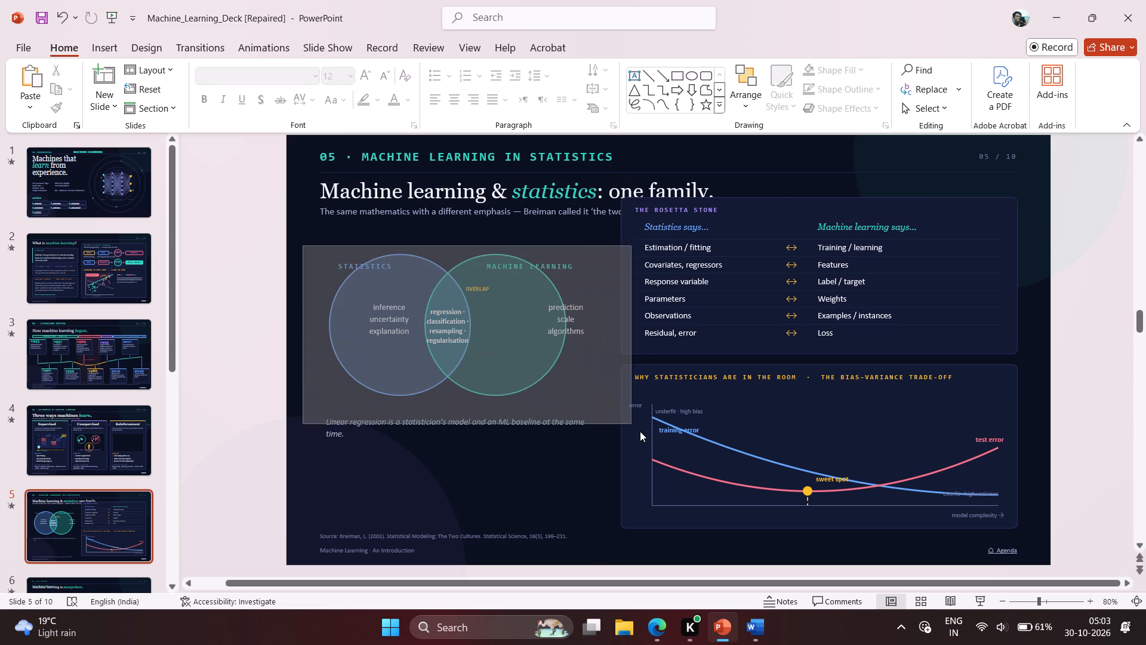
pyautogui.moveTo(640, 431); pyautogui.dragTo(629, 442)
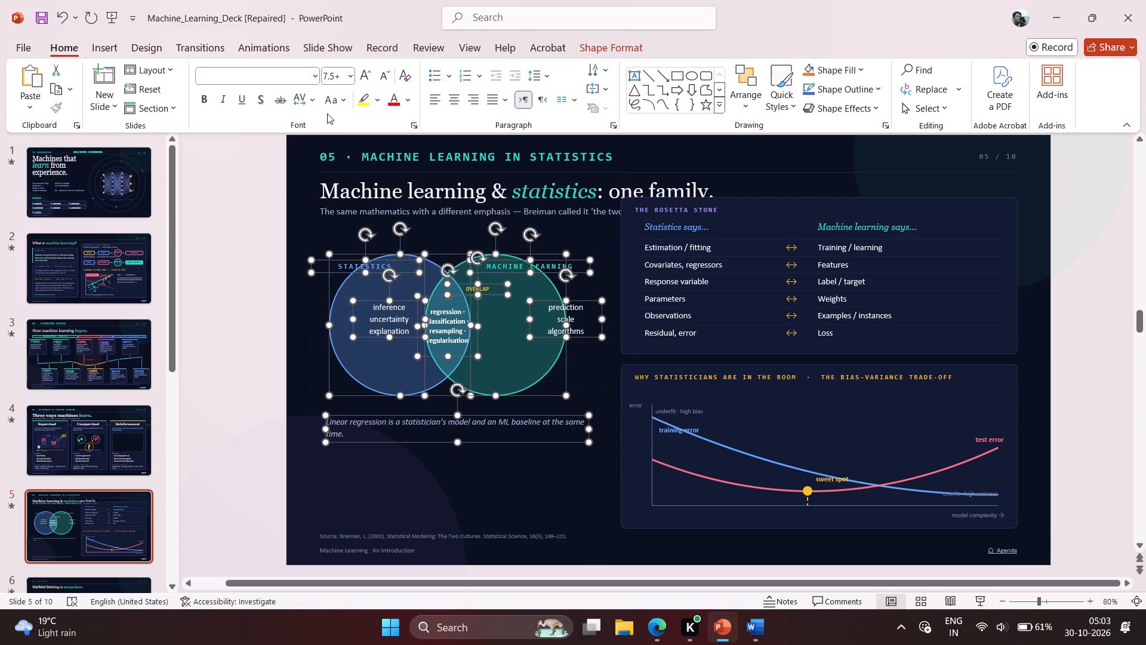
pyautogui.click(371, 71)
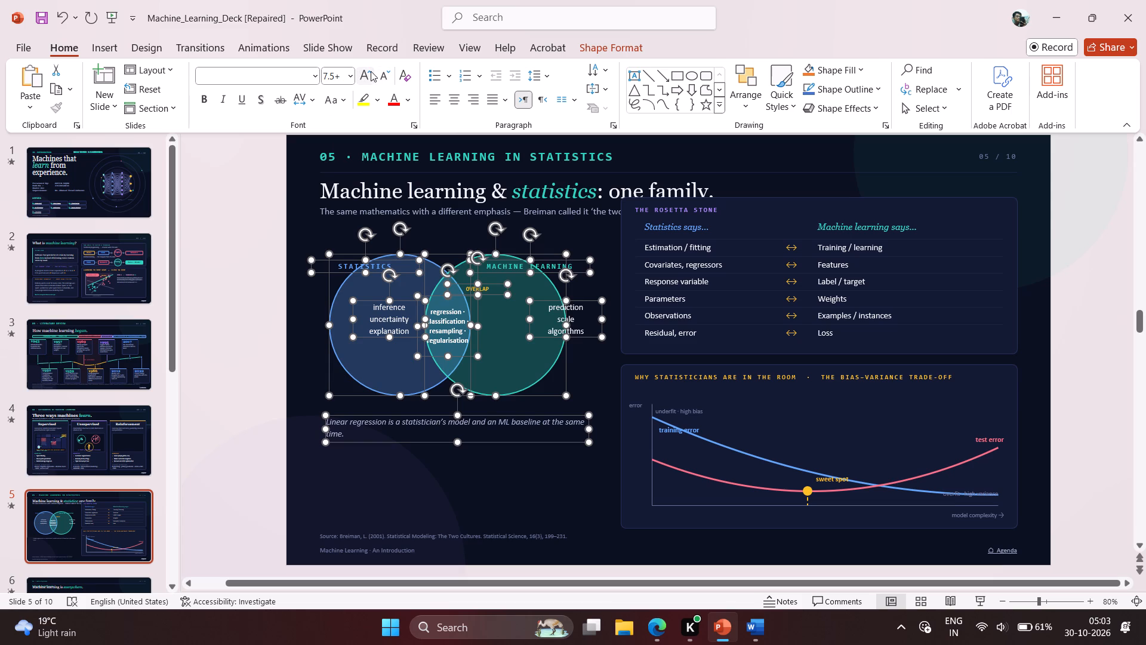
pyautogui.click(371, 71)
pyautogui.click(371, 71)
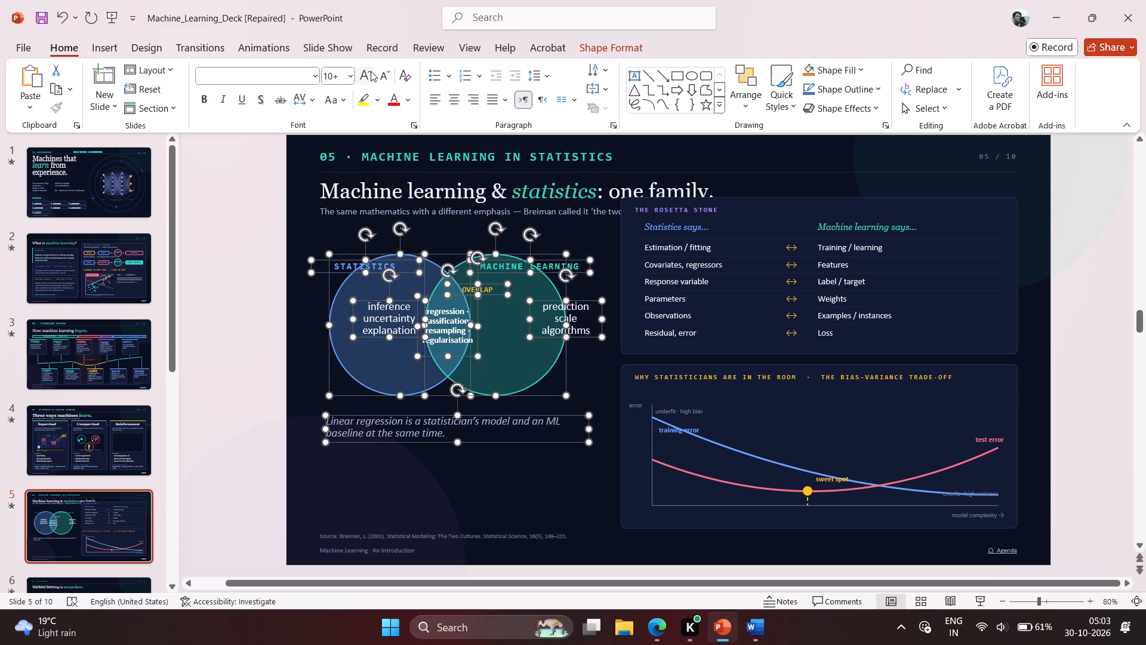
pyautogui.click(371, 71)
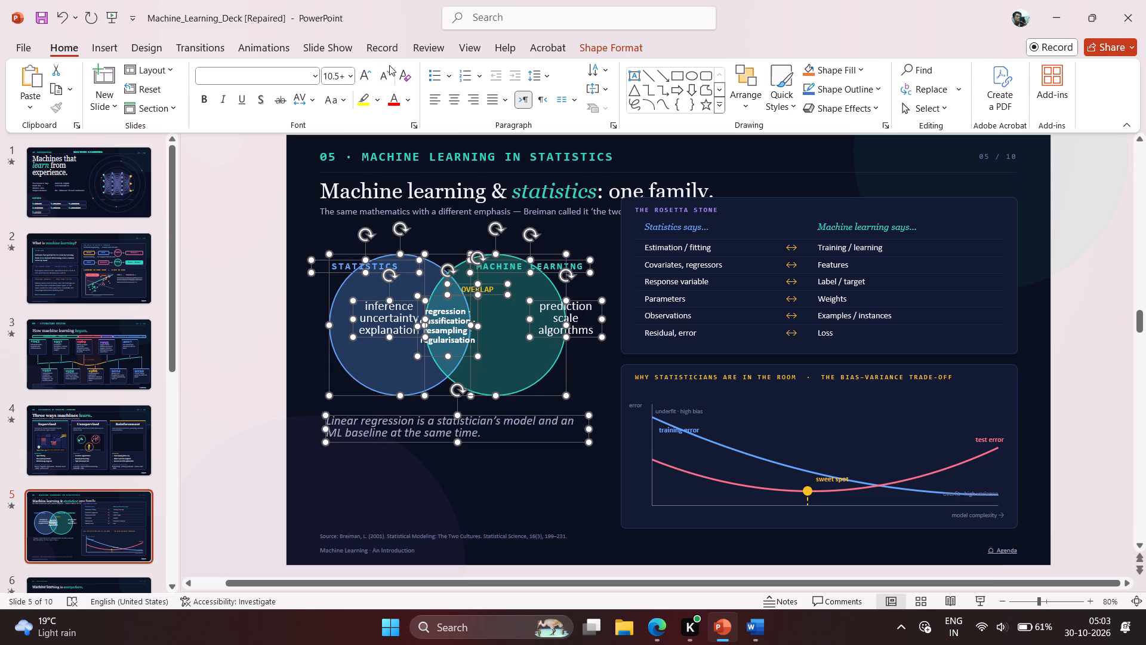
pyautogui.click(384, 70)
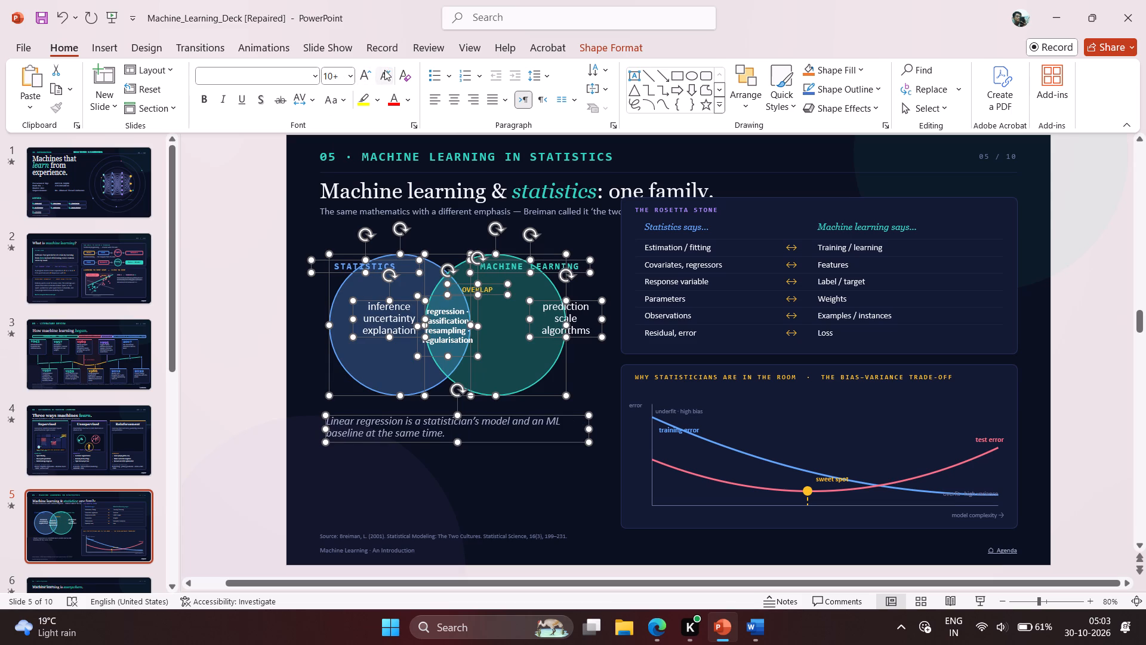
pyautogui.click(255, 191)
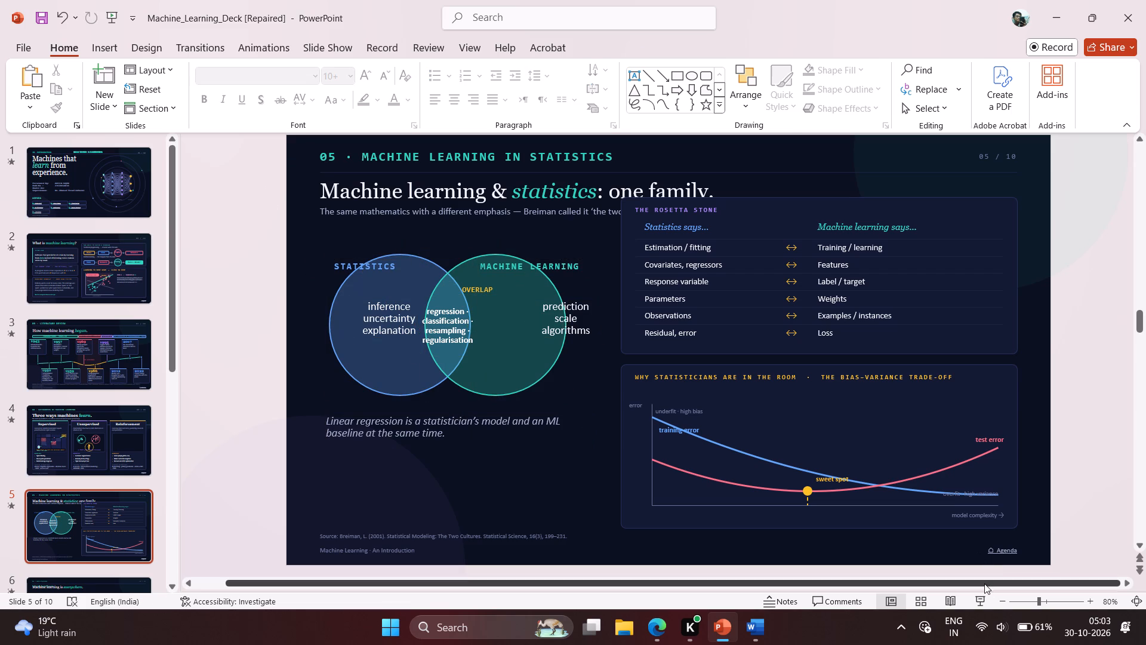
# Play slide 5 as a slide show to check the Venn diagram and Rosetta Stone animations.
pyautogui.click(985, 600)
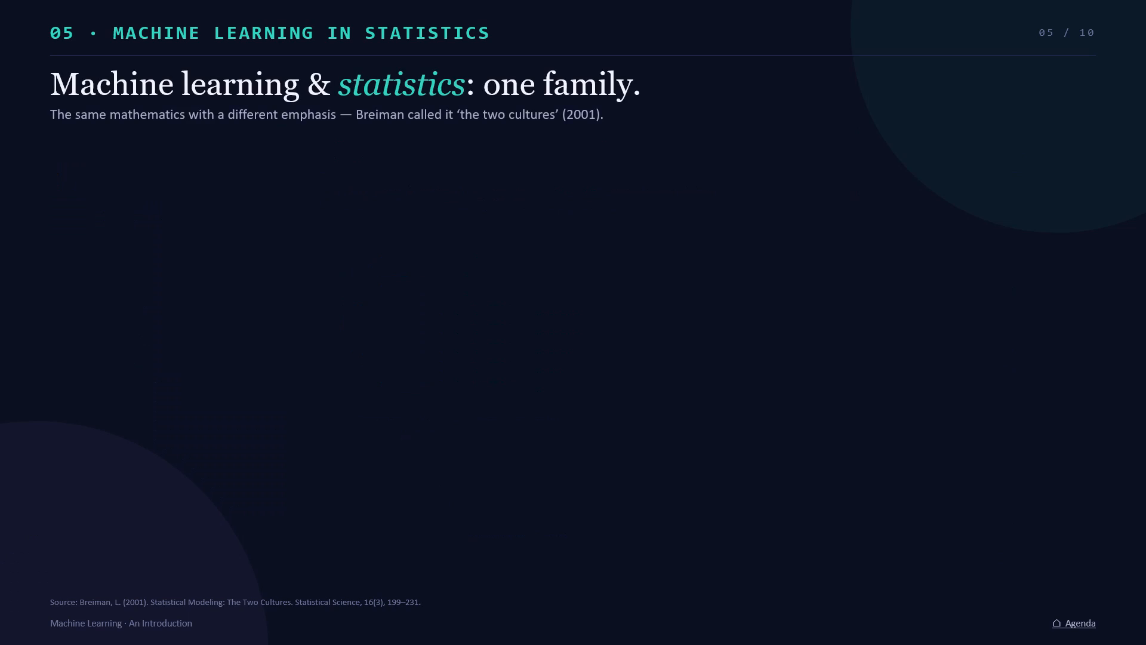
pyautogui.press('Right')
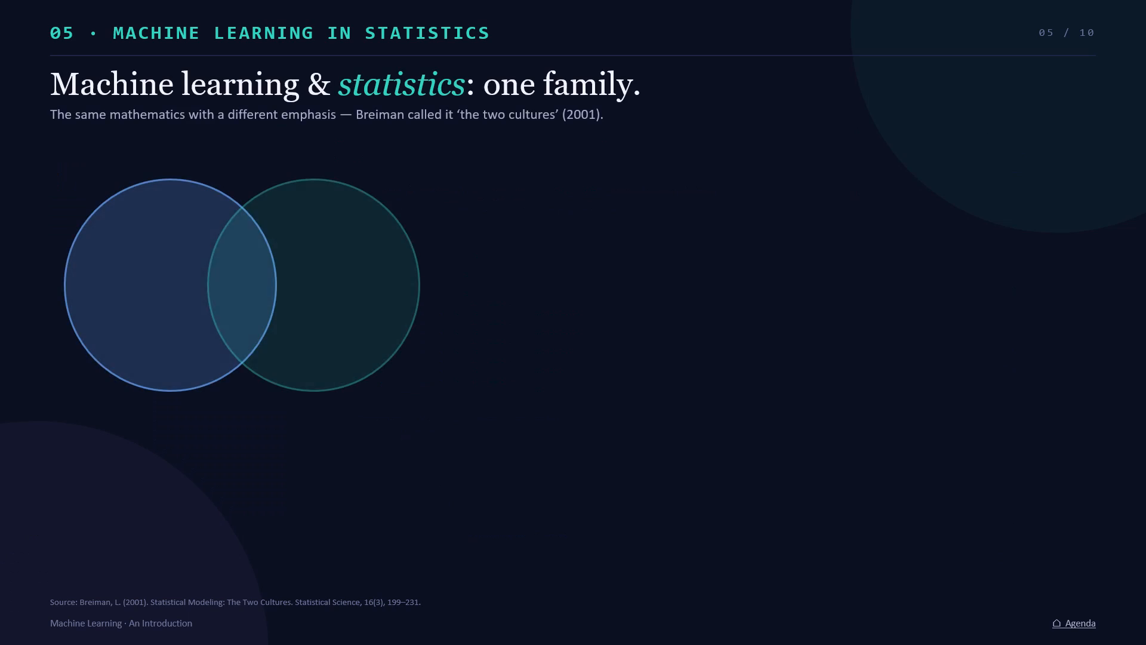
pyautogui.press('Right')
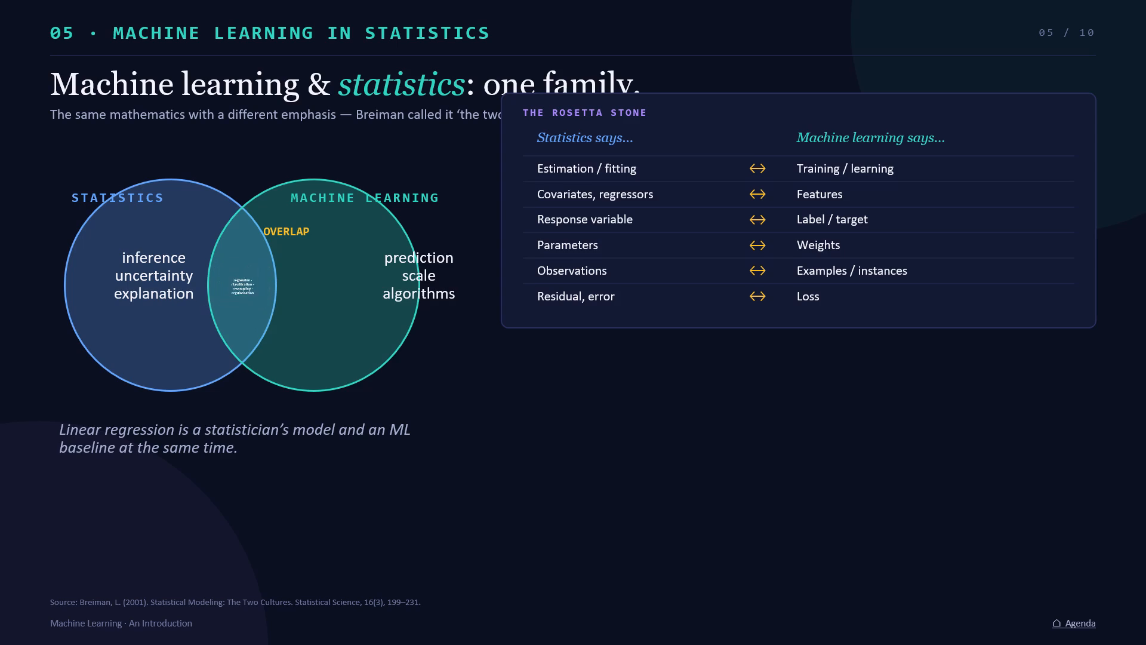
pyautogui.press('Escape')
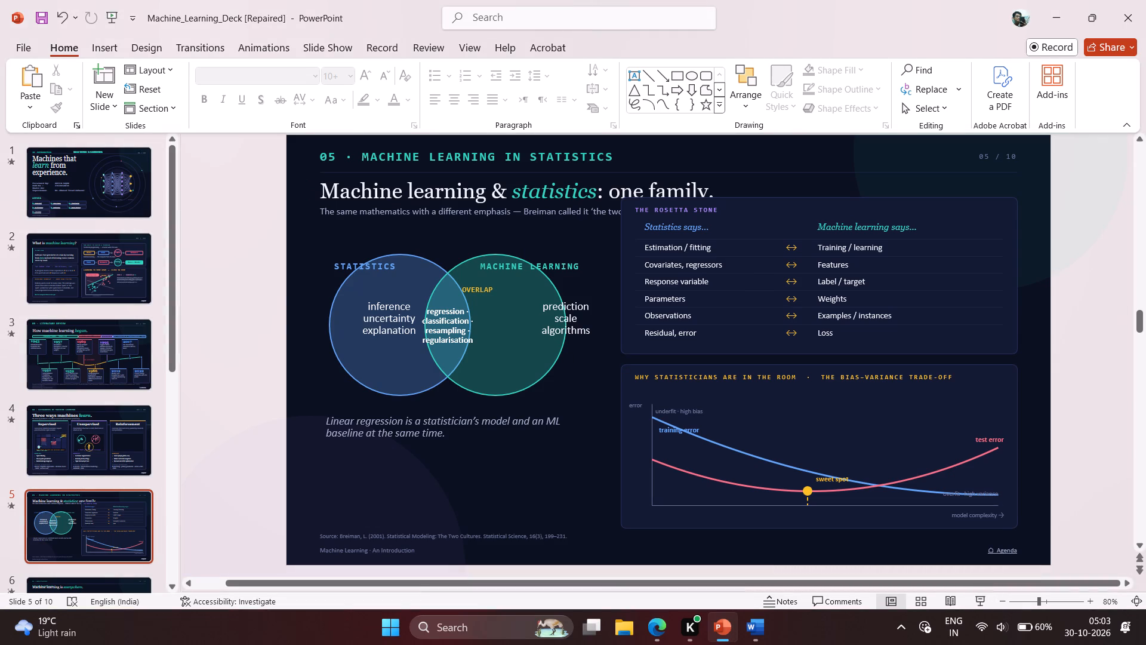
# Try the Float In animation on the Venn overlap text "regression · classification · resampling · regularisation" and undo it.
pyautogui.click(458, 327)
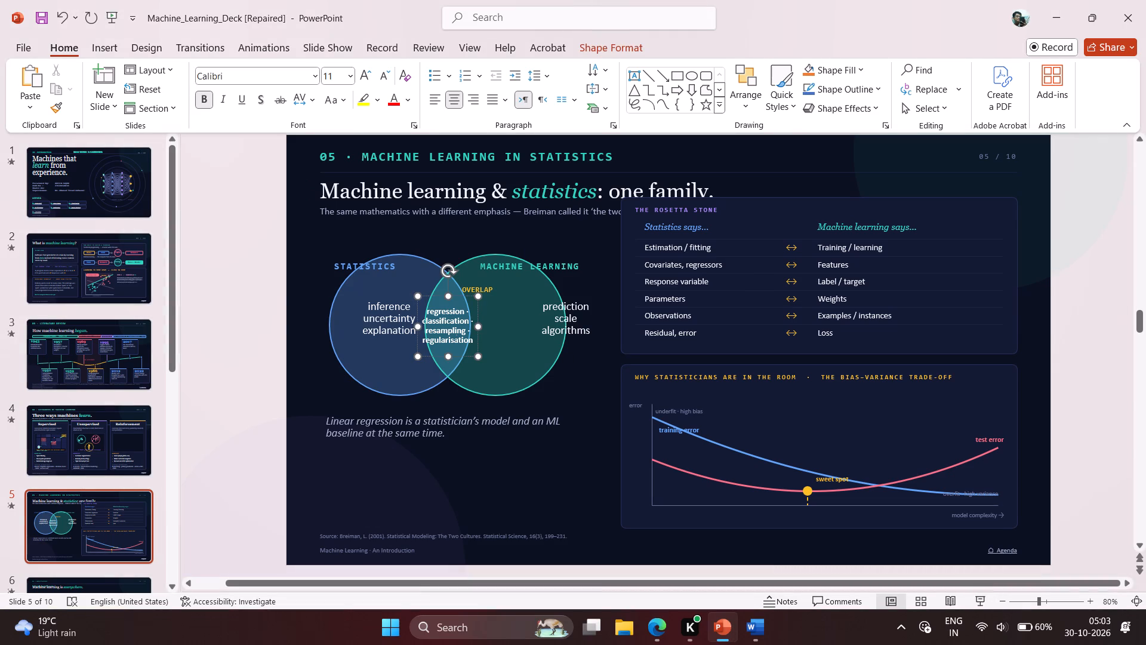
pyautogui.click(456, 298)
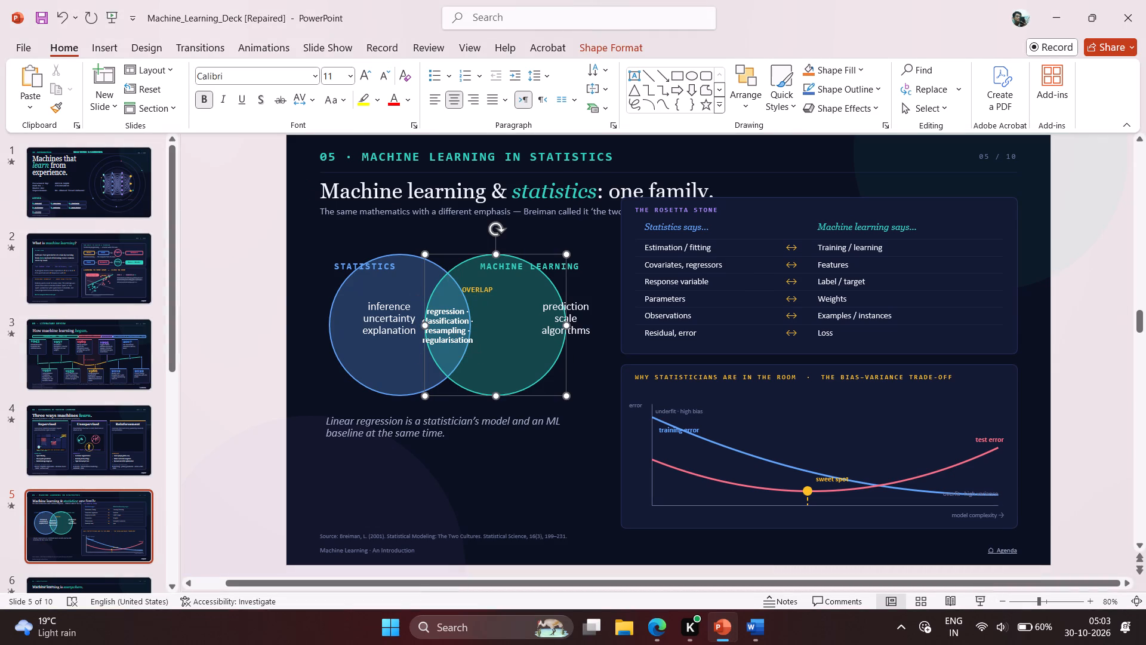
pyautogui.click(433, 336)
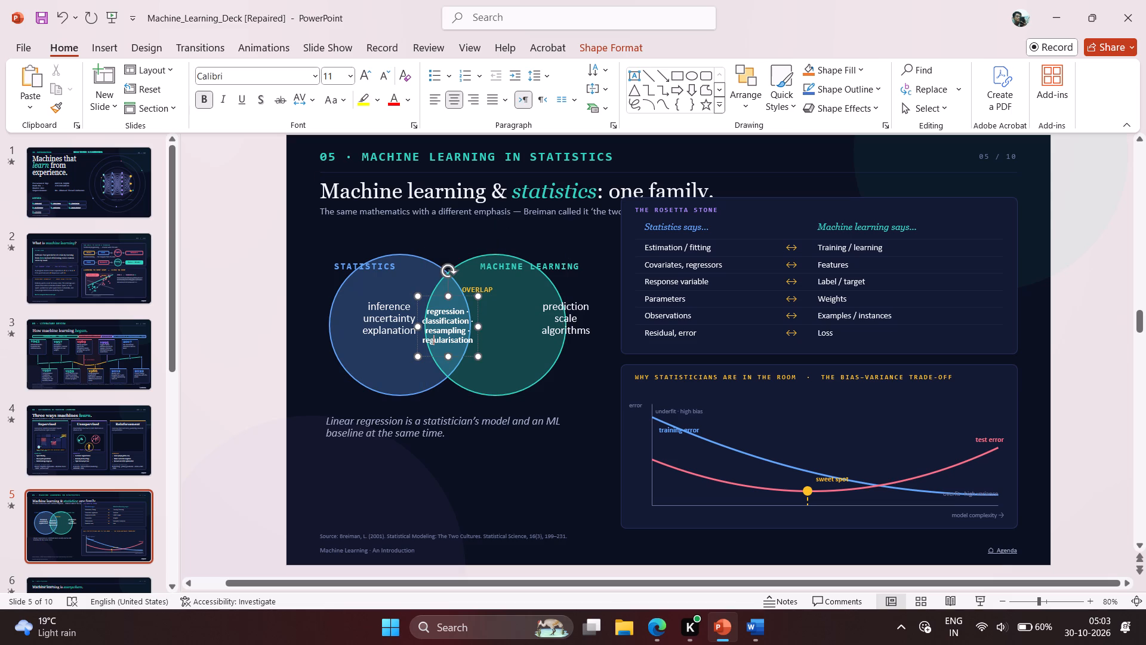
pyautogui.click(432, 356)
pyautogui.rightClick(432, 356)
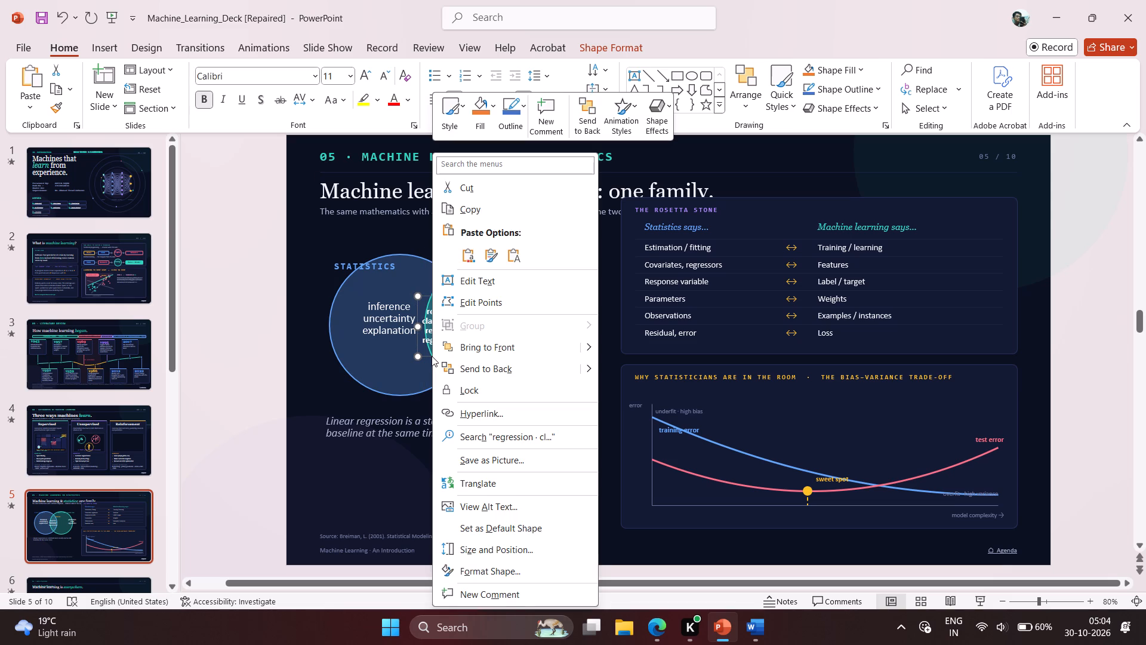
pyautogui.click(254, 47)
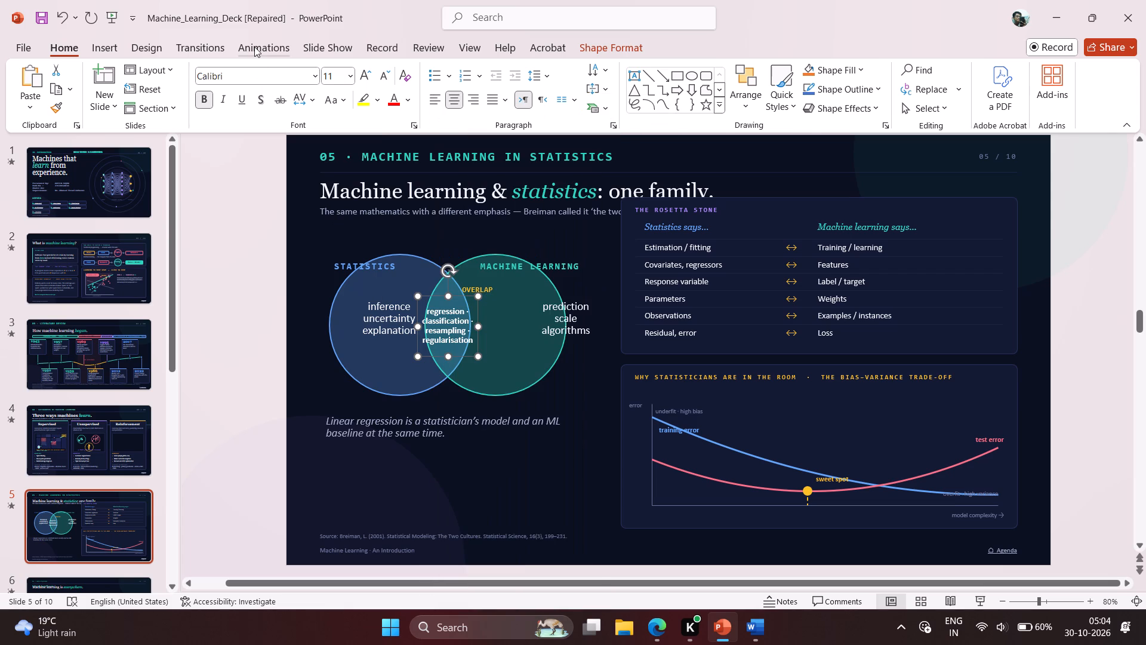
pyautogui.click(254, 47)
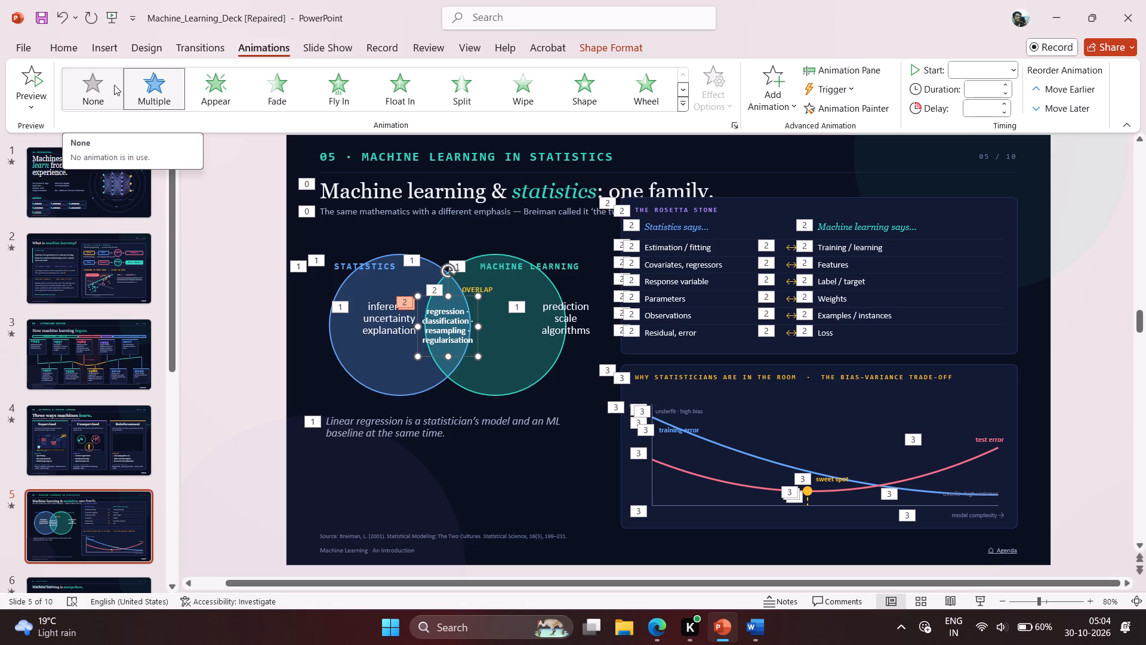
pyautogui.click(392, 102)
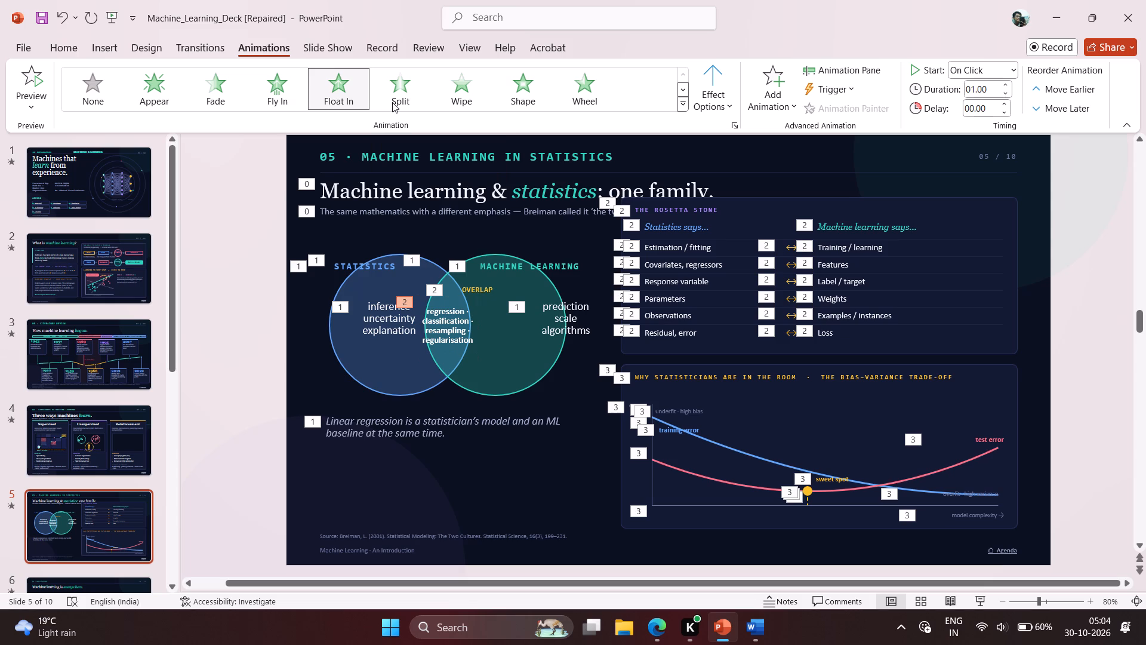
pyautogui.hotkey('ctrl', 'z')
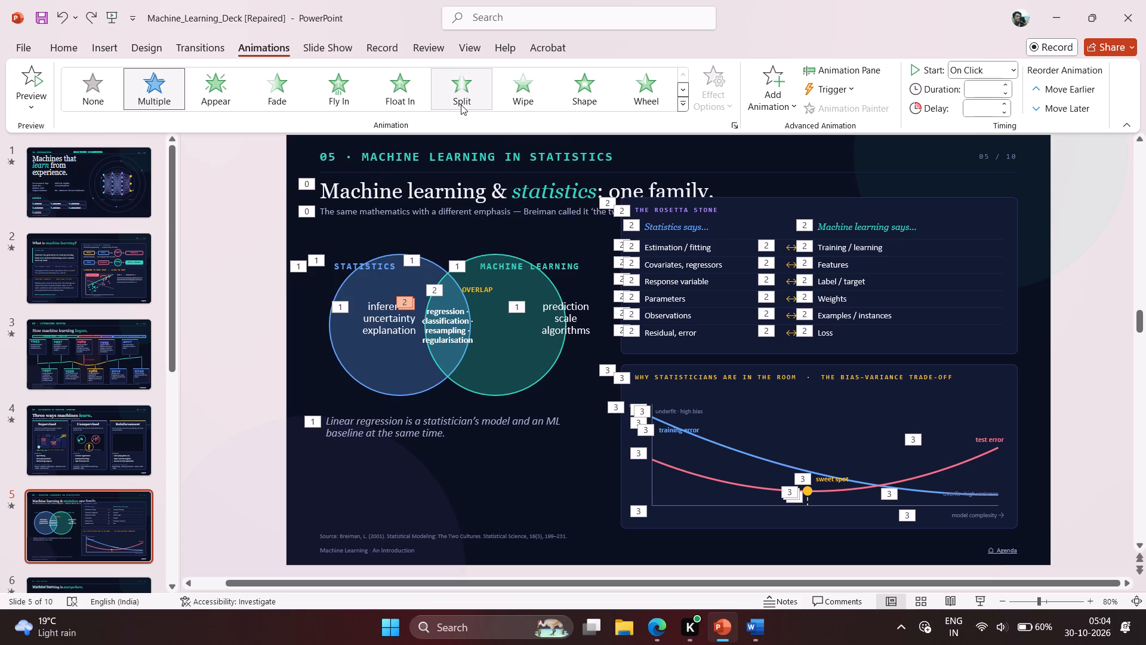
# Replace the Venn overlap text's multiple animations with a single Float In animation.
pyautogui.click(443, 315)
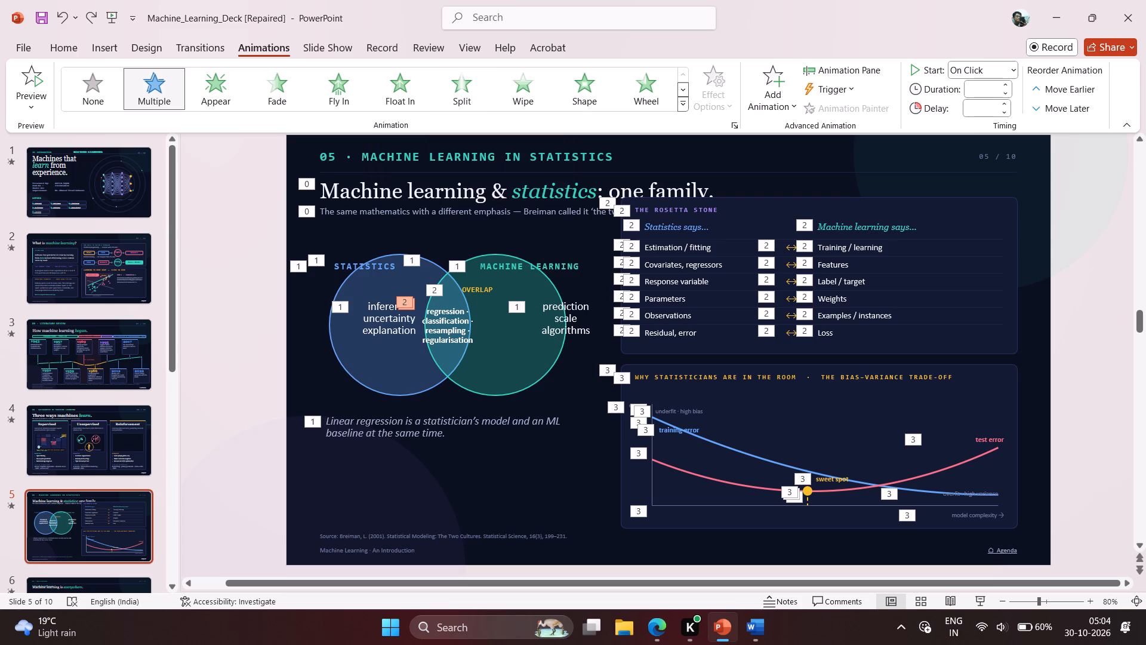
pyautogui.click(442, 315)
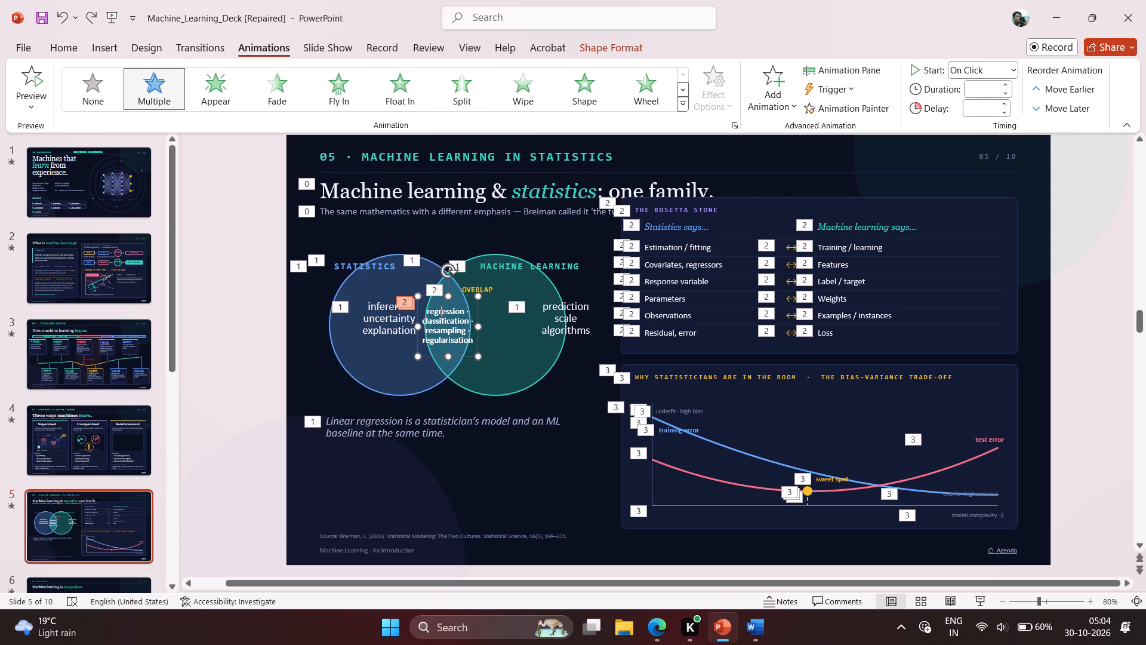
pyautogui.click(460, 294)
pyautogui.click(407, 94)
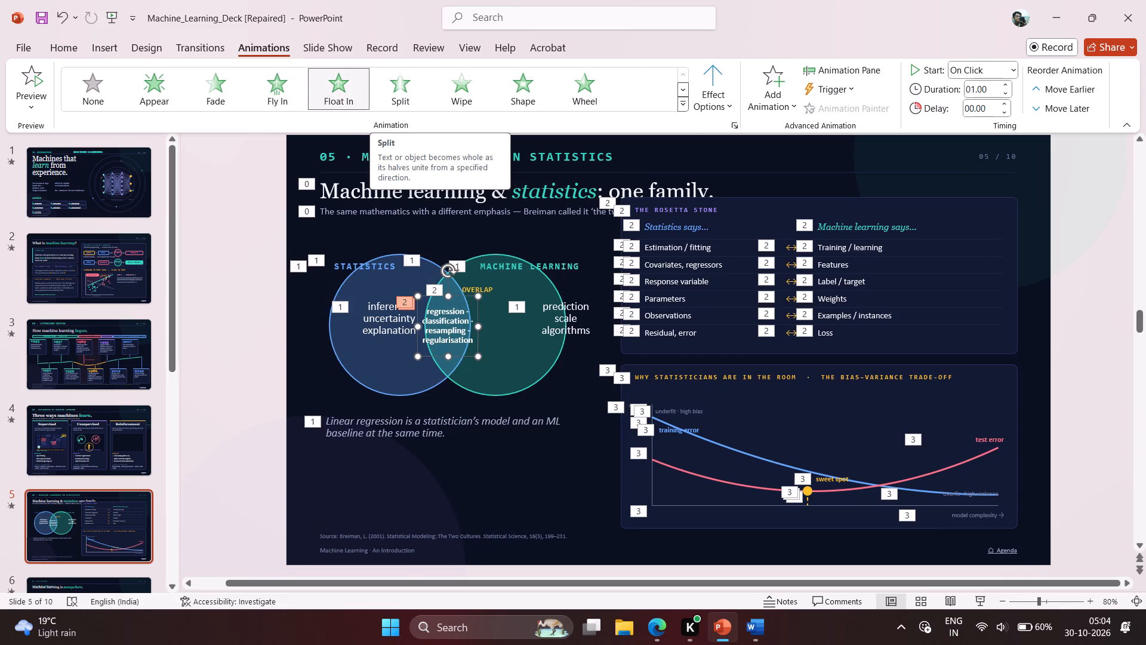
# Play slide 5 as a slide show to check the overlap text's Float In animation.
pyautogui.click(981, 599)
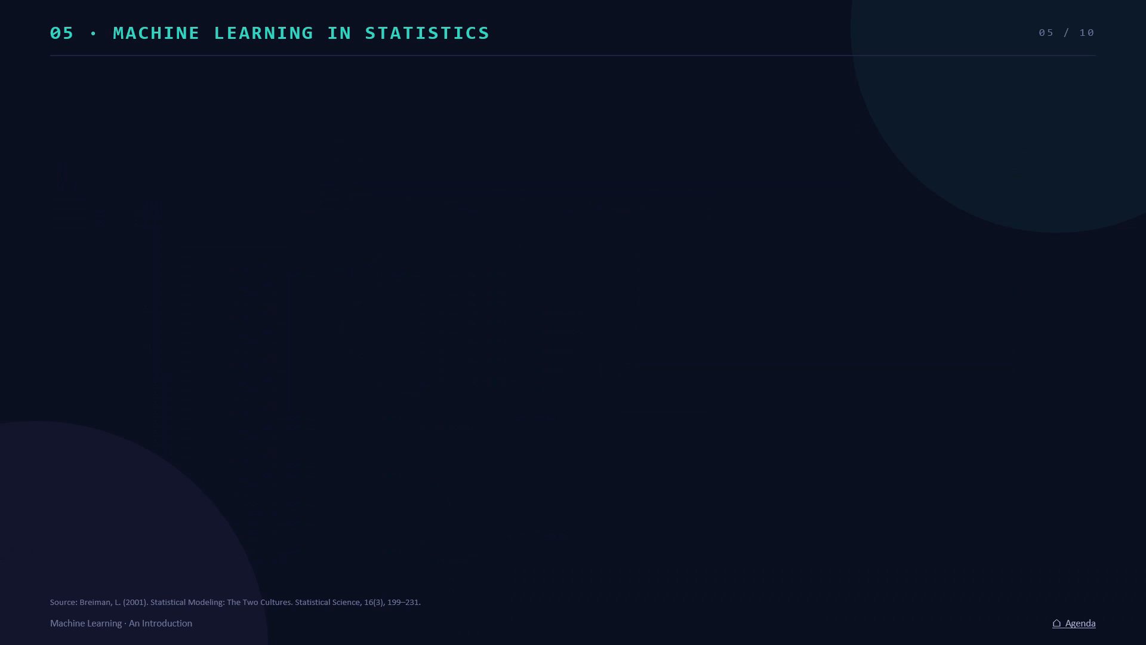
pyautogui.press('Right')
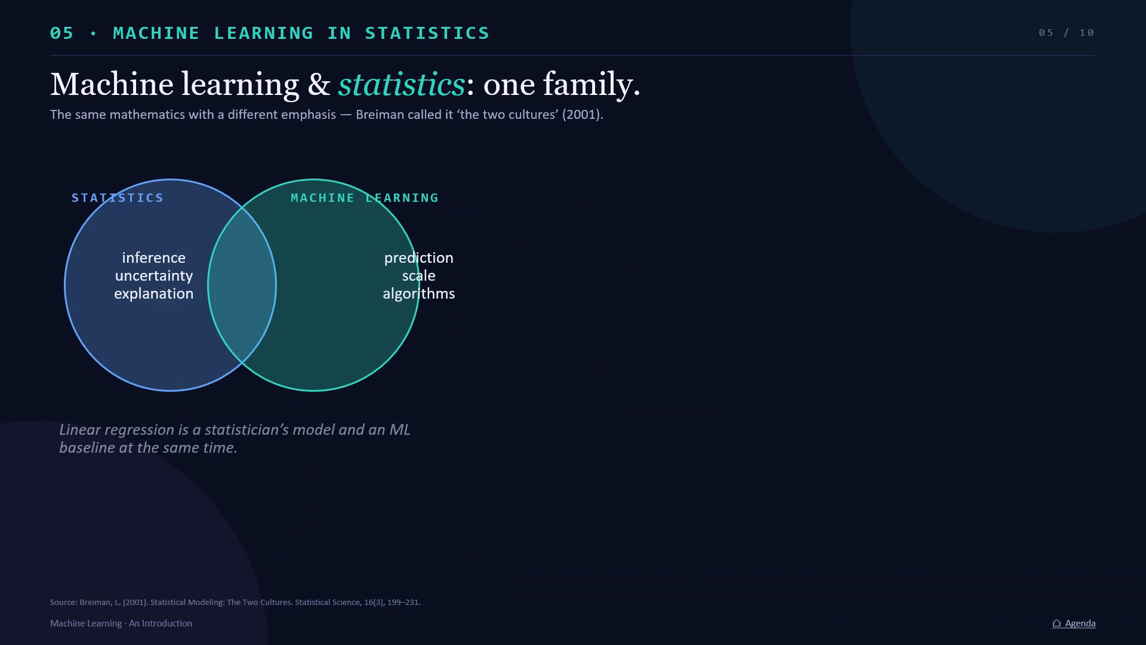
pyautogui.press('Right')
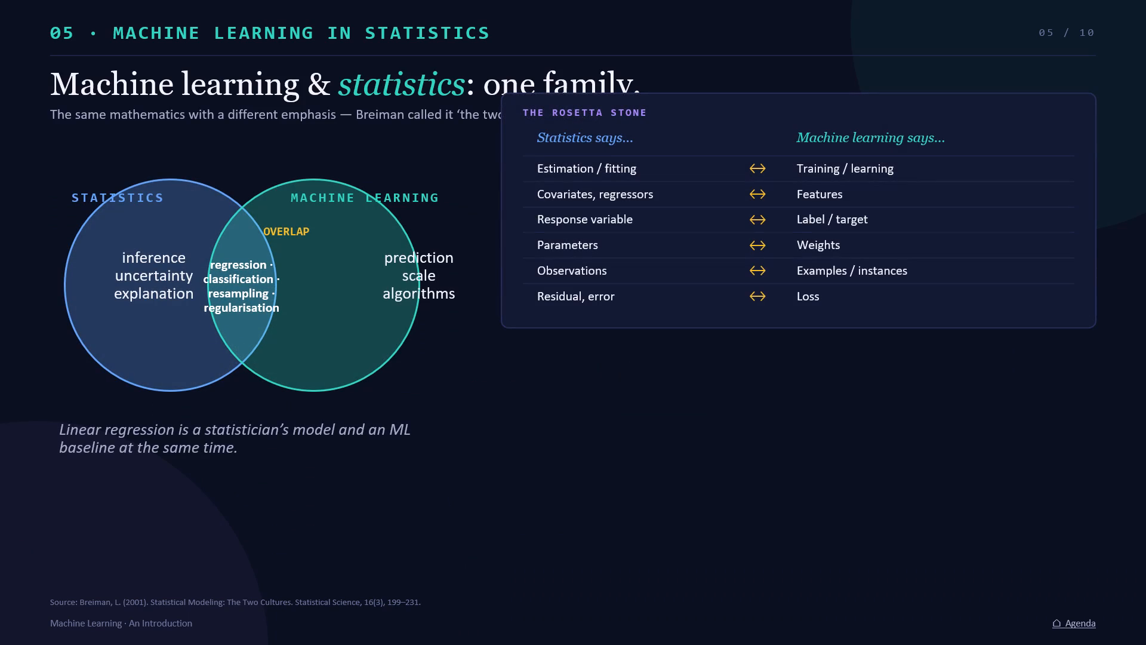
pyautogui.press('`')
pyautogui.press('Escape')
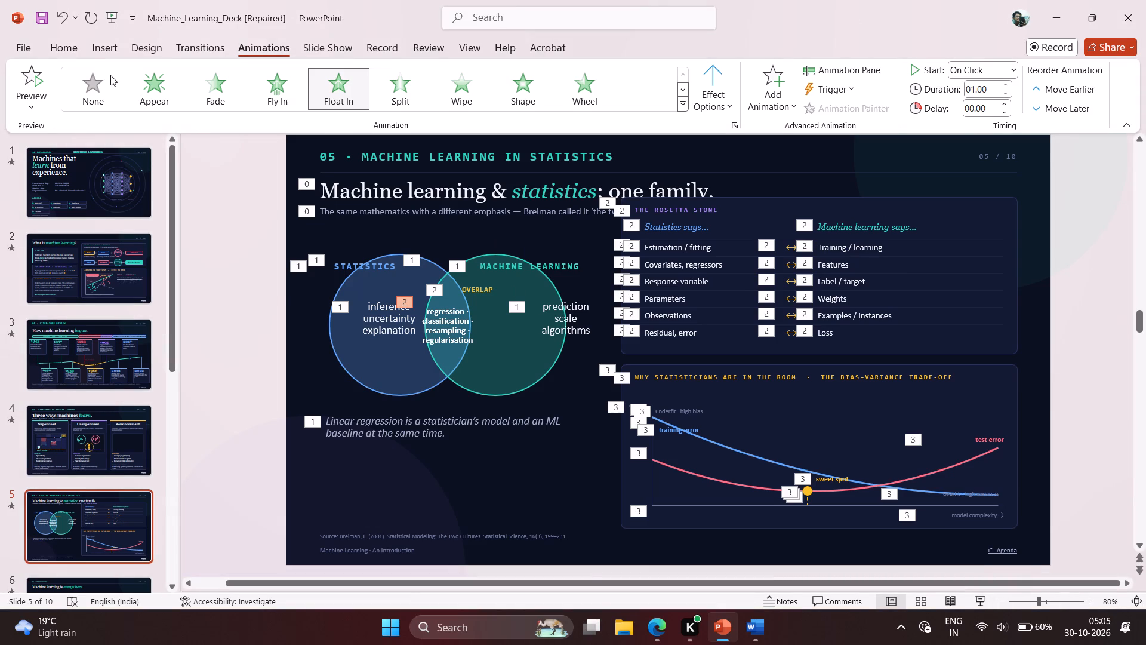
# Set the italic caption "Linear regression is a statistician's model…" below the Venn diagram to 18 pt.
pyautogui.click(80, 53)
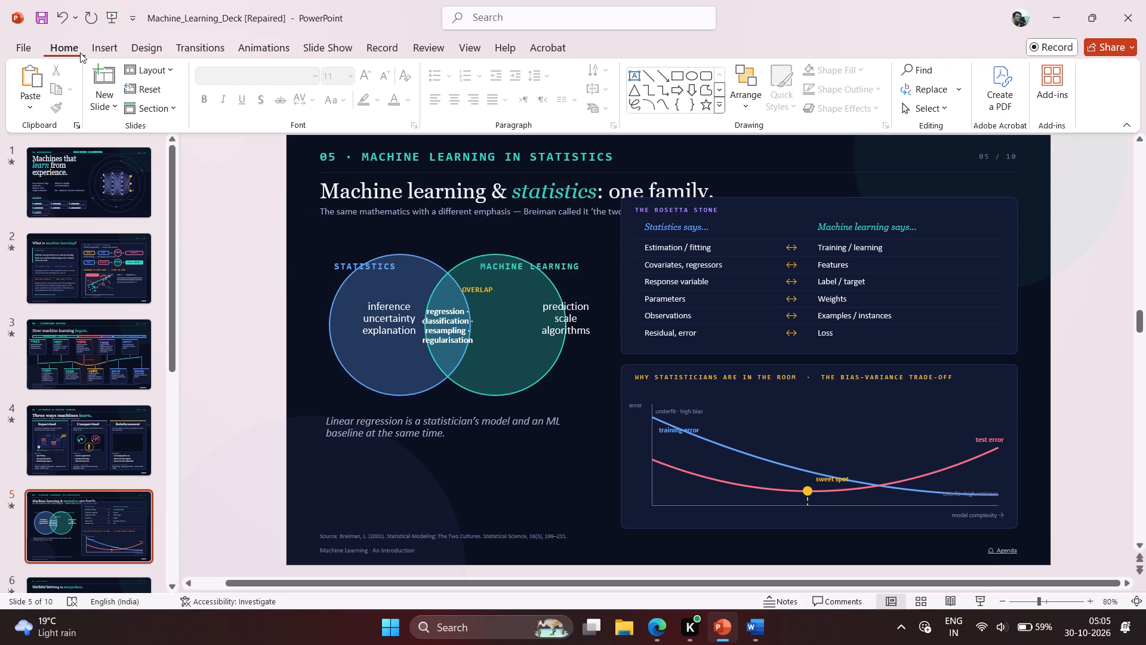
pyautogui.hscroll(1, 127, 64)
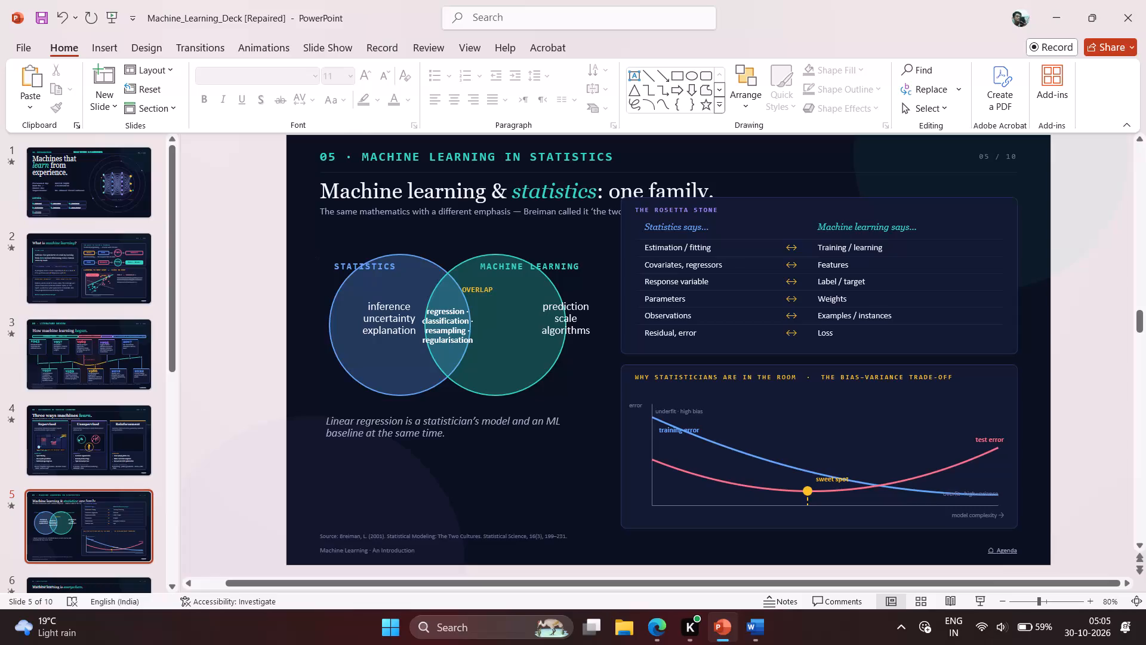
pyautogui.click(490, 415)
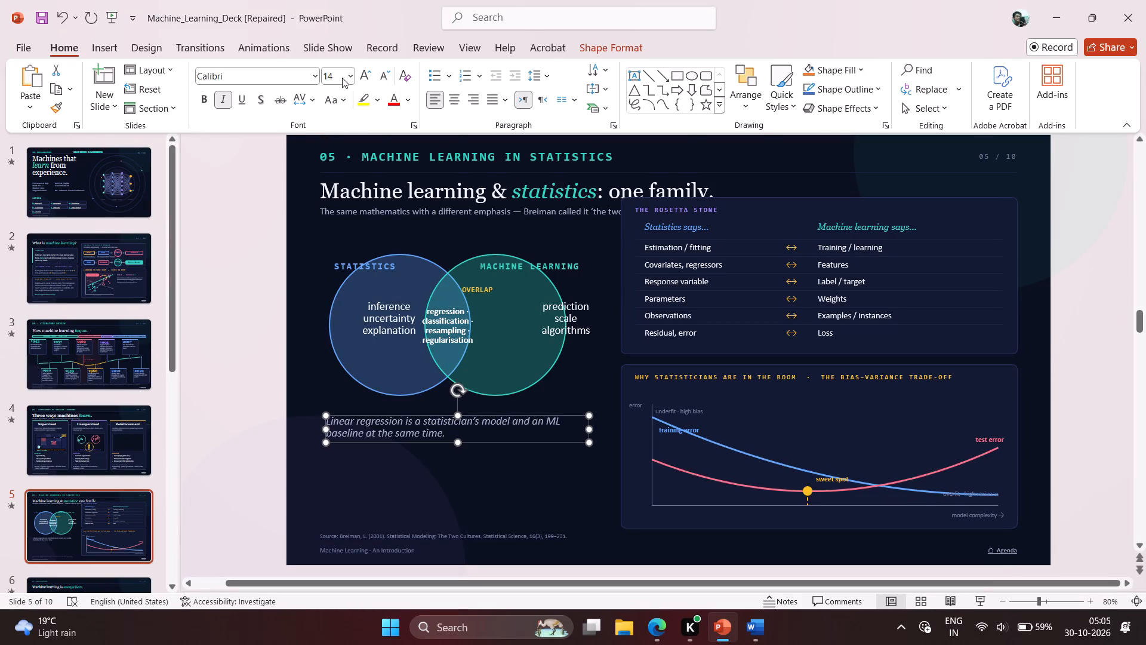
pyautogui.click(362, 70)
pyautogui.click(362, 70)
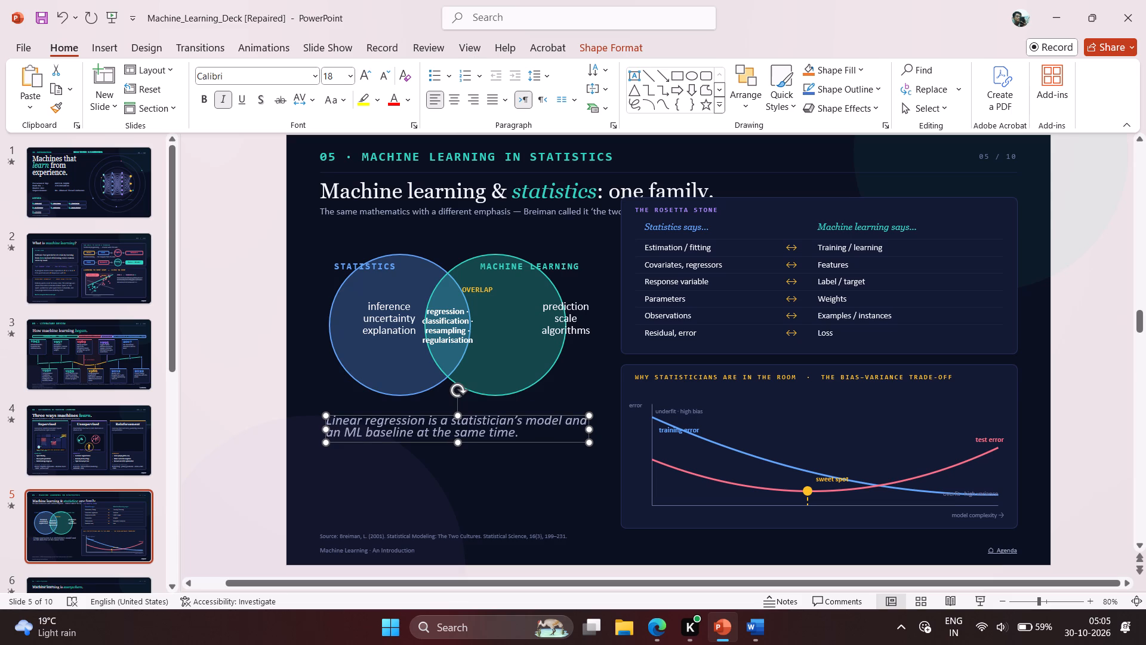
# Set the heading "Why statisticians are in the room · The bias-variance trade-off" above the chart to 10 pt, keeping it bold.
pyautogui.click(811, 373)
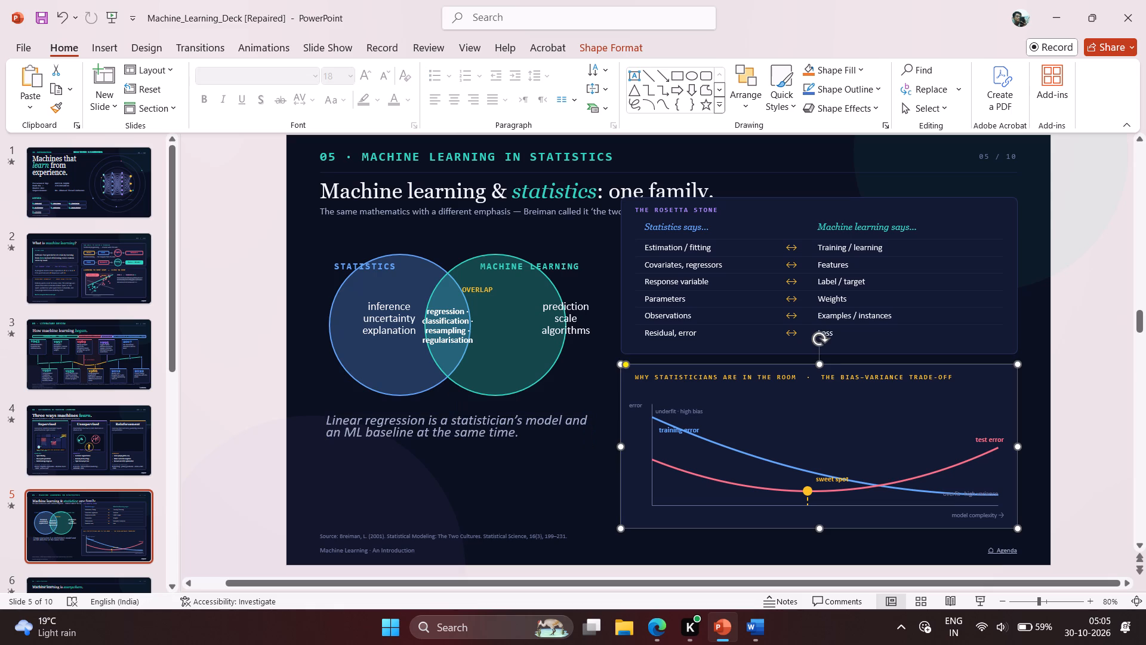
pyautogui.click(811, 379)
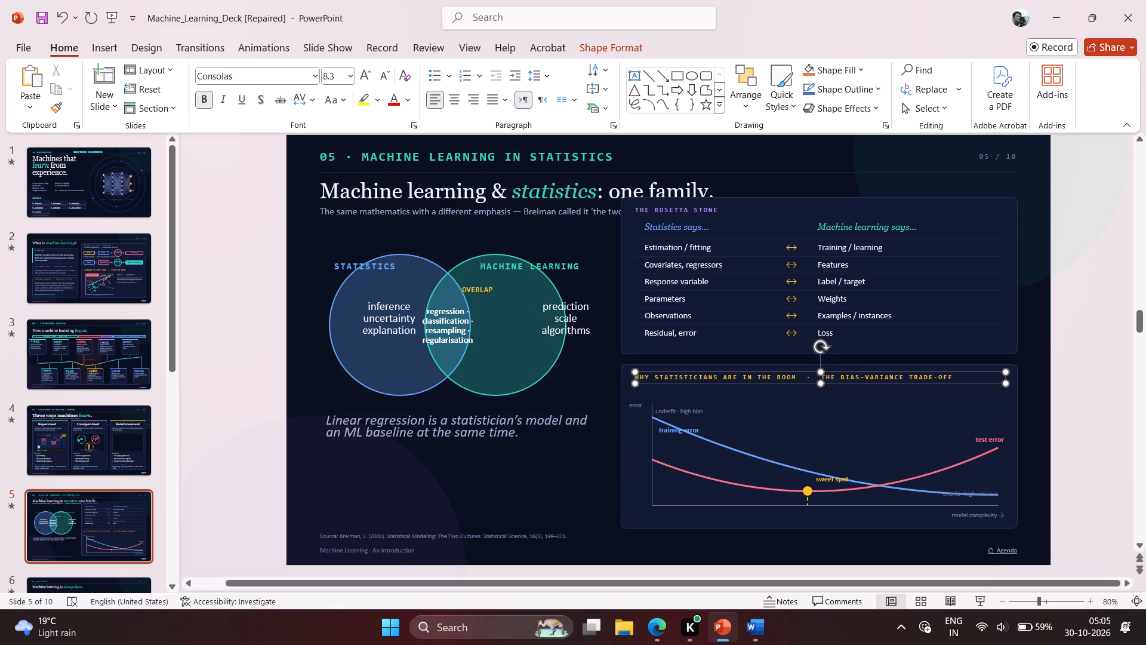
pyautogui.click(812, 385)
pyautogui.click(799, 383)
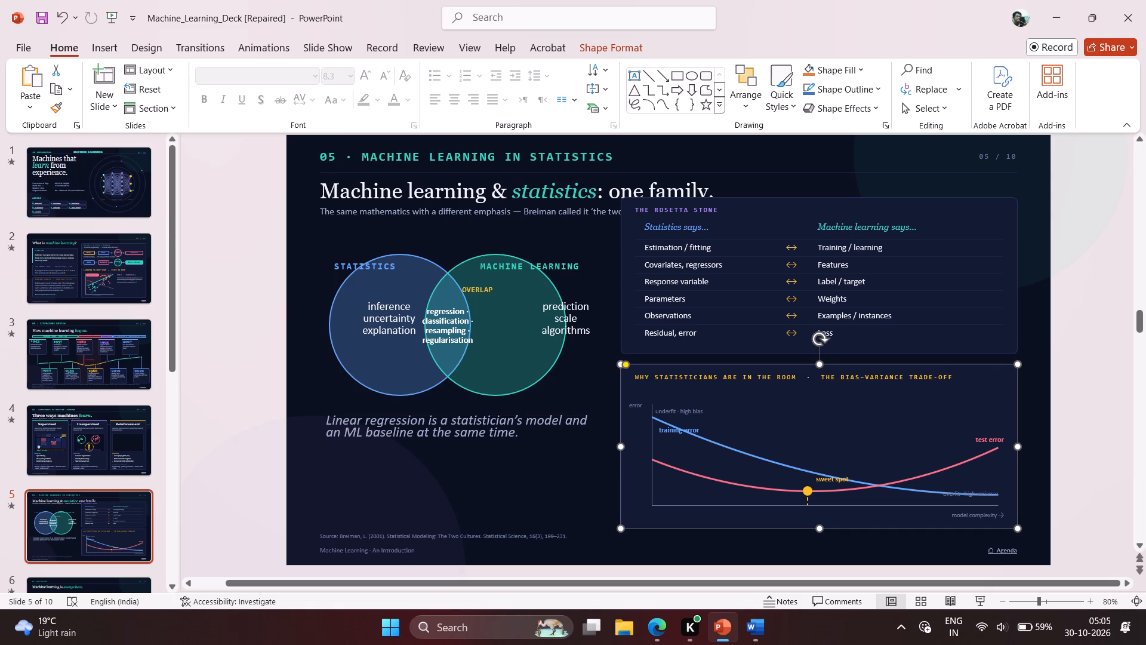
pyautogui.click(796, 383)
pyautogui.click(794, 383)
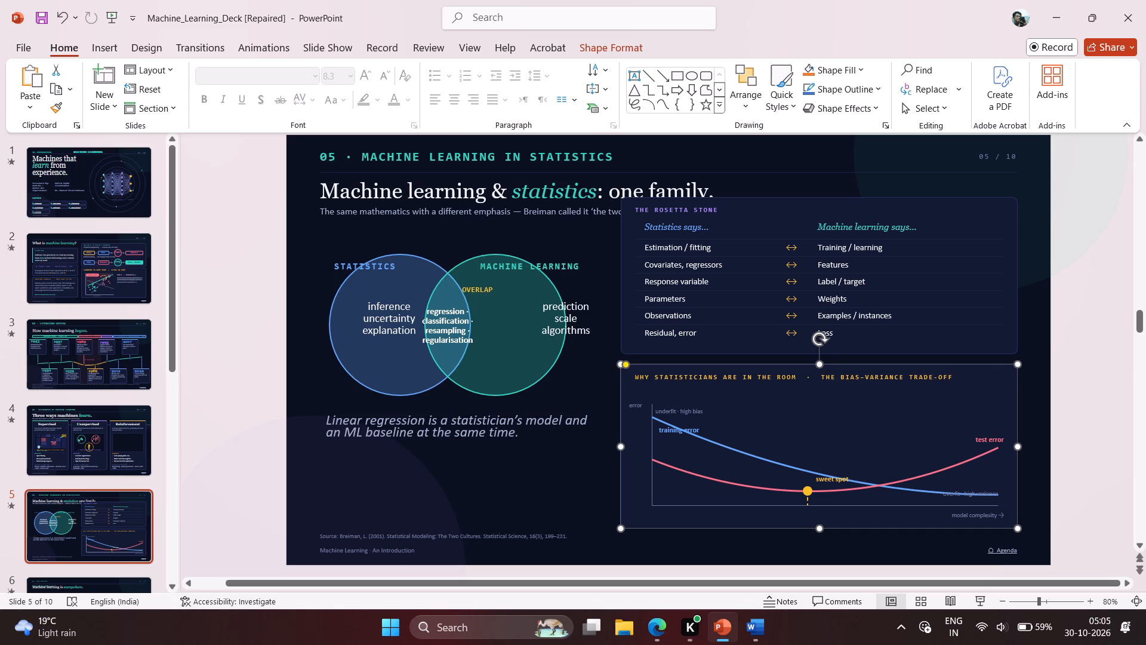
pyautogui.click(792, 381)
pyautogui.click(792, 383)
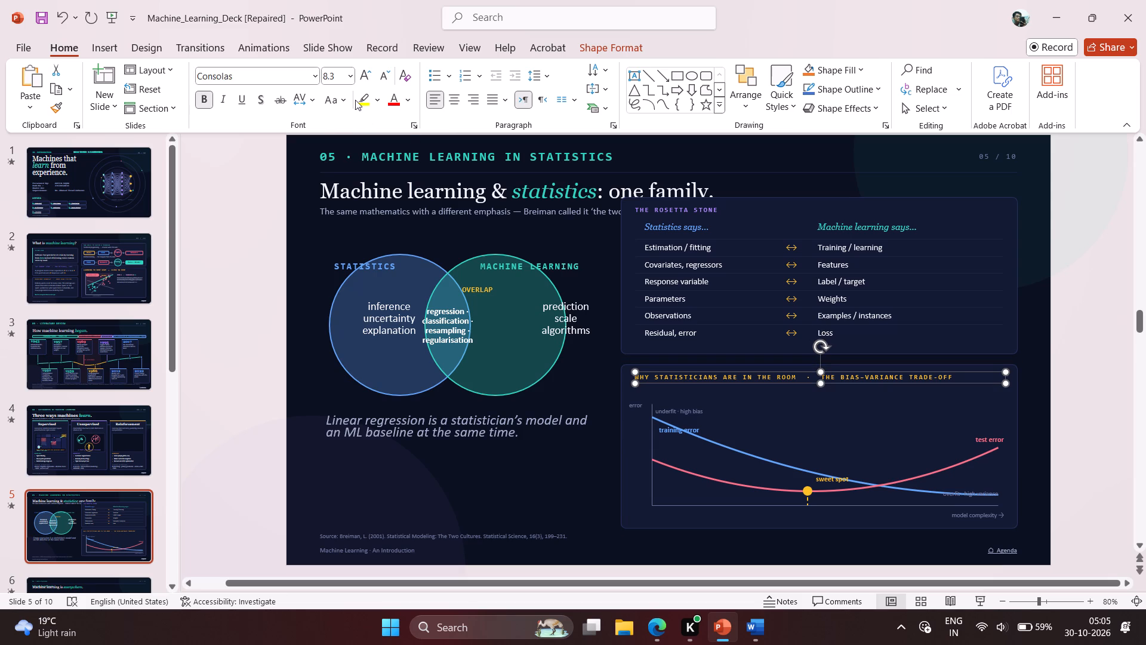
pyautogui.click(363, 82)
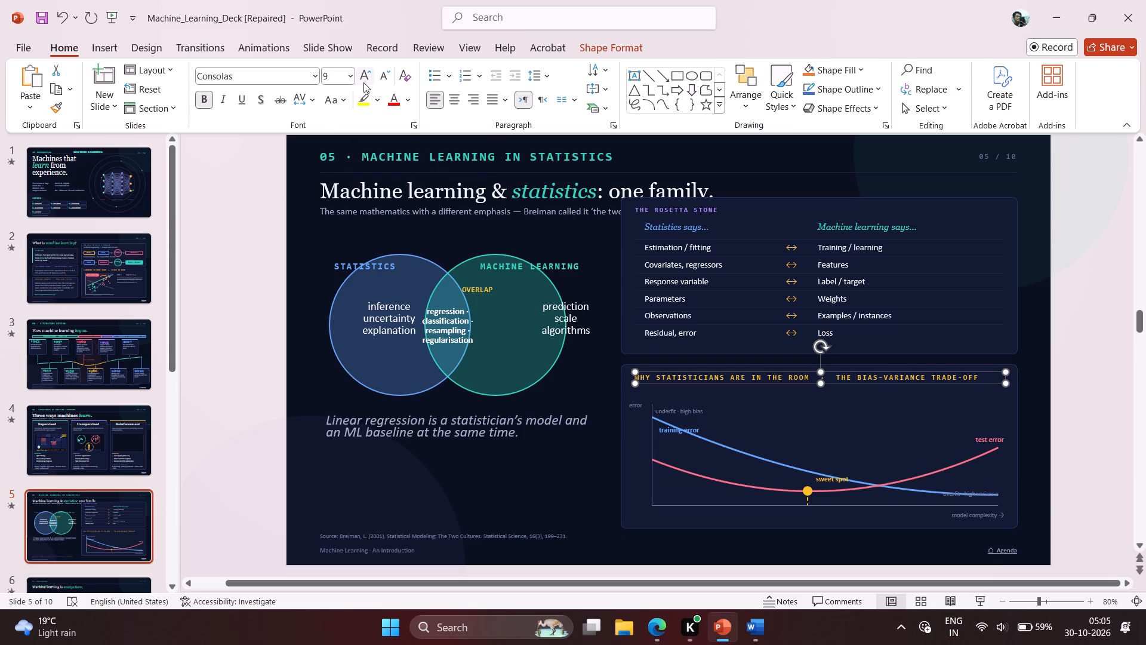
pyautogui.click(363, 82)
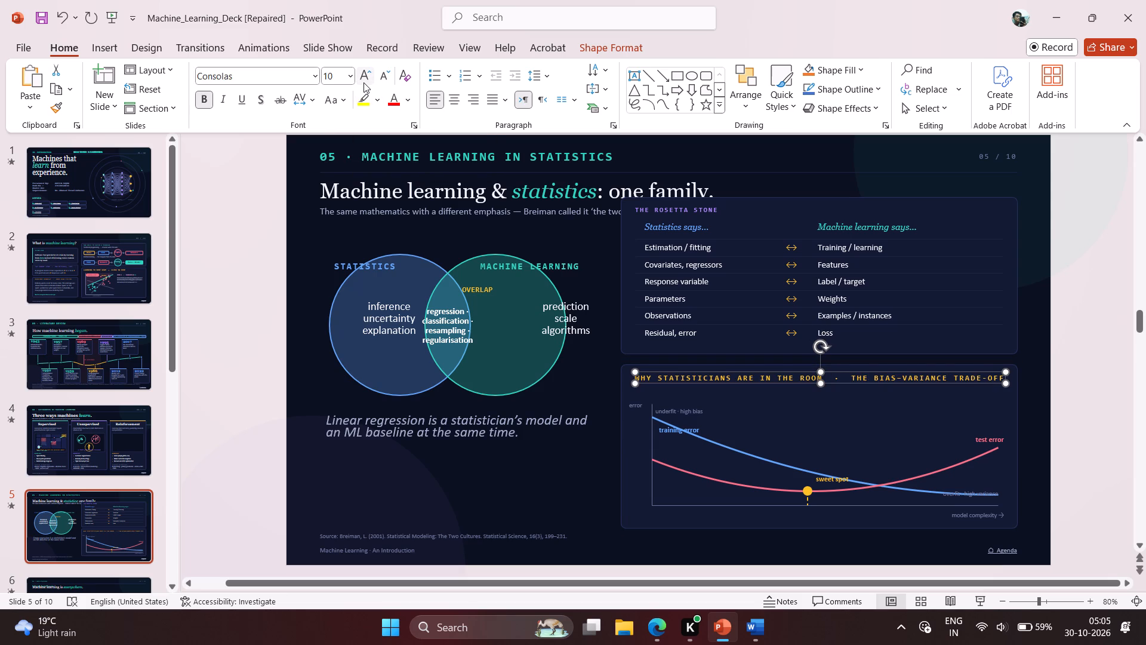
pyautogui.hotkey('ctrl', 'b')
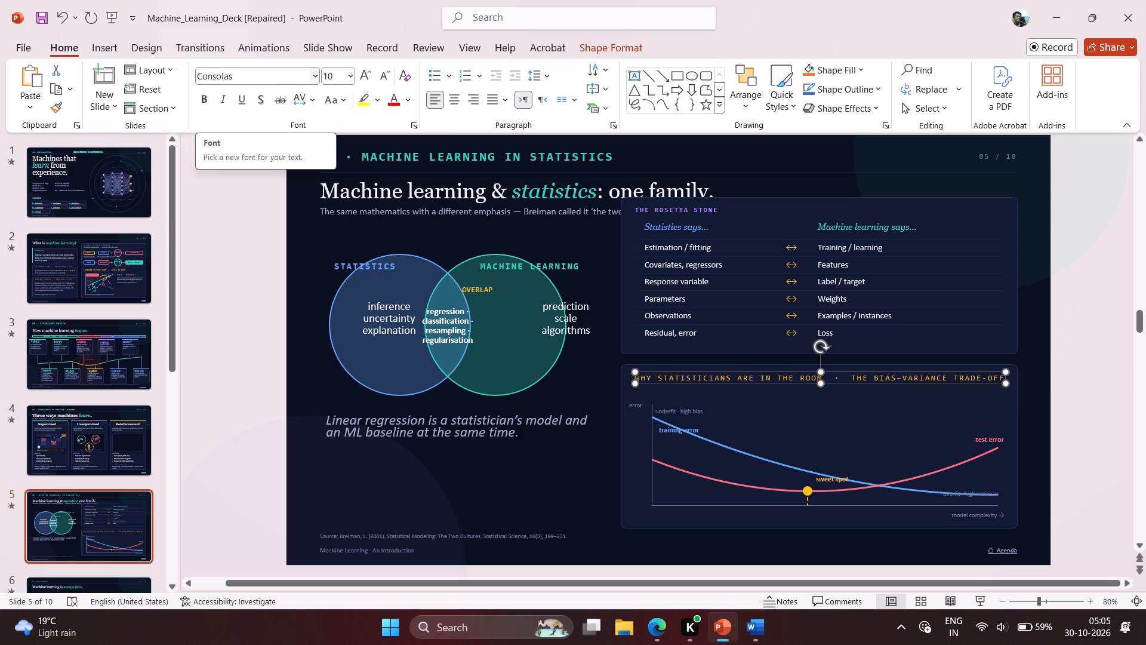
pyautogui.hotkey('ctrl', 'b')
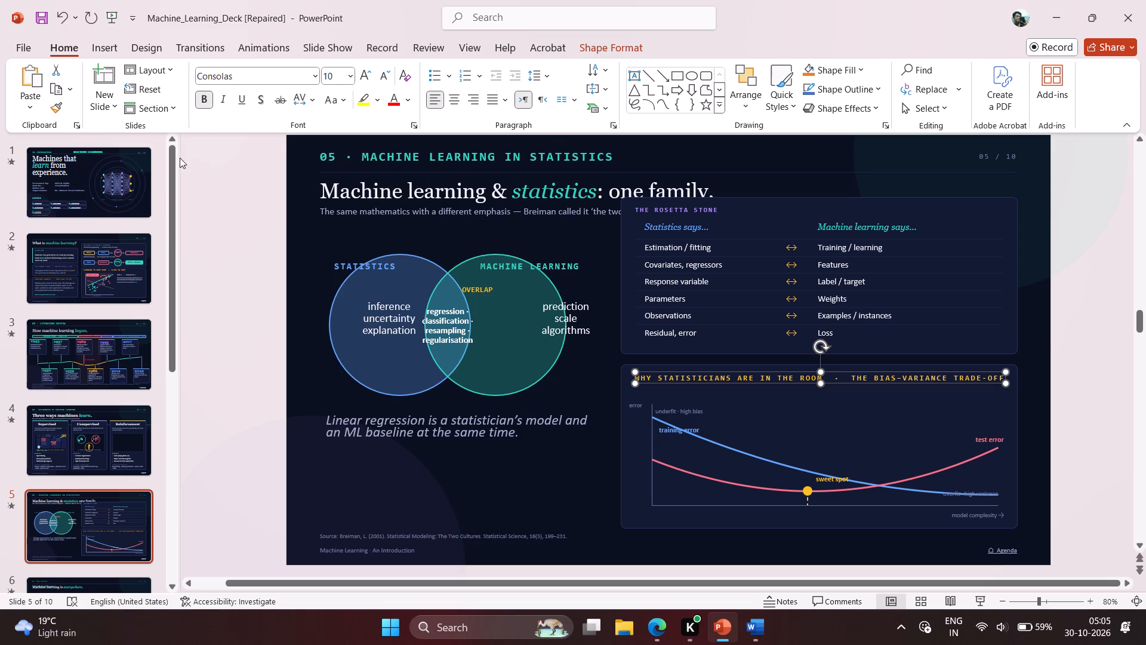
pyautogui.click(1064, 294)
# Delete the small green hint text overlapping the title "Machine learning is everywhere." on slide 6.
pyautogui.press('Right')
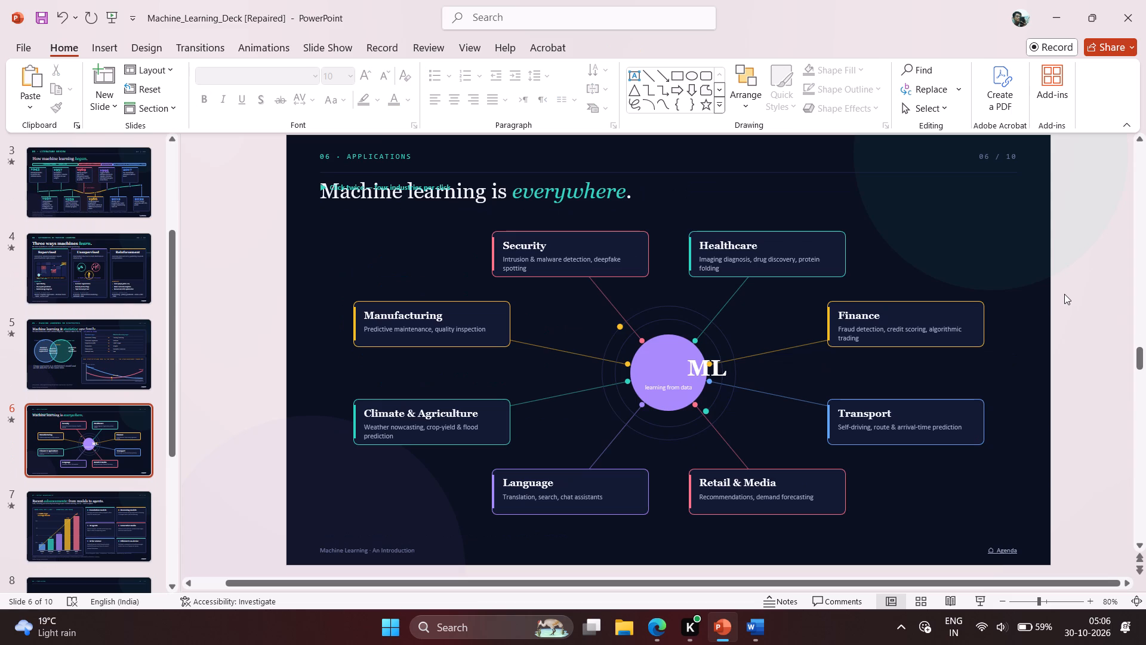
pyautogui.press('Left')
pyautogui.press('Right')
pyautogui.click(399, 188)
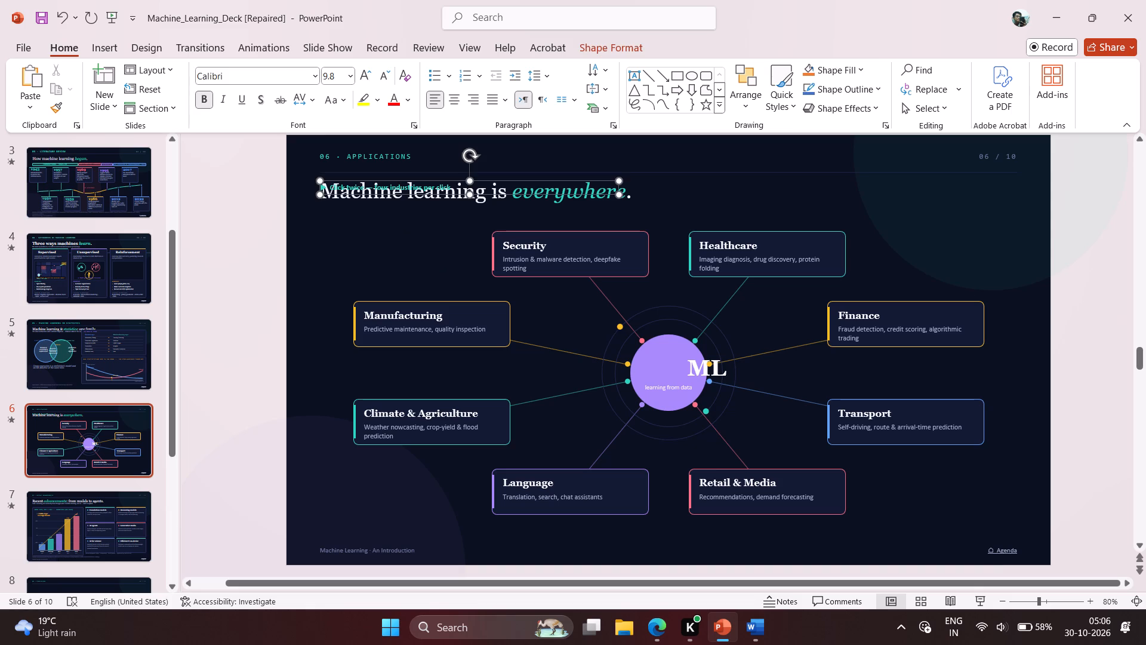
pyautogui.click(399, 181)
pyautogui.press('Delete')
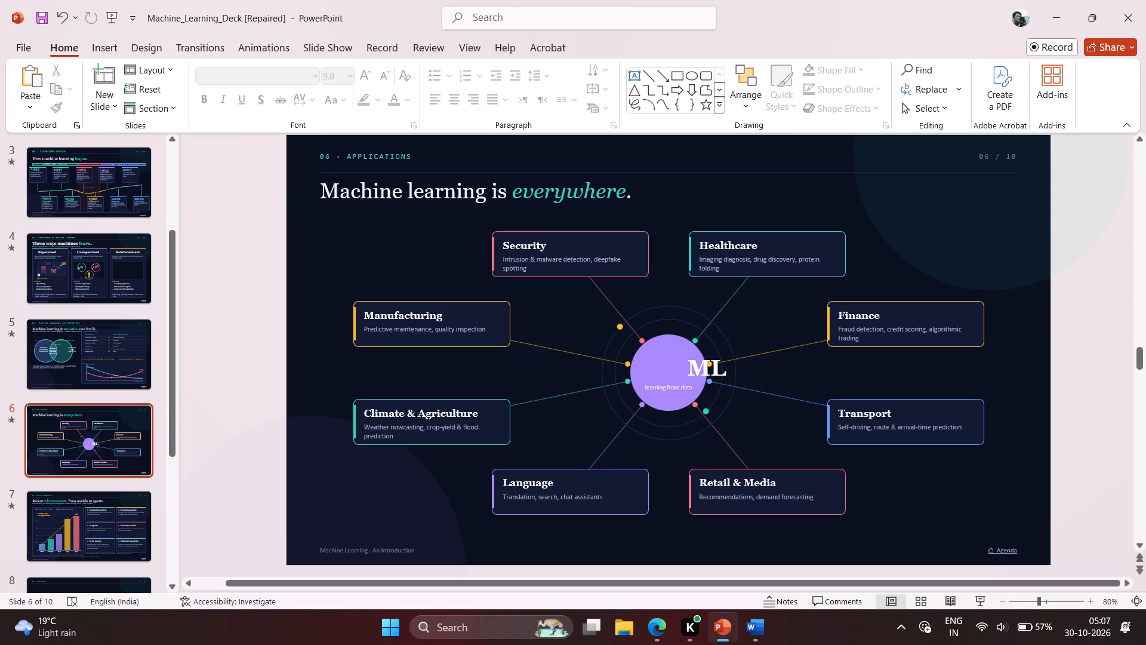
# Make slide 6's section label "06 · APPLICATIONS" bold at 16 pt and move it slightly down, closer to the title.
pyautogui.click(398, 162)
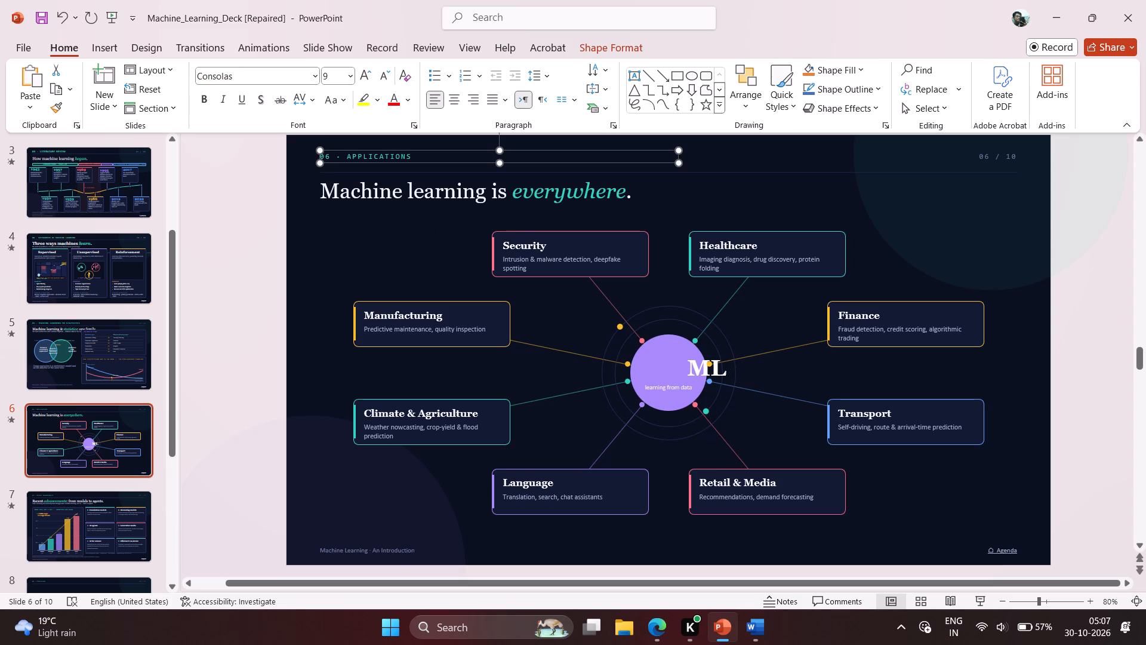
pyautogui.hotkey('ctrl', 'b')
pyautogui.tripleClick(361, 75)
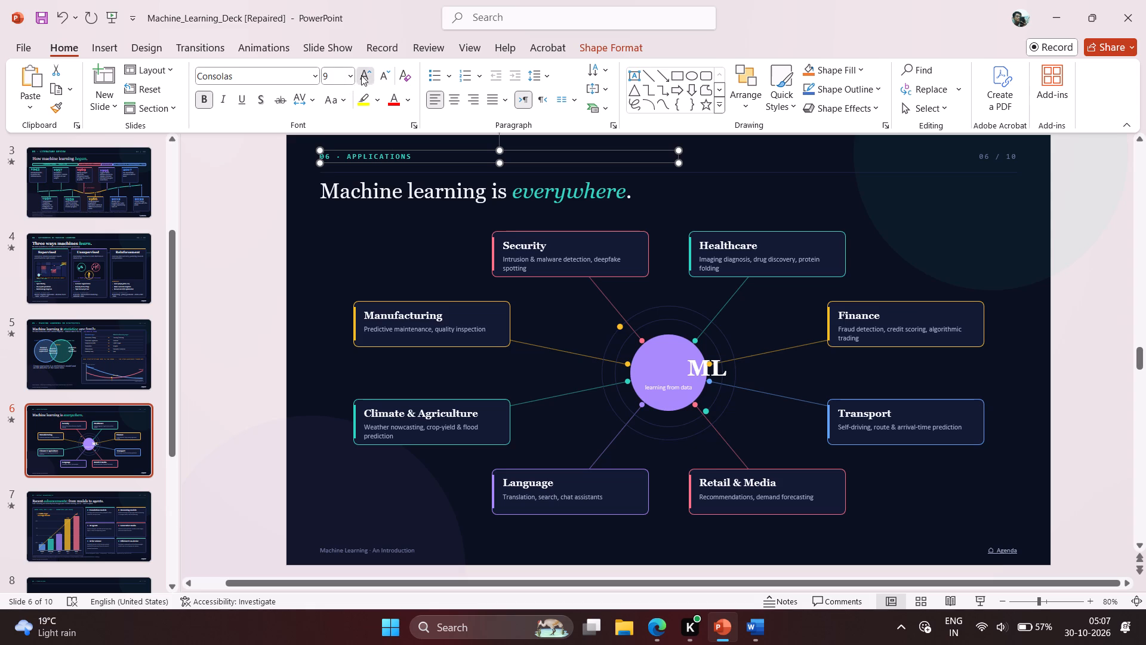
pyautogui.click(361, 75)
pyautogui.click(361, 75)
pyautogui.click(361, 75)
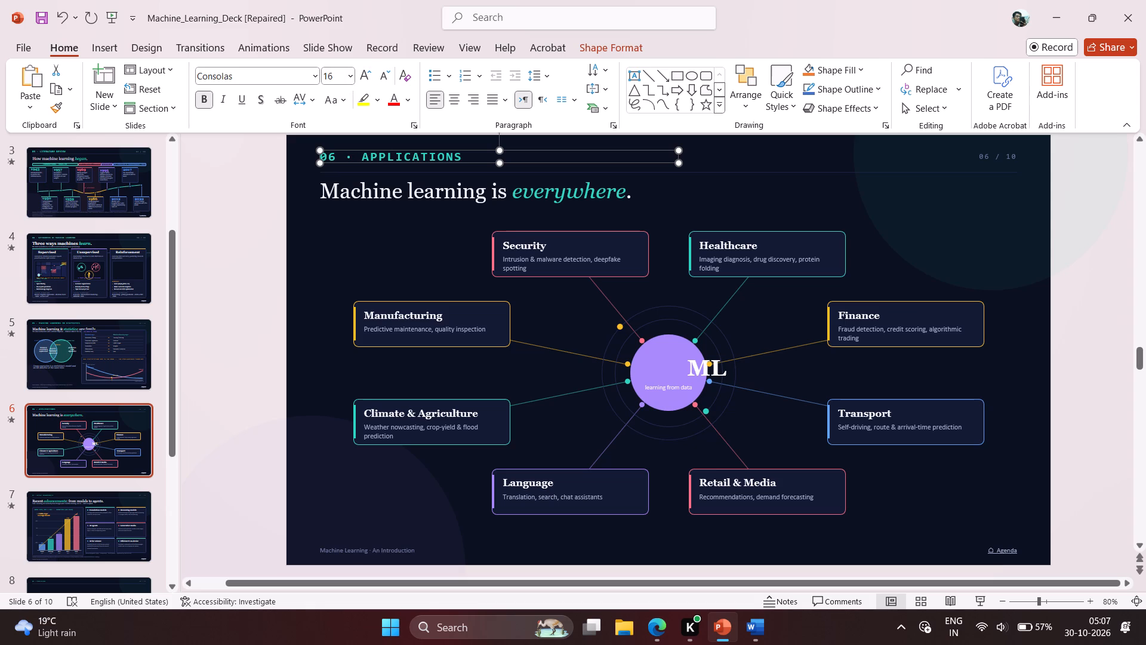
pyautogui.moveTo(426, 161); pyautogui.dragTo(426, 164)
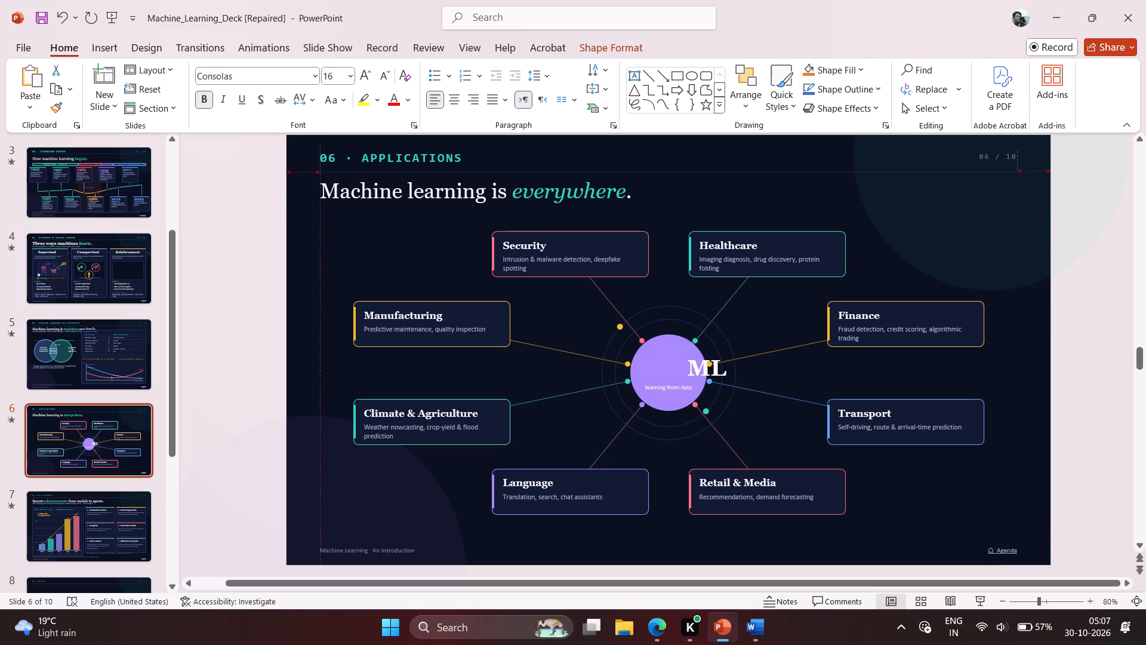
pyautogui.moveTo(426, 164); pyautogui.dragTo(426, 167)
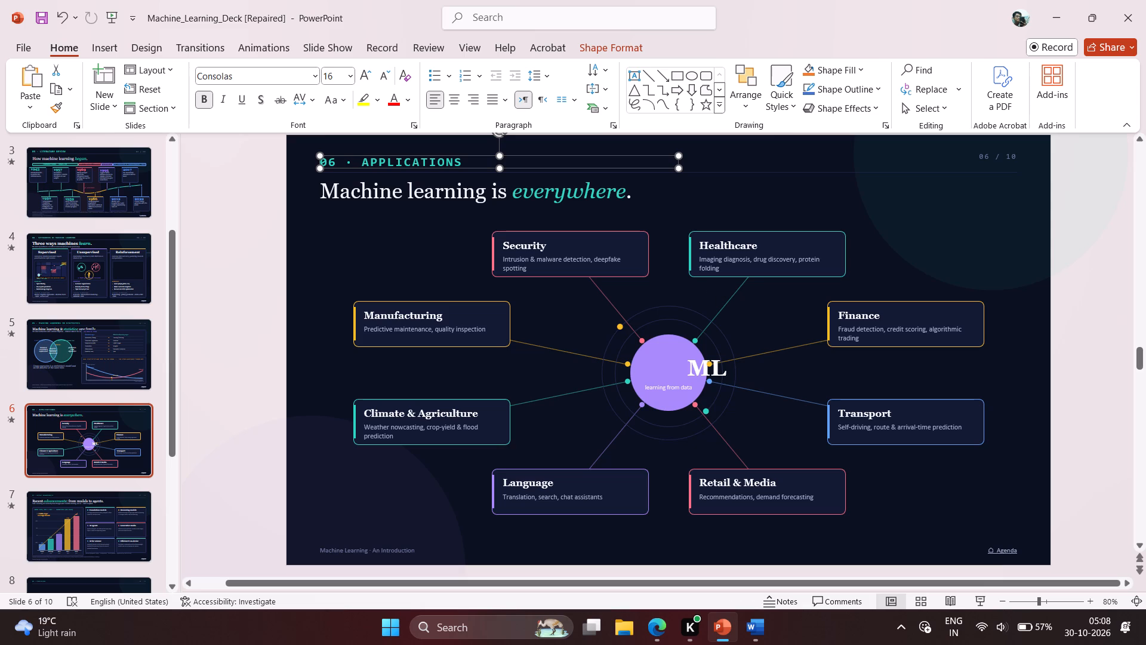
# Move the page number "06 / 10" down level with the section label and make it bold at 14 pt.
pyautogui.click(988, 159)
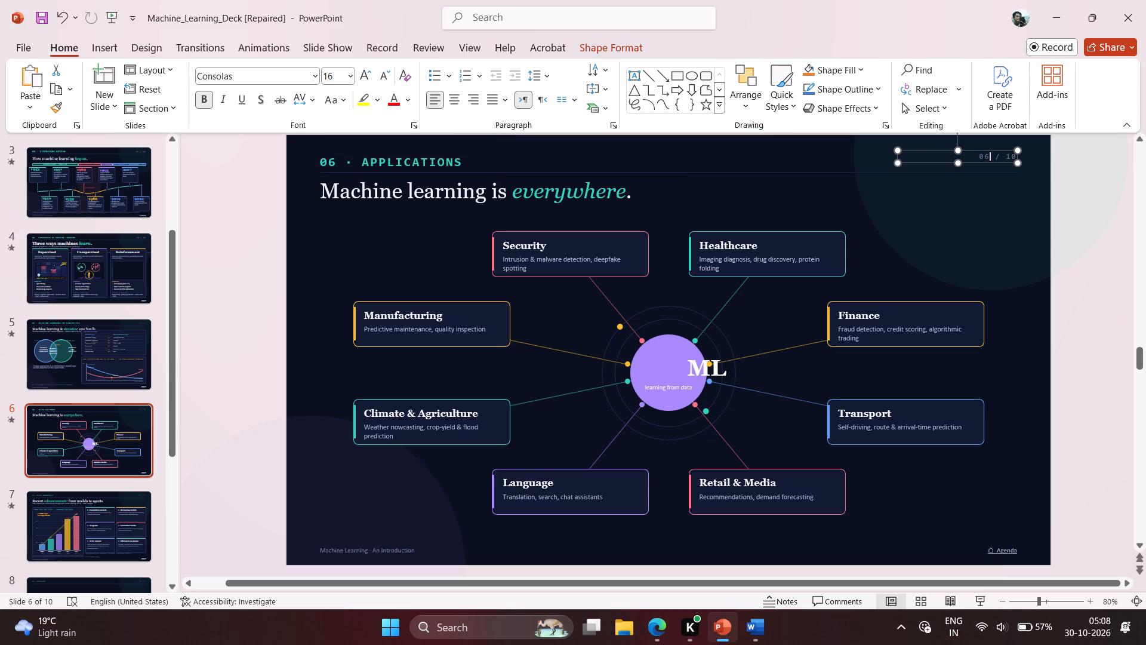
pyautogui.click(988, 162)
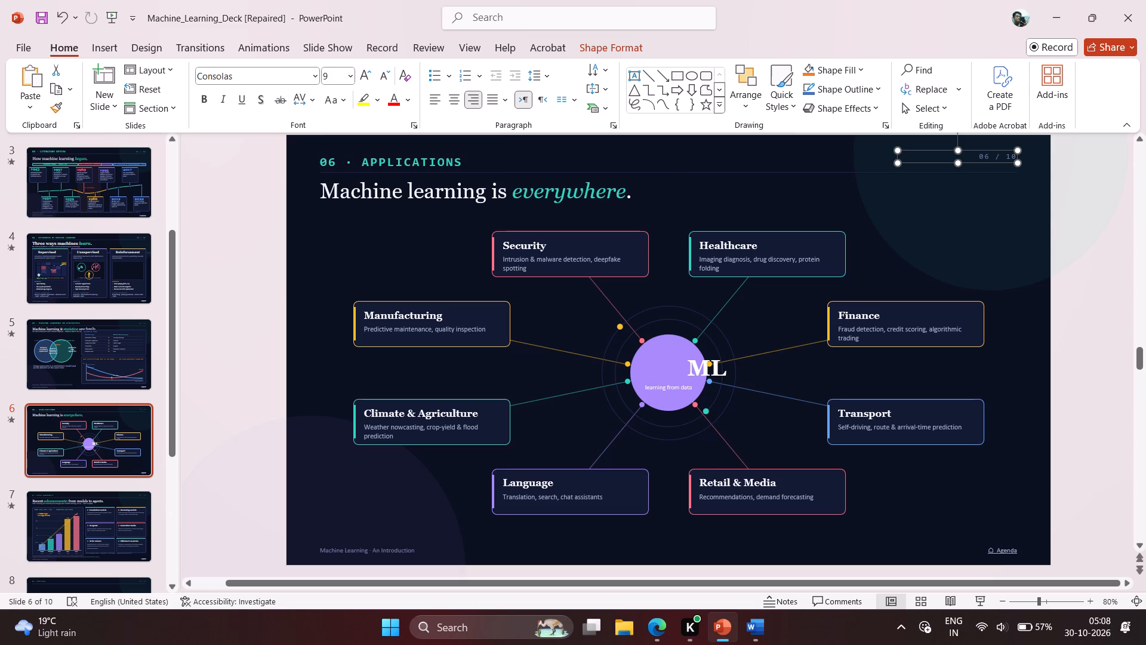
pyautogui.click(988, 162)
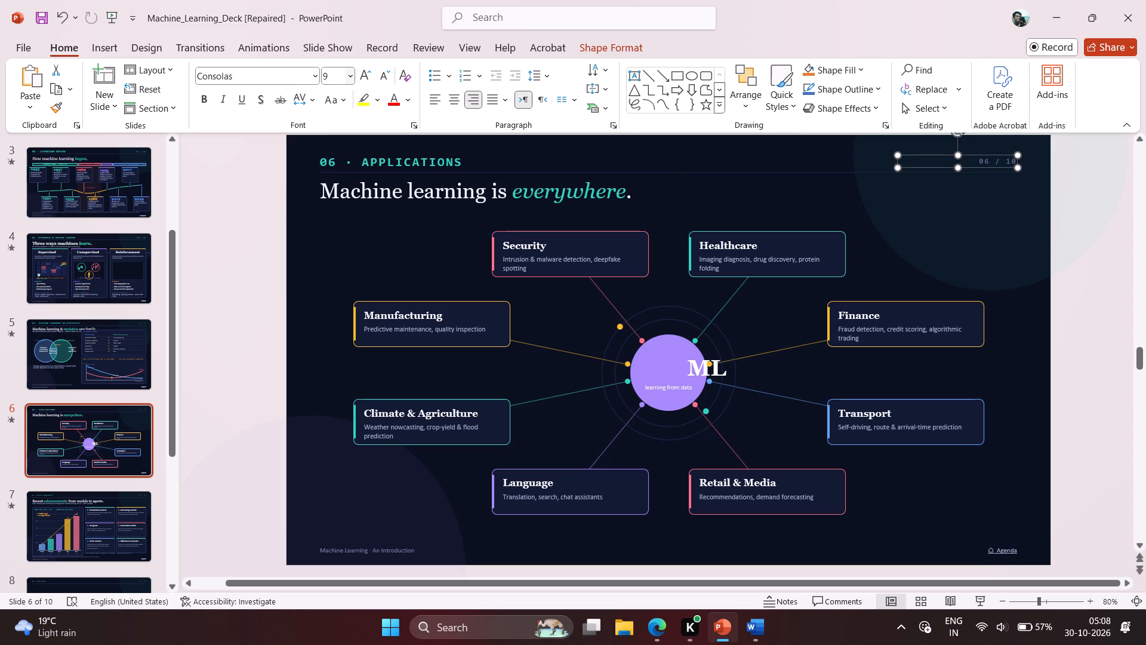
pyautogui.click(354, 73)
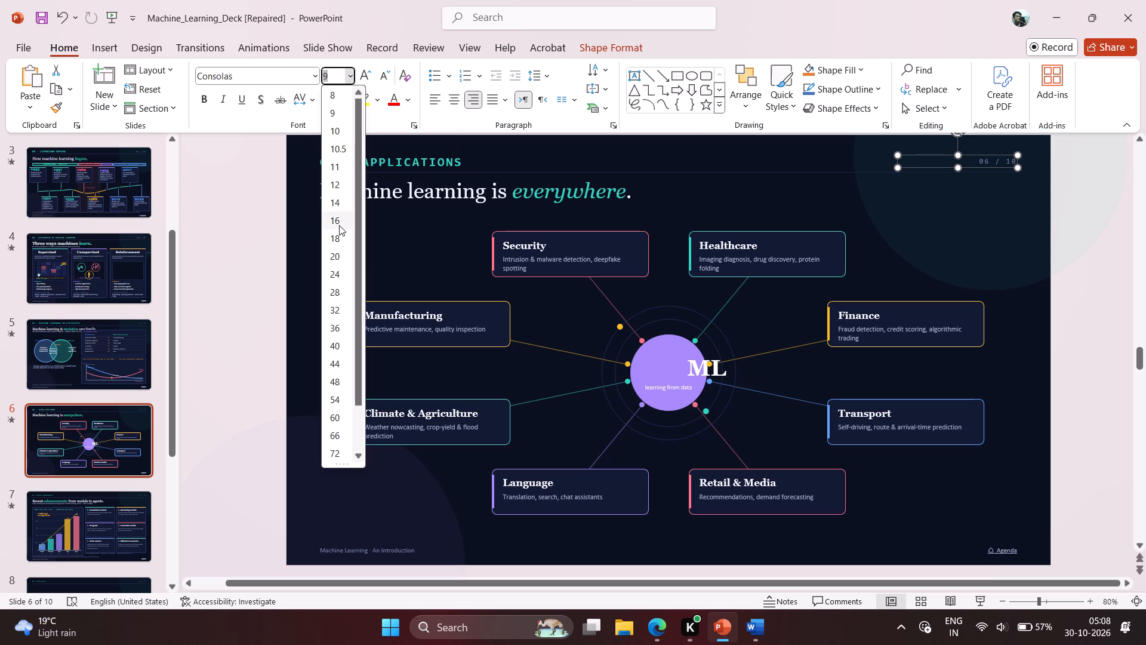
pyautogui.click(340, 210)
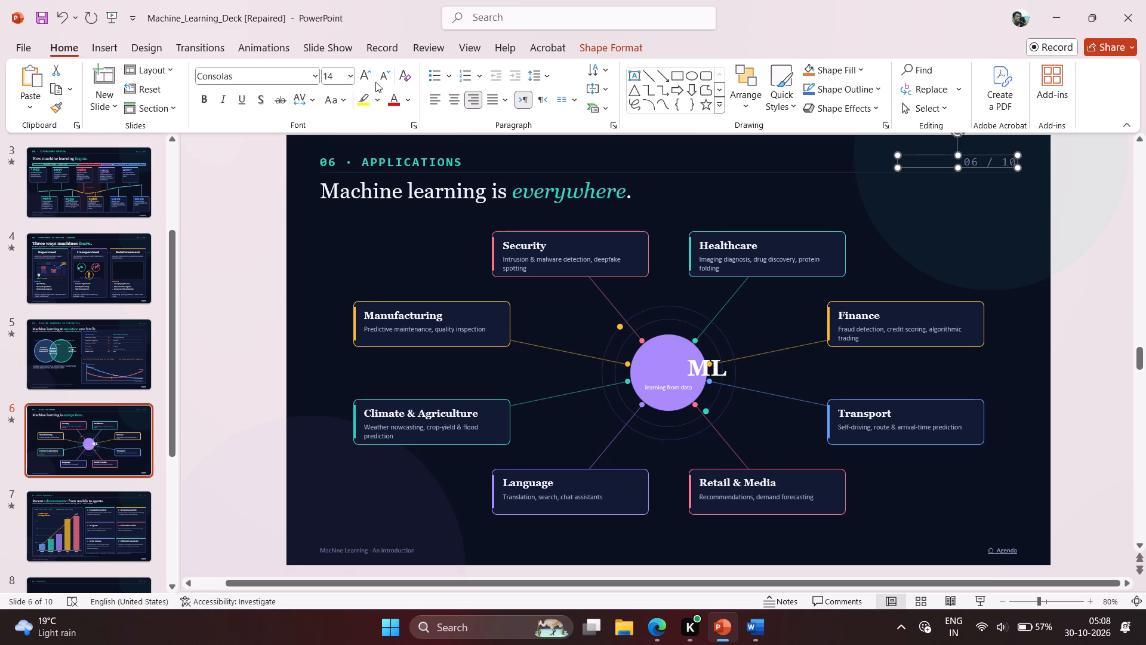
pyautogui.hotkey('ctrl', 'b')
pyautogui.click(443, 269)
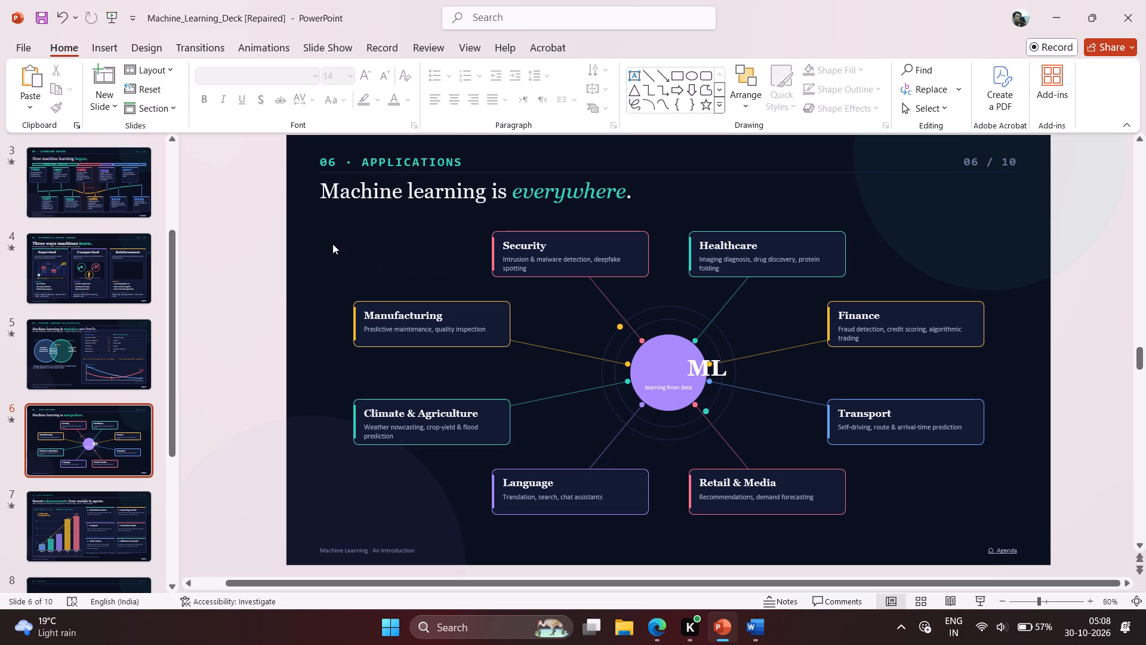
# Make the title "Machine learning is everywhere." bold at 32 pt and extend its text box slightly downward.
pyautogui.click(342, 208)
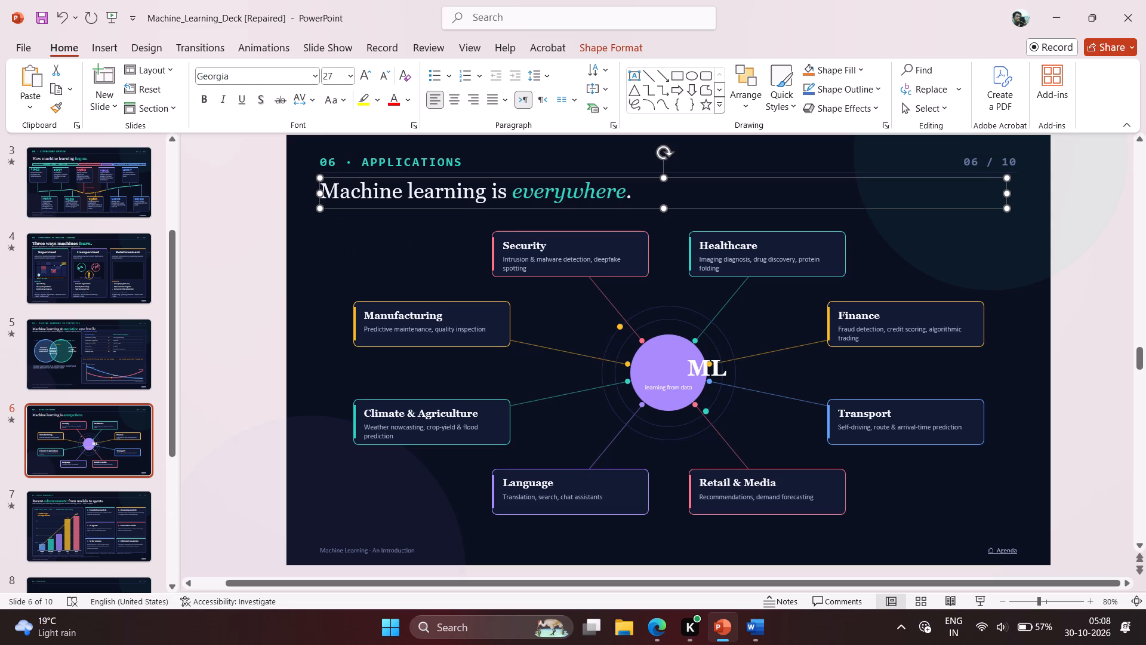
pyautogui.click(360, 82)
pyautogui.click(360, 82)
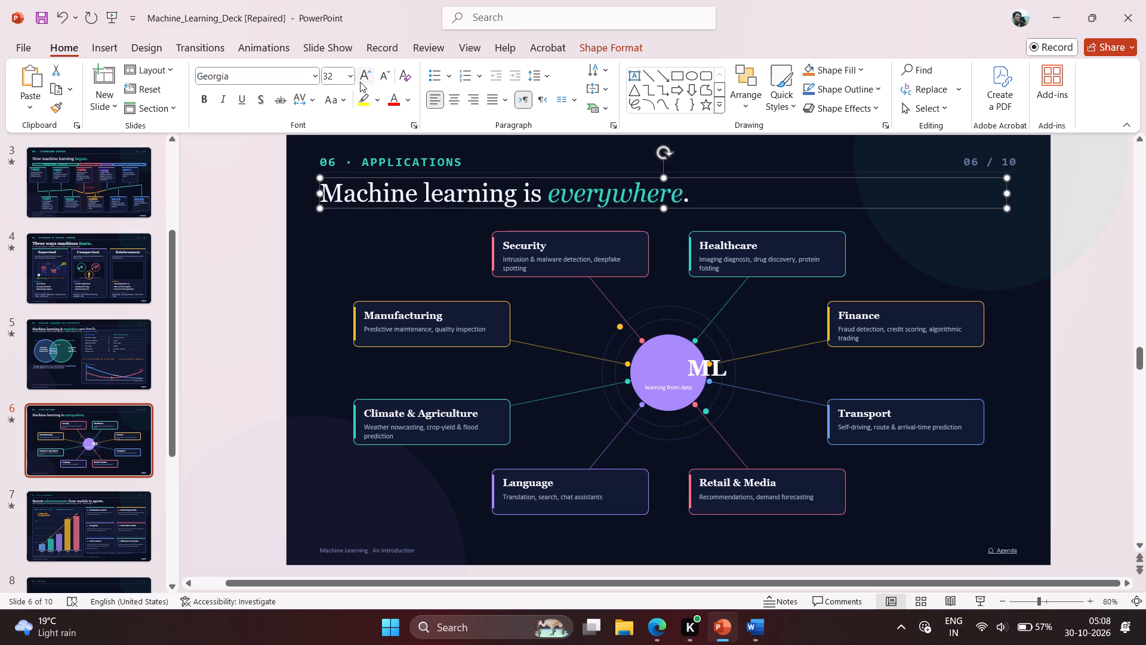
pyautogui.hotkey('ctrl', 'b')
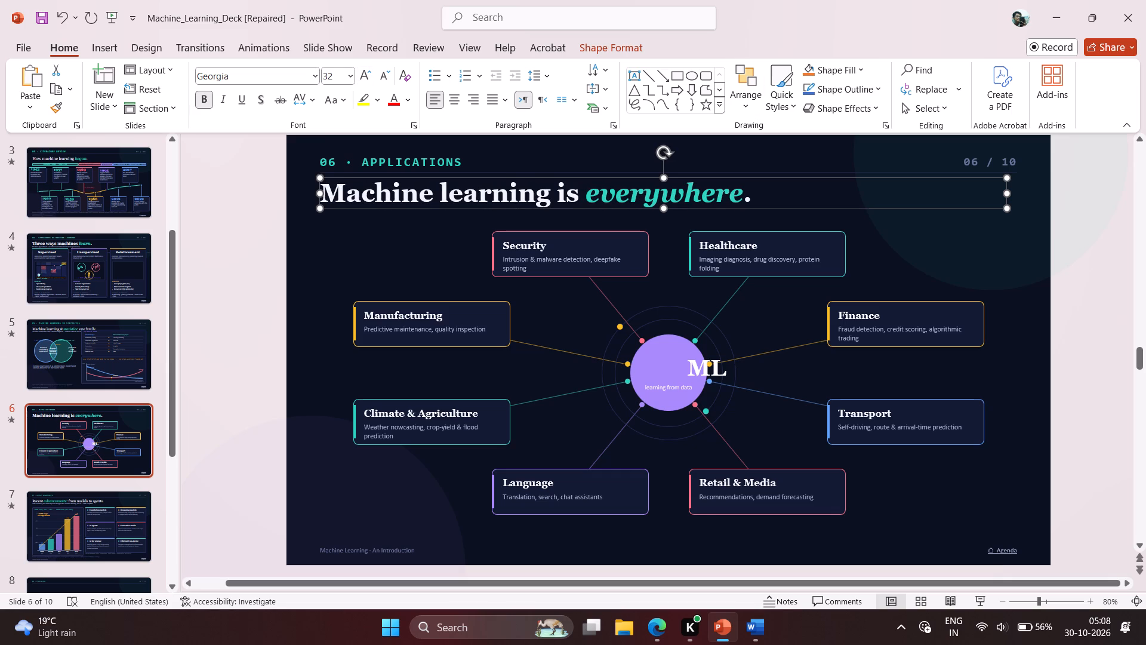
pyautogui.moveTo(661, 208); pyautogui.dragTo(661, 223)
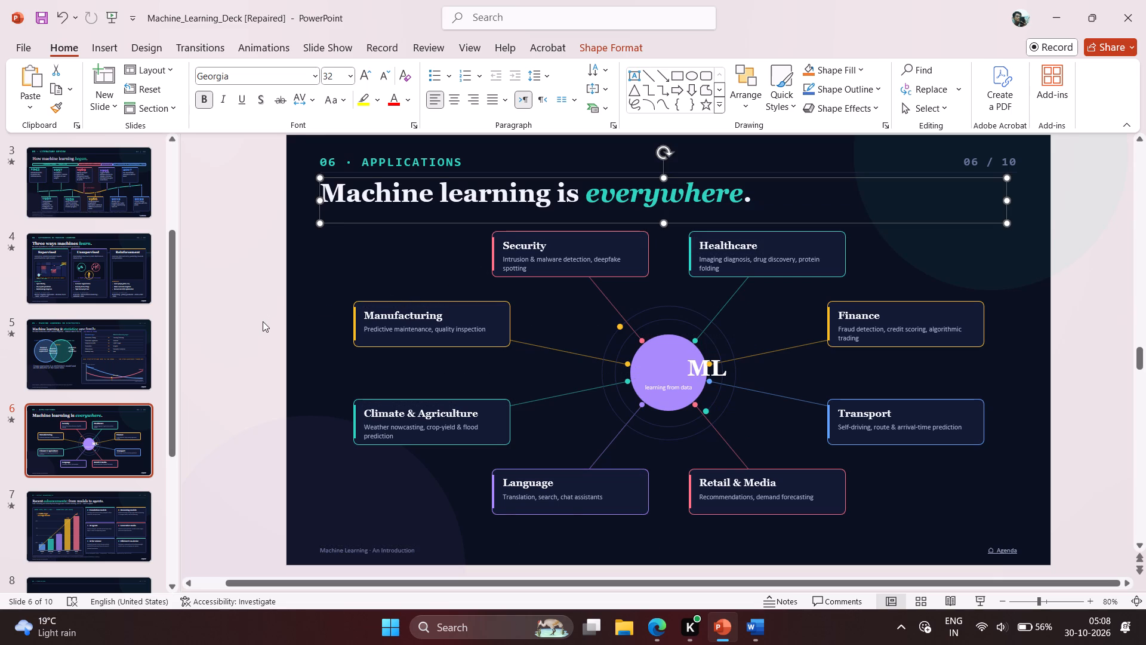
pyautogui.click(296, 234)
# Enlarge the text of all eight application cards and the central ML hub together by one size increment, to 8+.
pyautogui.moveTo(304, 223); pyautogui.dragTo(710, 359)
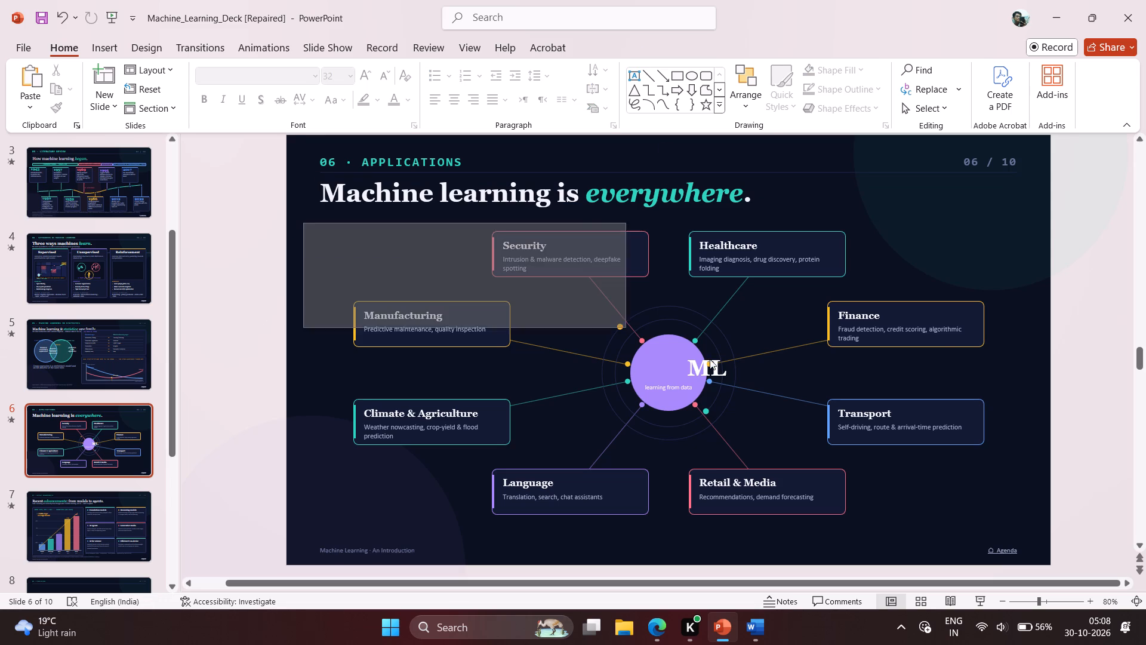
pyautogui.moveTo(710, 359); pyautogui.dragTo(1041, 529)
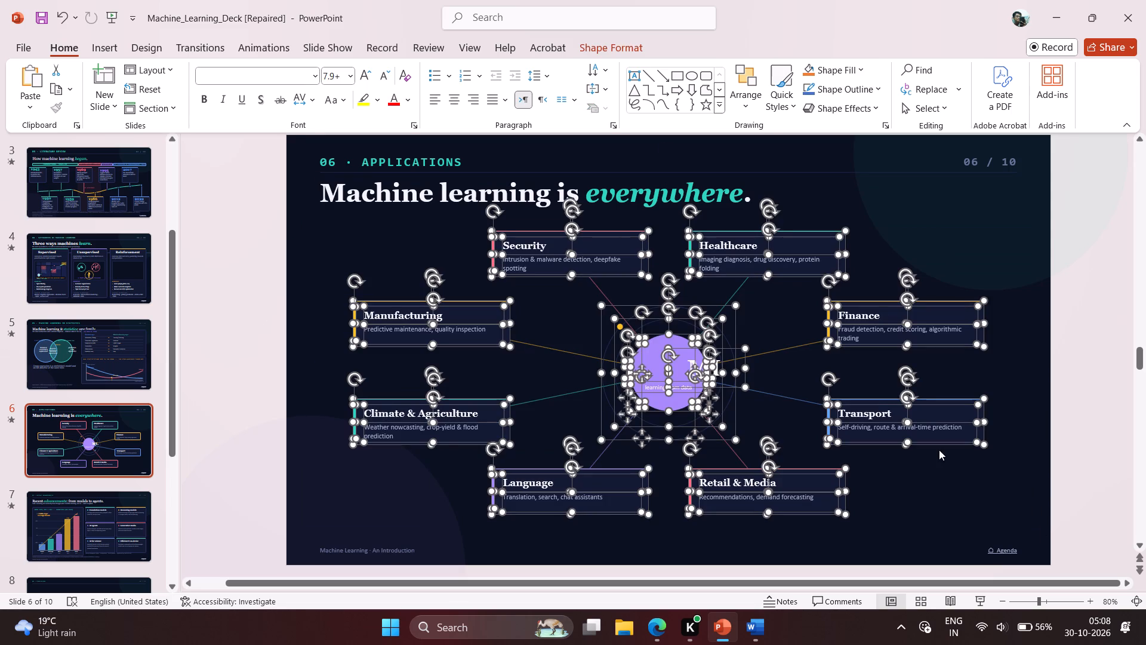
pyautogui.click(363, 81)
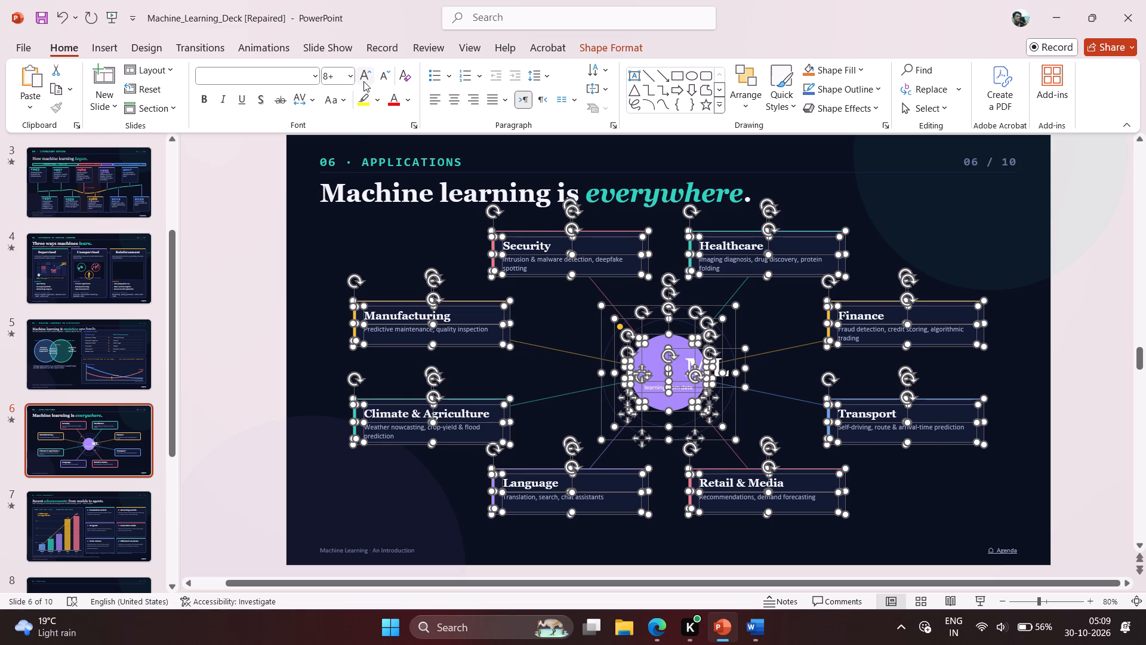
pyautogui.click(363, 81)
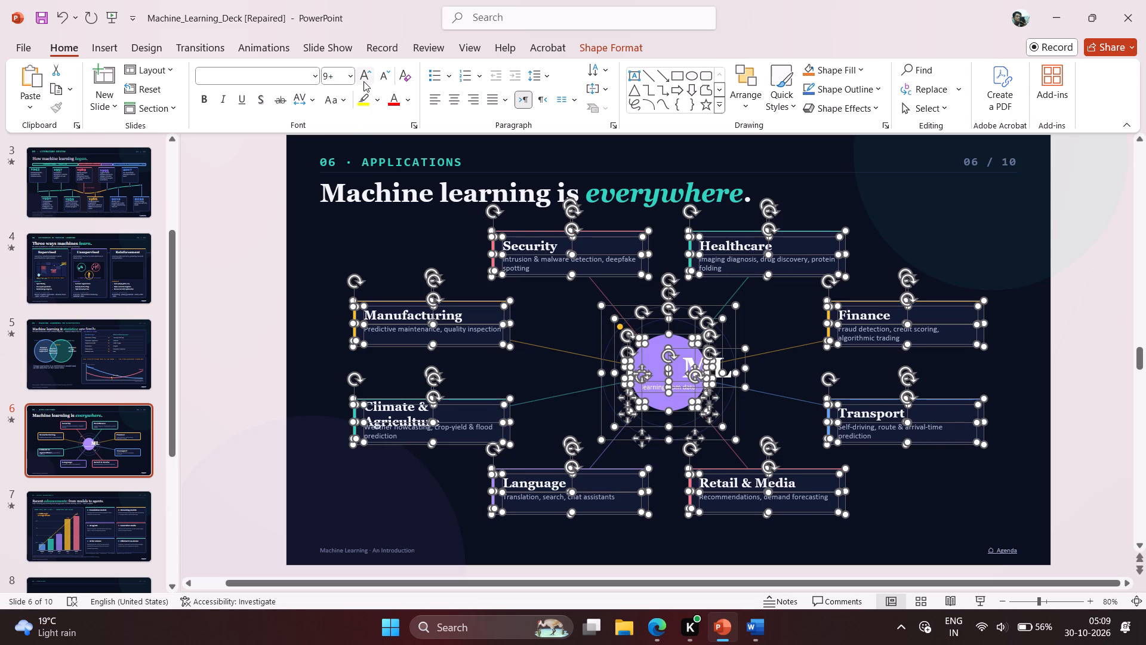
pyautogui.click(387, 77)
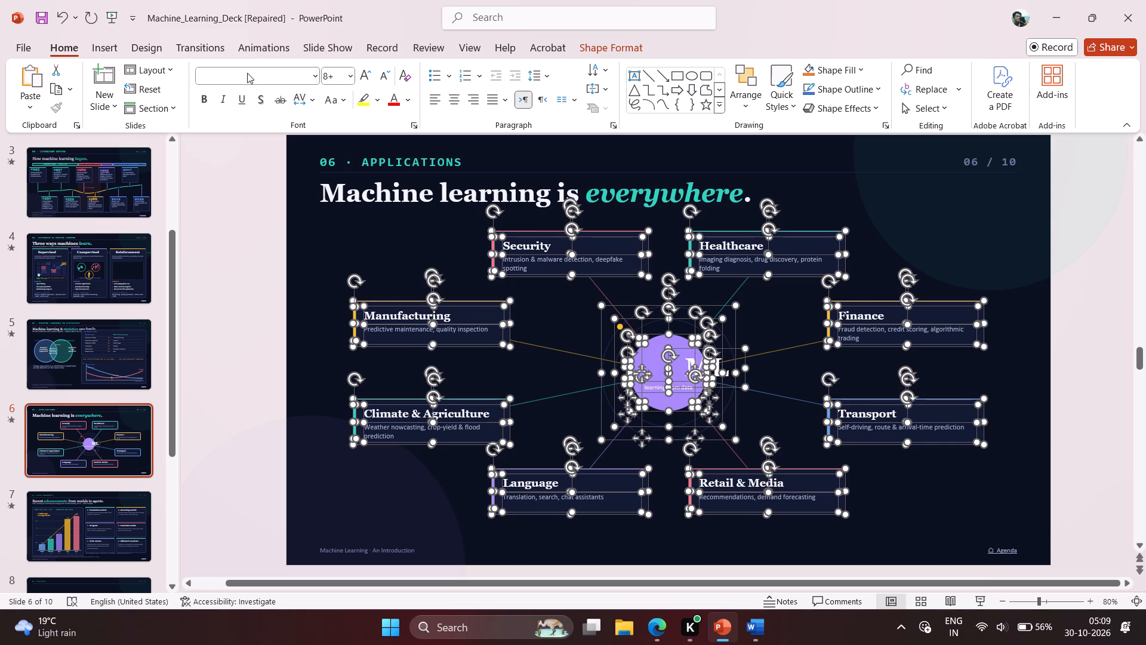
# Make the central hub caption "learning from data" bold at 10.5 pt.
pyautogui.click(233, 205)
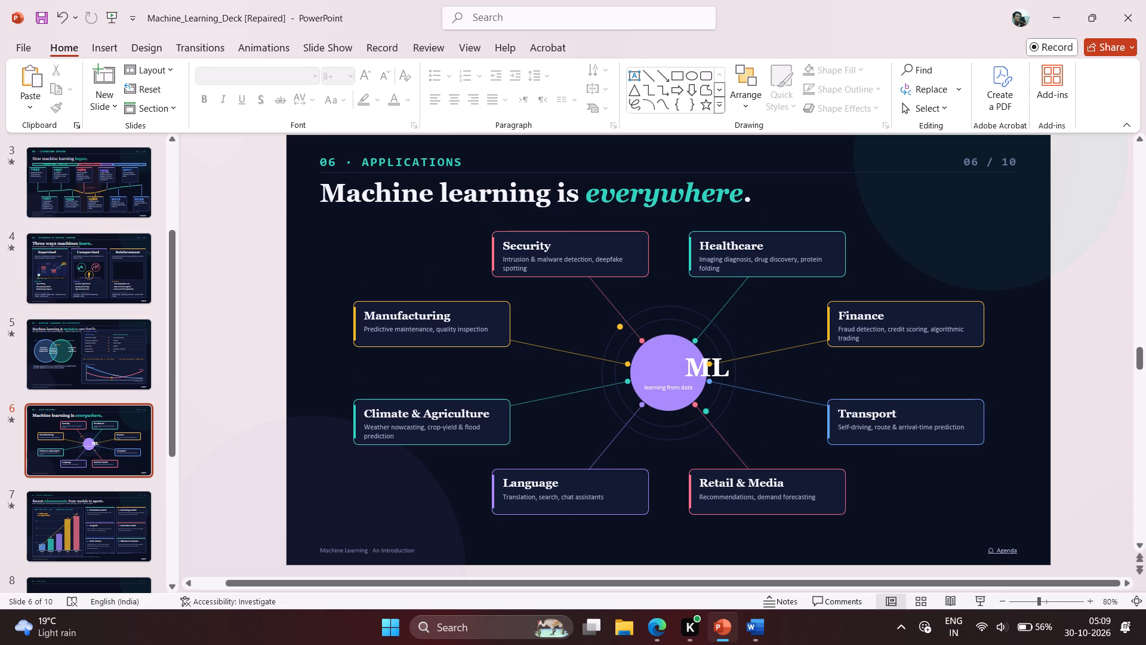
pyautogui.click(676, 391)
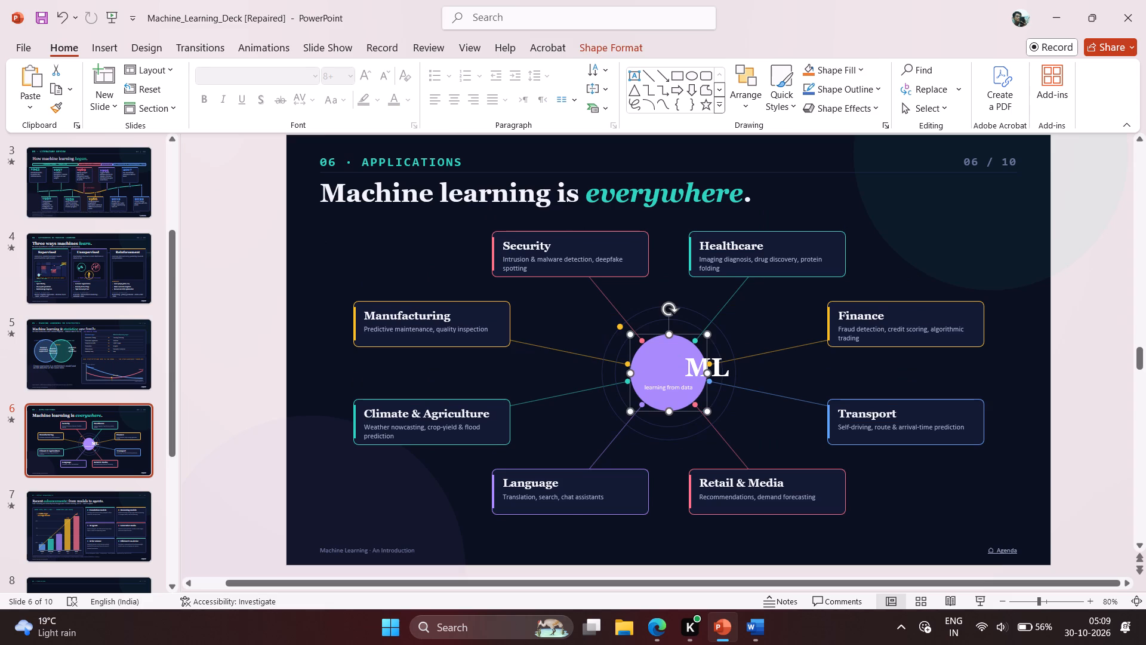
pyautogui.click(669, 386)
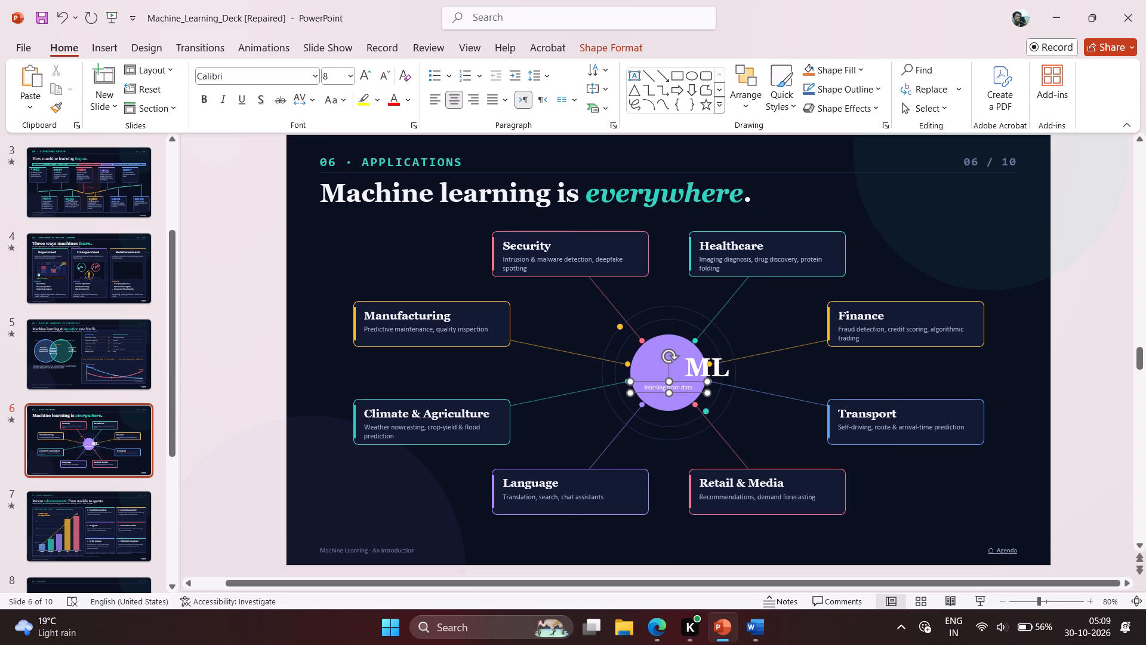
pyautogui.click(661, 380)
pyautogui.hotkey('ctrl', 'b')
pyautogui.click(355, 81)
pyautogui.click(371, 75)
pyautogui.click(371, 75)
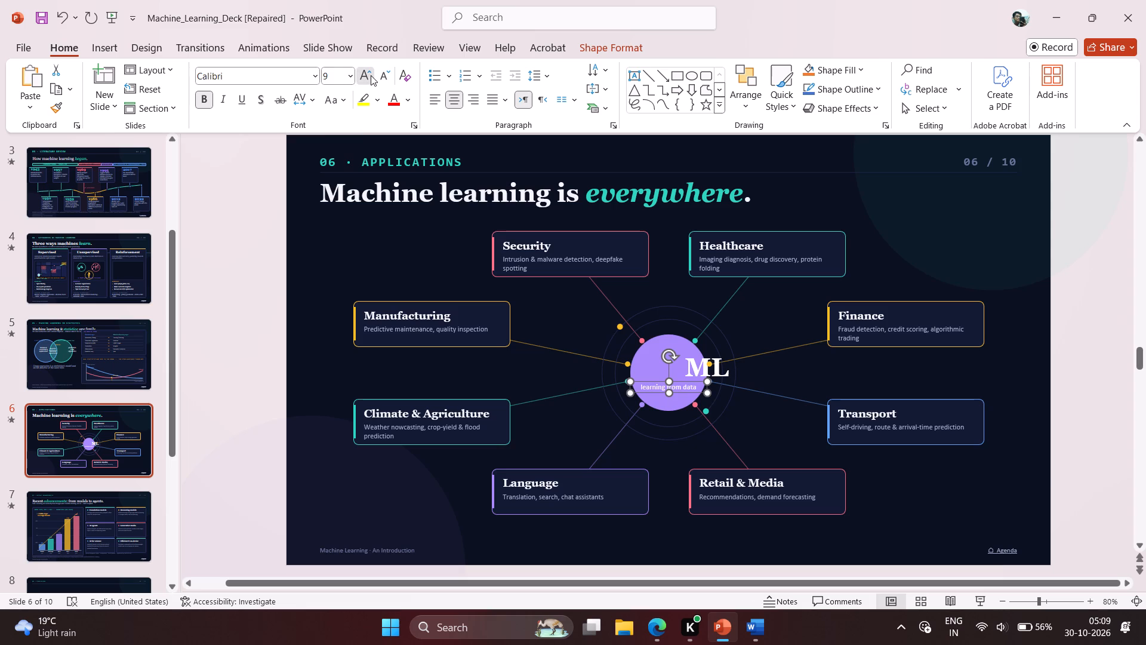
pyautogui.click(371, 75)
pyautogui.click(210, 208)
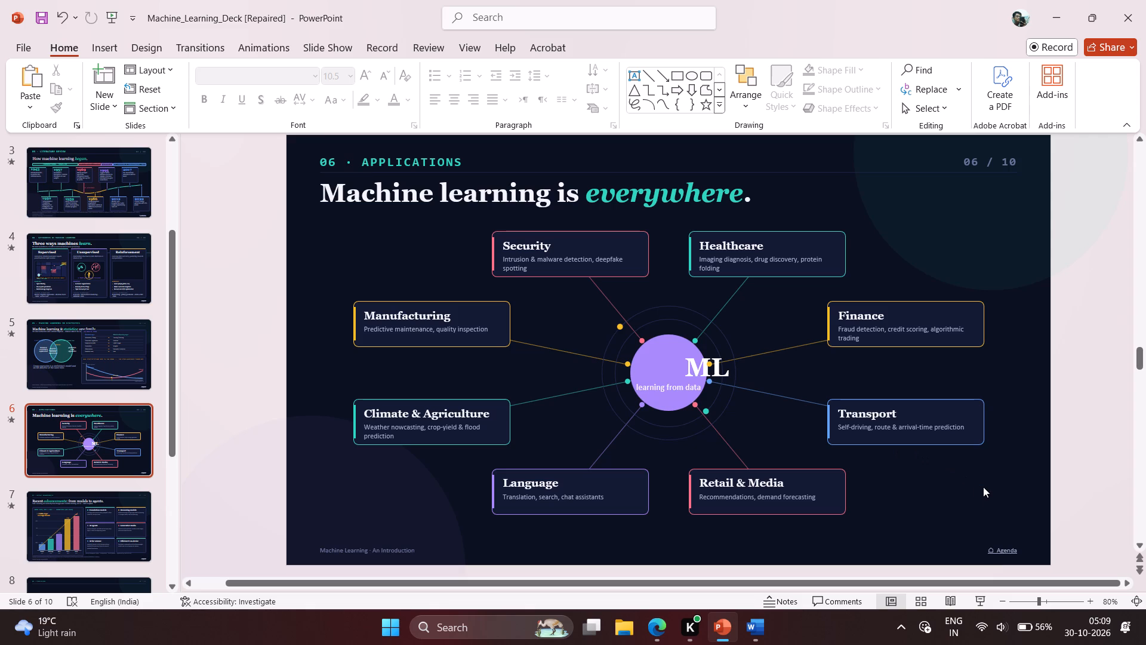
# On slide 7, remove "— click to explore." from the subtitle and end the sentence with a period after "can do".
pyautogui.press('Right')
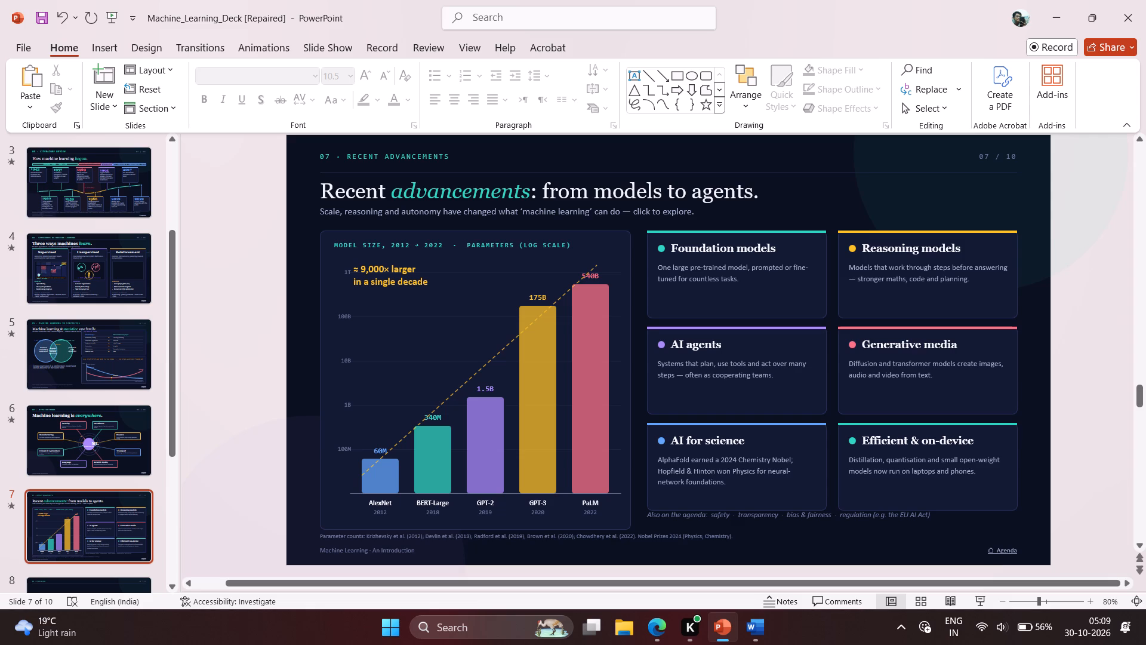
pyautogui.click(634, 210)
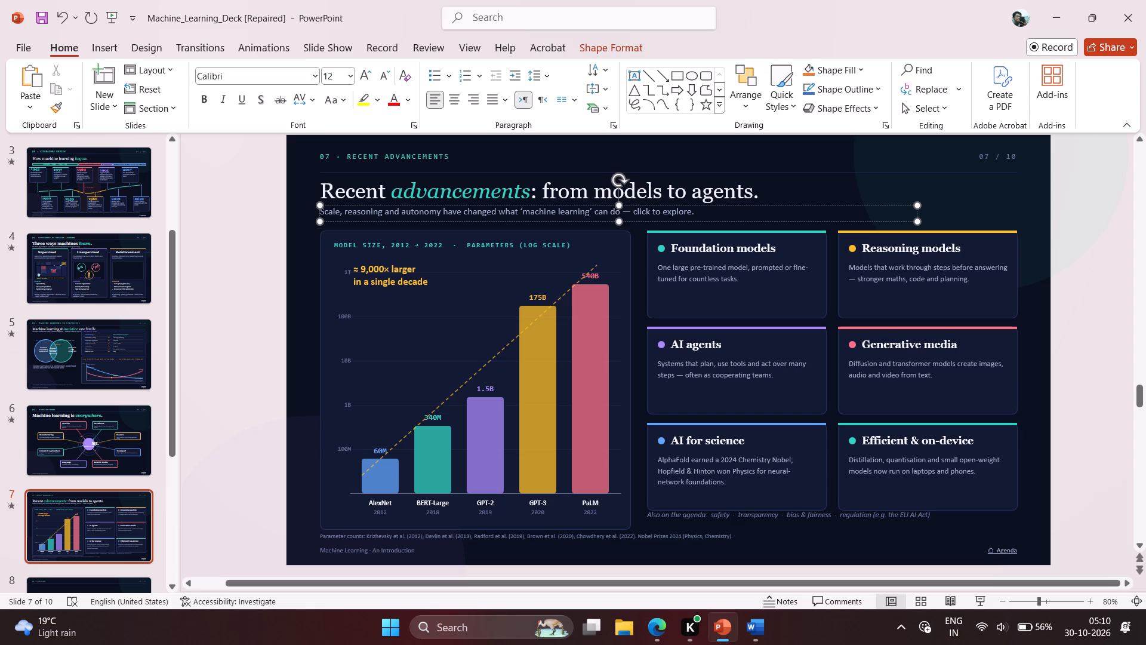
pyautogui.hotkey('shift', 'Right')
pyautogui.hotkey('shift', 'Right')
pyautogui.hotkey('shift', 'Right')
pyautogui.hotkey('shift', 'Right')
pyautogui.hotkey('shift', 'Right')
pyautogui.hotkey('shift', 'Right')
pyautogui.hotkey('shift', 'Right')
pyautogui.hotkey('shift', 'Right')
pyautogui.hotkey('shift', 'Right')
pyautogui.hotkey('shift', 'Right')
pyautogui.hotkey('shift', 'Right')
pyautogui.hotkey('shift', 'Right')
pyautogui.hotkey('shift', 'Right')
pyautogui.hotkey('shift', 'Right')
pyautogui.hotkey('shift', 'Right')
pyautogui.hotkey('shift', 'Right')
pyautogui.hotkey('shift', 'Right')
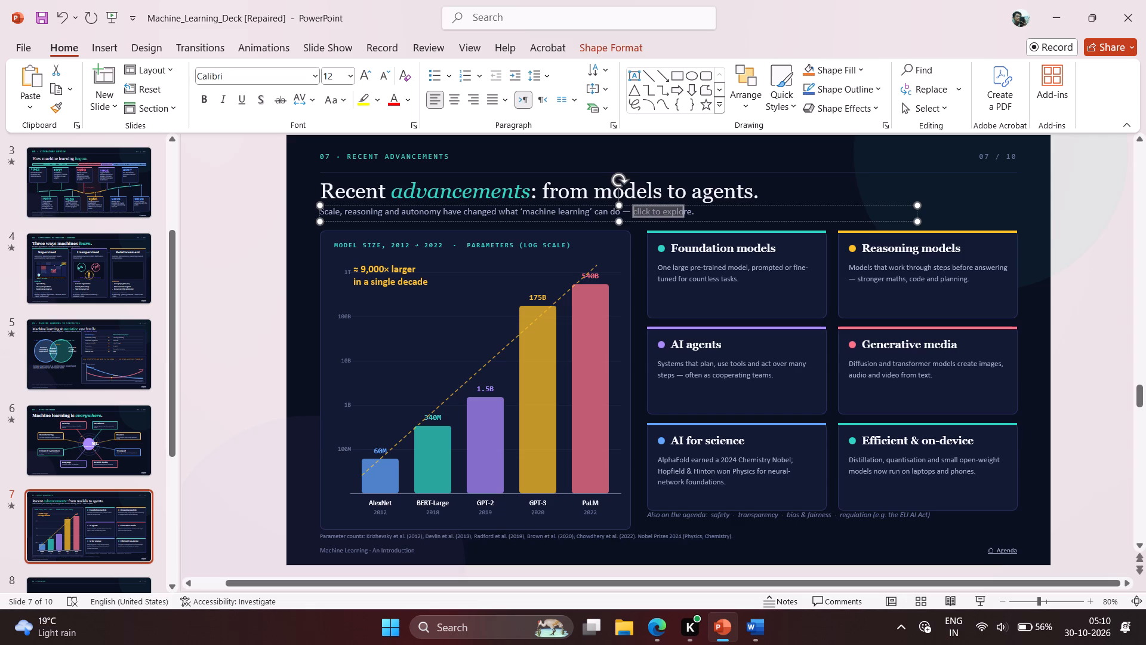
pyautogui.hotkey('shift', 'Right')
pyautogui.hotkey('shift', 'Right')
pyautogui.hotkey('shift', 'Right')
pyautogui.press('BackSpace')
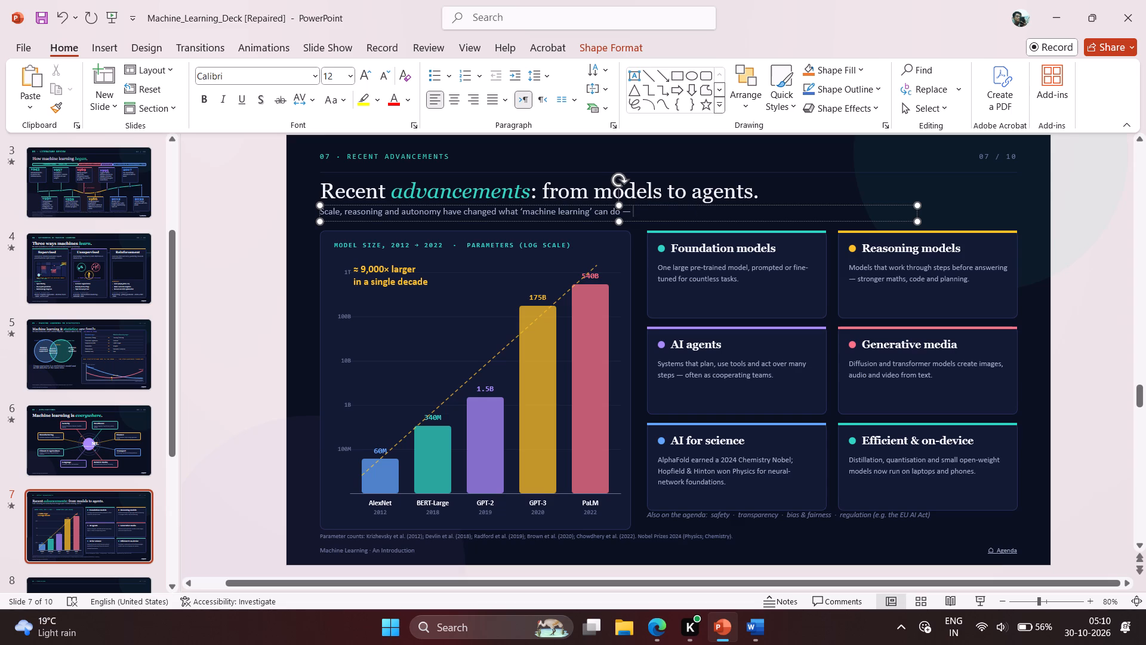
pyautogui.press('BackSpace')
pyautogui.press('BackSpace')
pyautogui.press('BackSpace')
pyautogui.press('.')
pyautogui.click(298, 176)
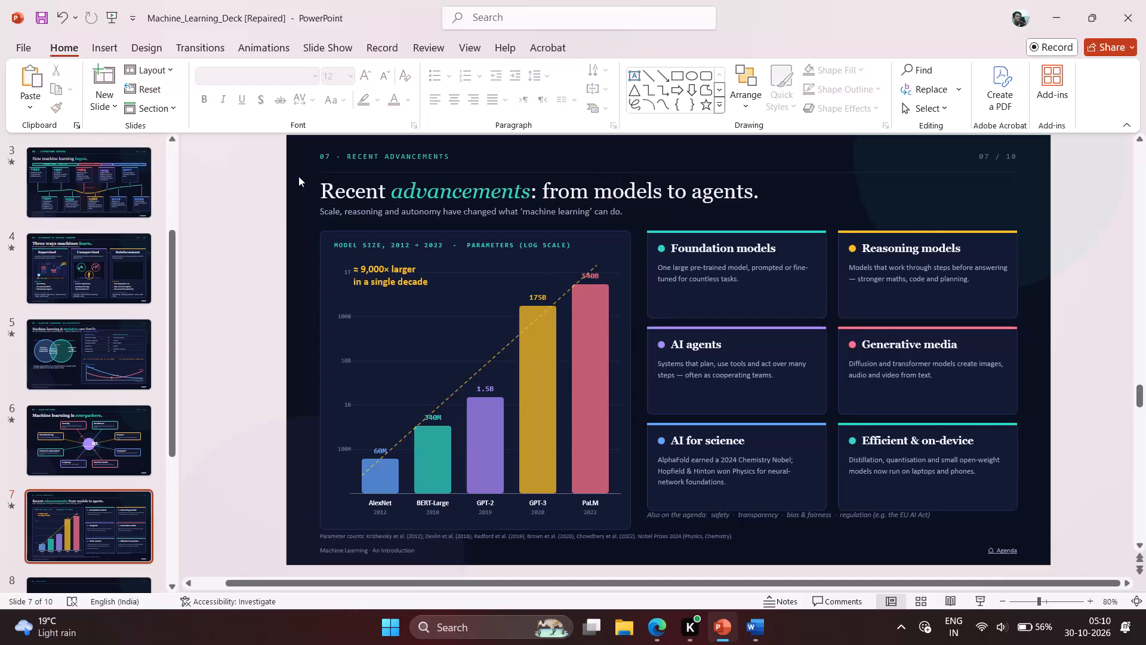
# Enlarge all of slide 7's text together by two size increments, to 9+.
pyautogui.hotkey('ctrl', 'a')
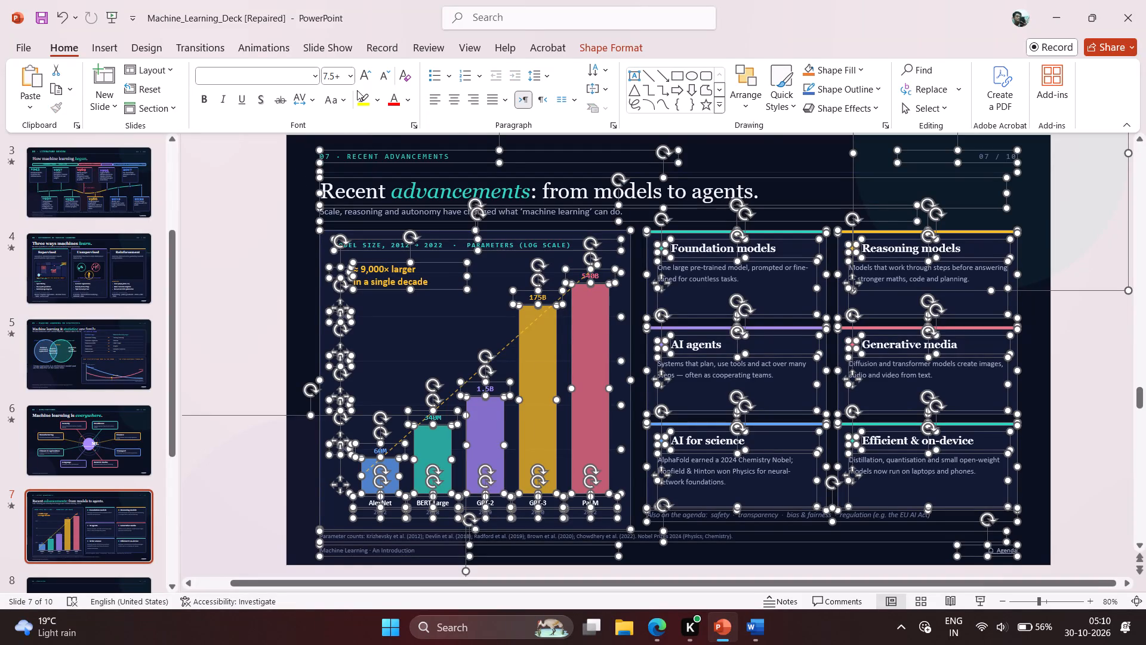
pyautogui.click(366, 82)
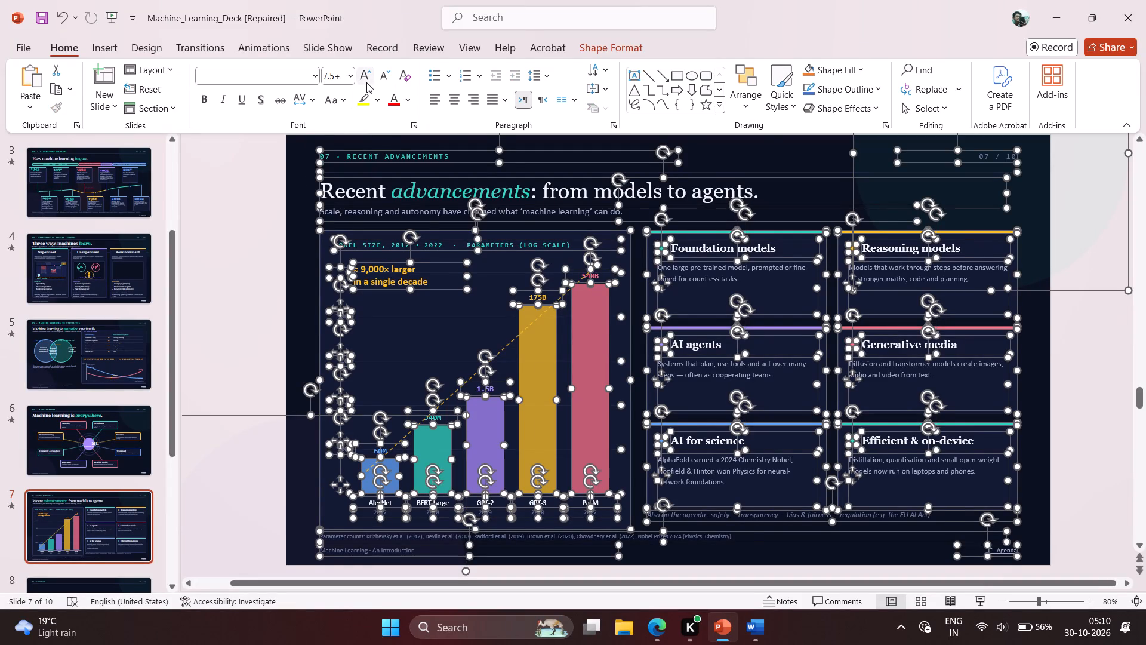
pyautogui.click(366, 81)
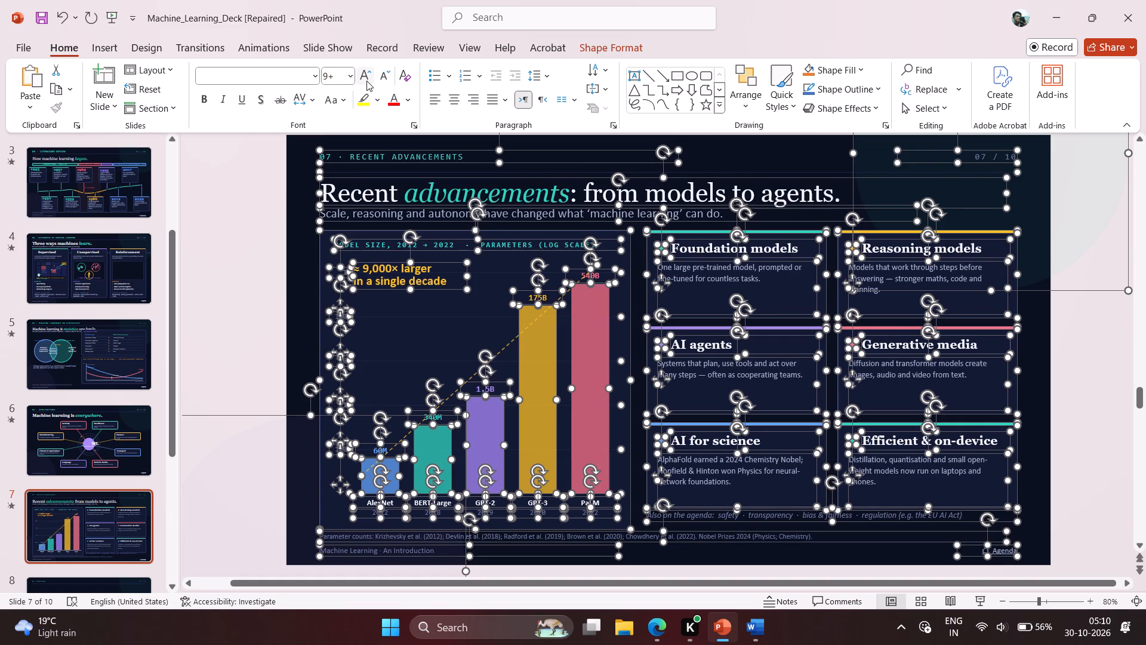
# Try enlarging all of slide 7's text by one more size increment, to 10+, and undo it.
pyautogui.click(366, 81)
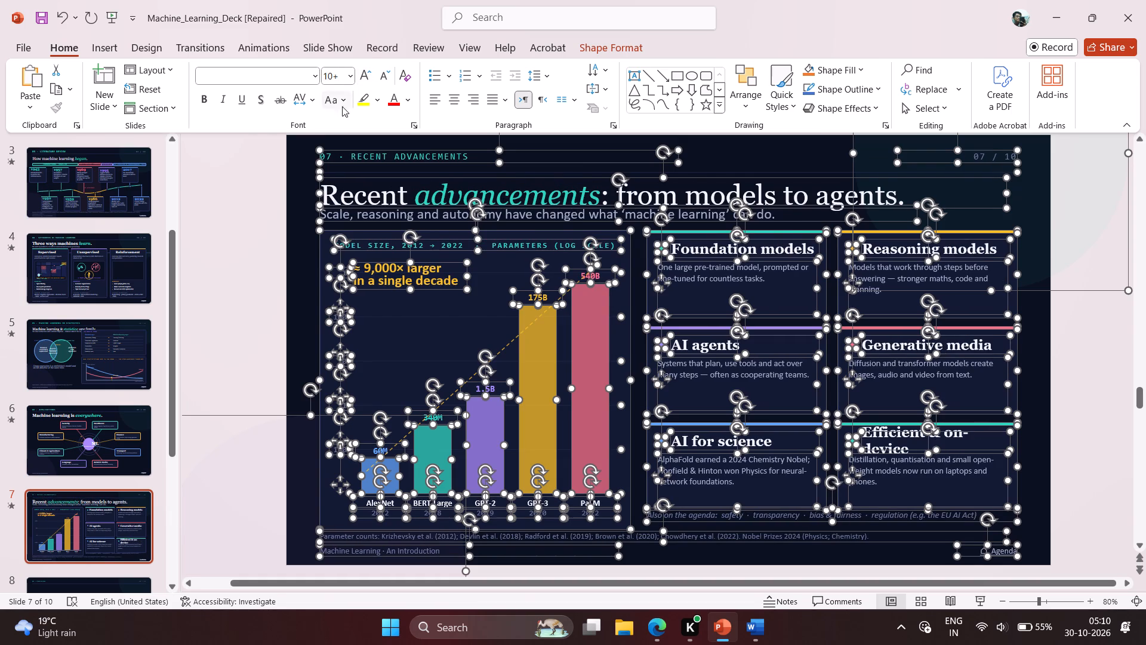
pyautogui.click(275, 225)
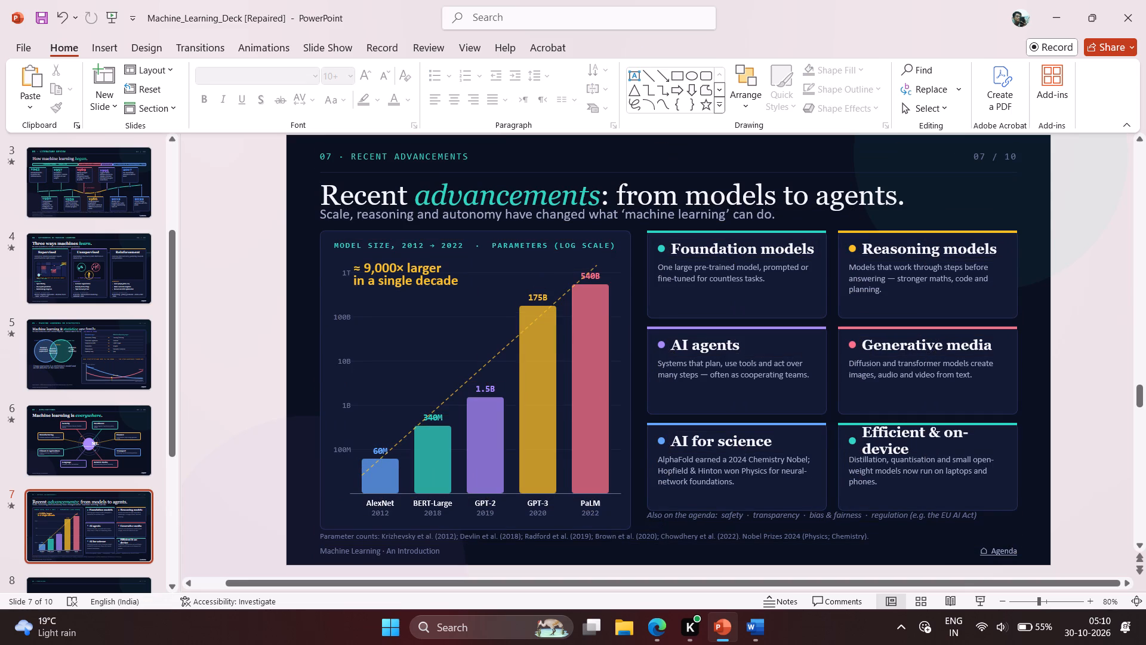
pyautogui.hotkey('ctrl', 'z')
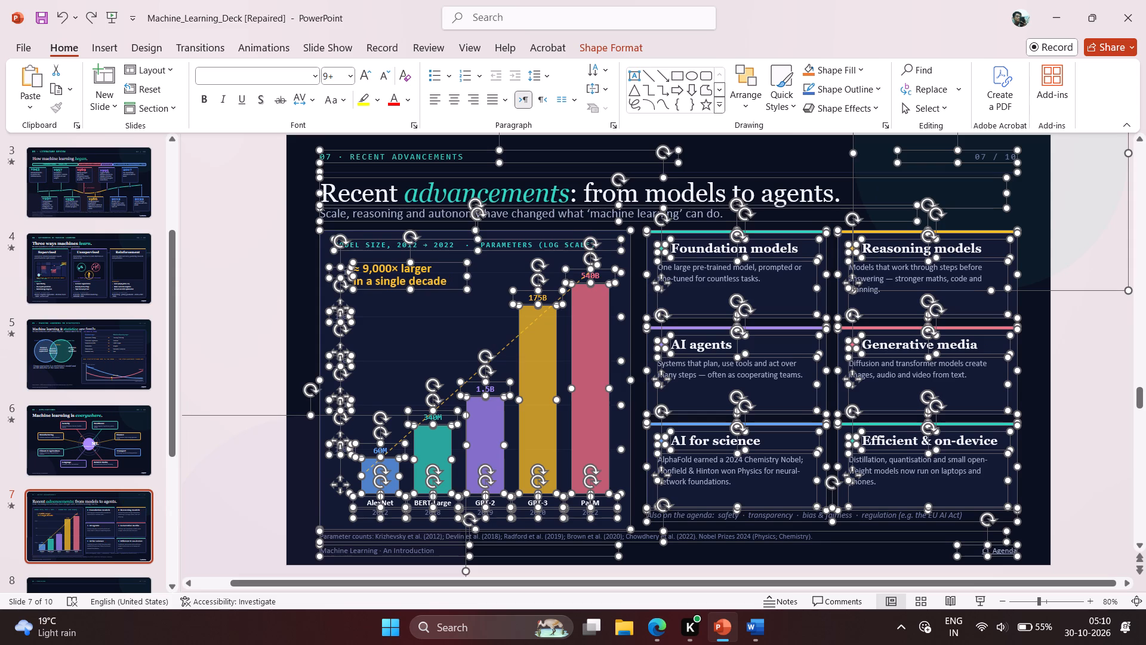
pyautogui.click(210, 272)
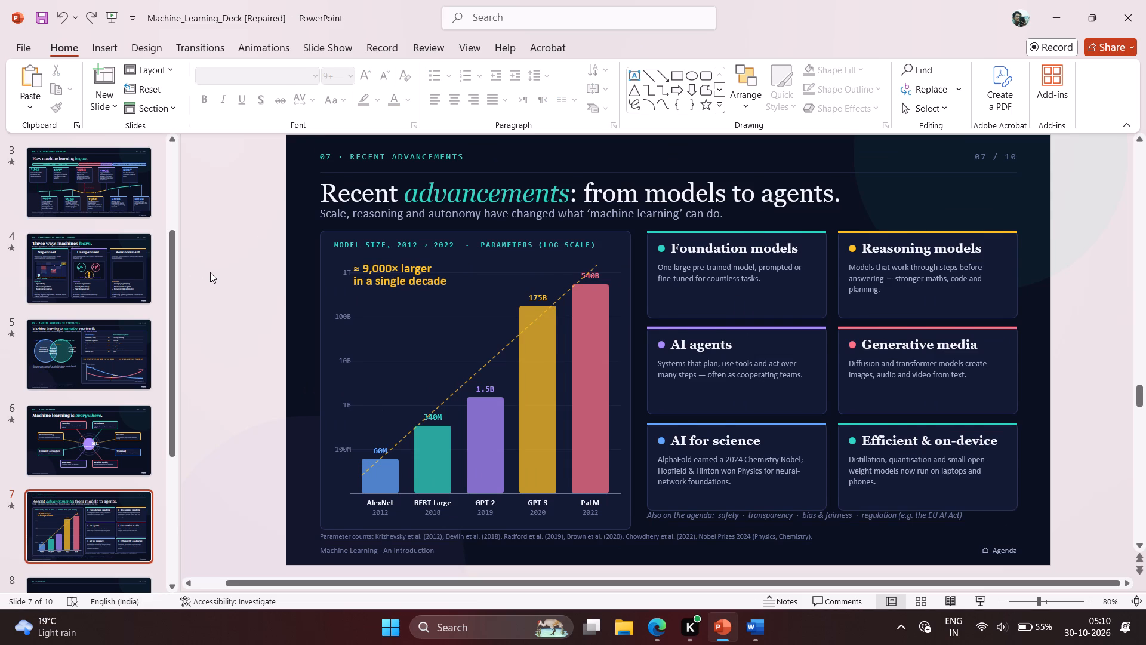
# Look over slide 7 and the remaining slides 8 to 10, ending back on slide 7.
pyautogui.scroll(-3, 210, 272)
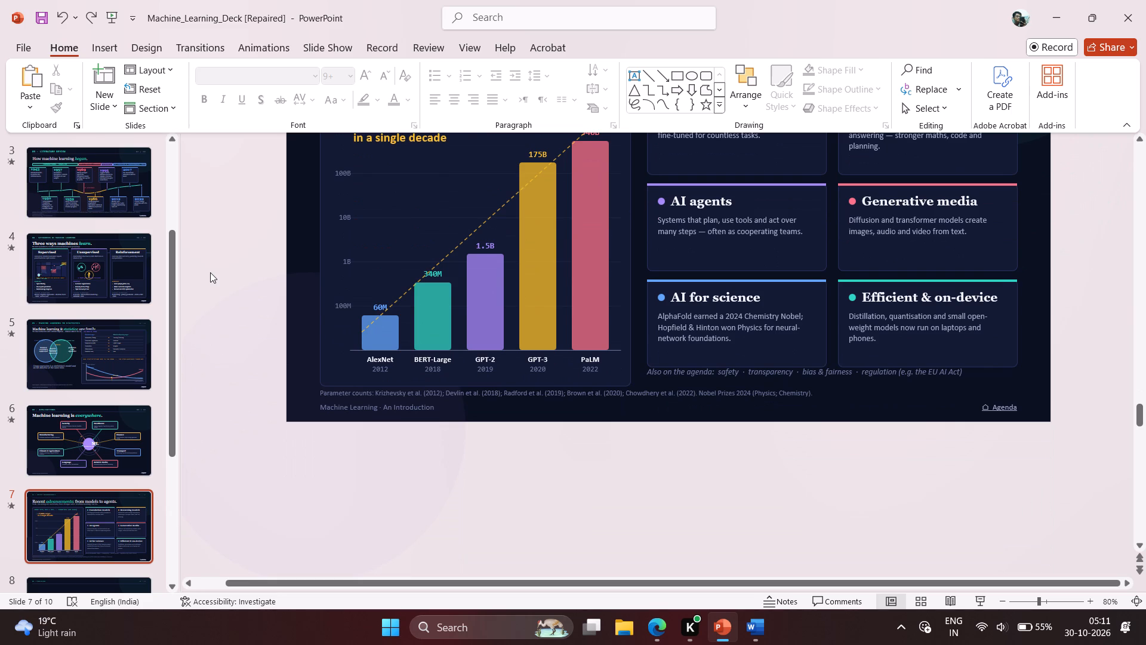
pyautogui.scroll(2, 210, 272)
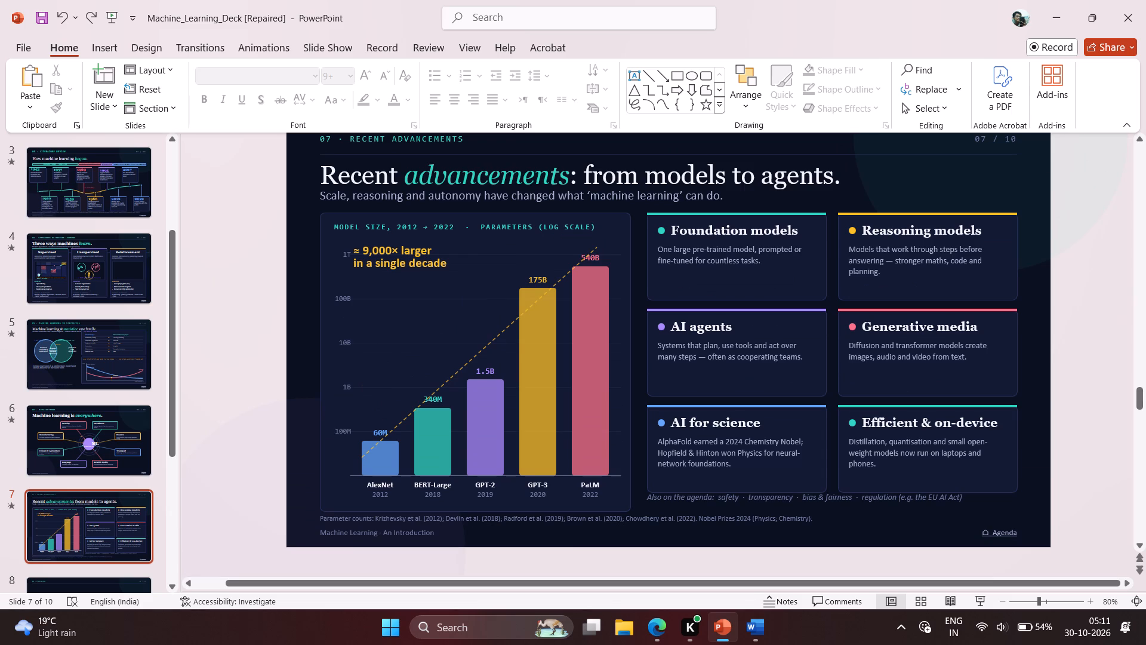
pyautogui.press('Right')
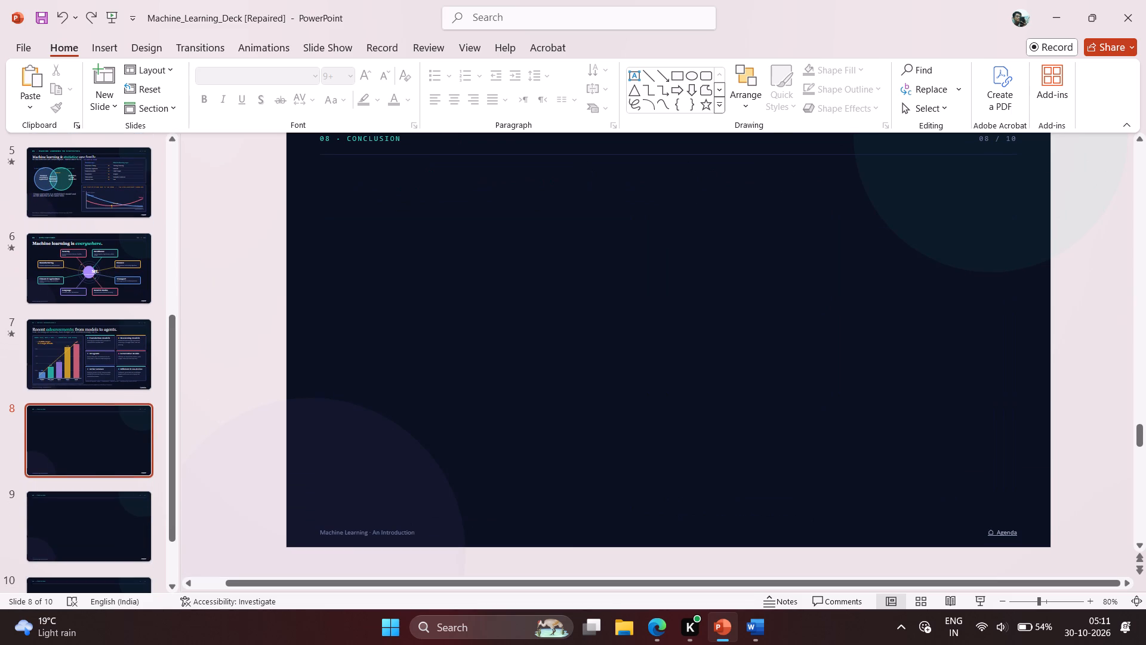
pyautogui.press('Right')
pyautogui.press('Right')
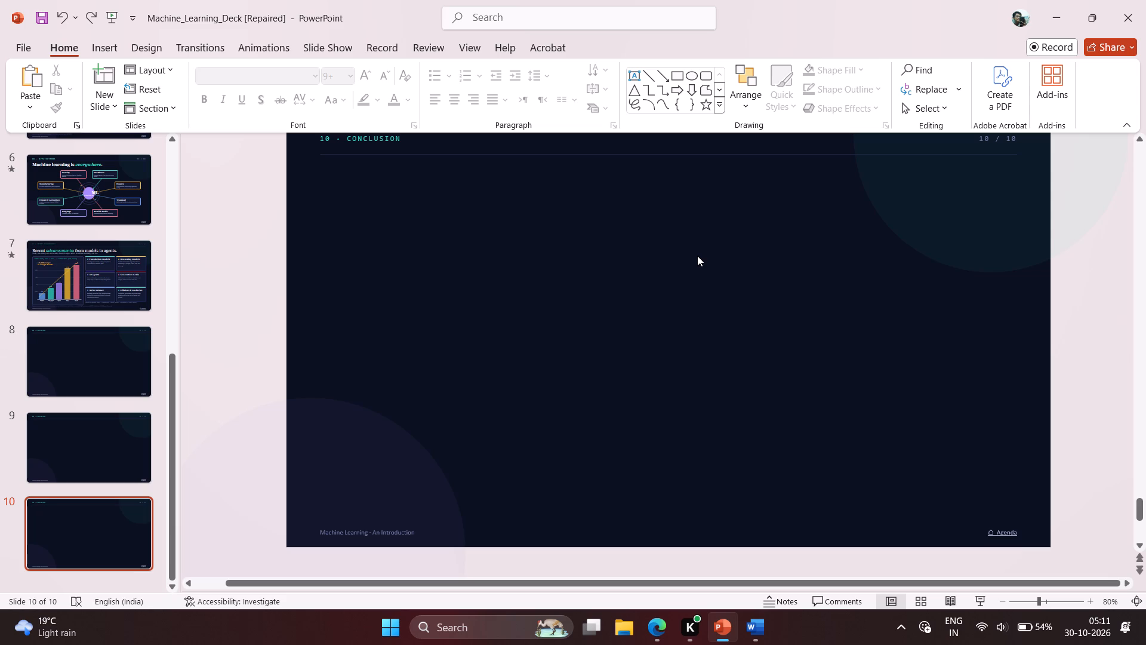
pyautogui.press('Up')
pyautogui.press('Up')
pyautogui.press('Up')
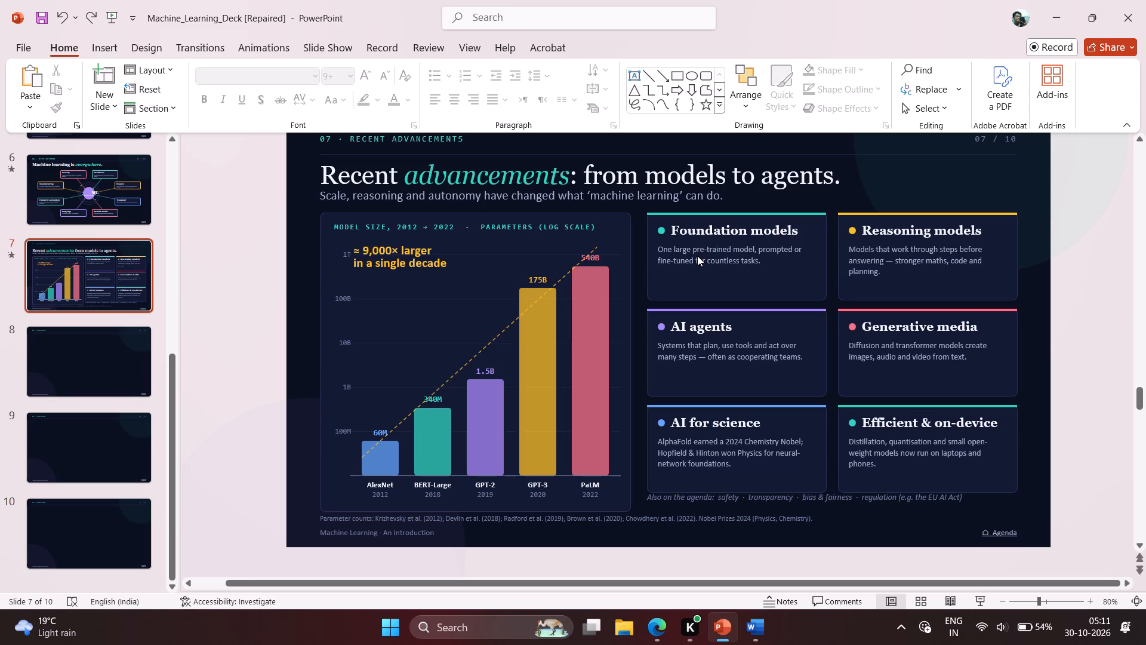
# Make slide 7's section label "07 · RECENT ADVANCEMENTS" bold at 16 pt and move it slightly down, closer to the title.
pyautogui.click(440, 150)
pyautogui.click(436, 144)
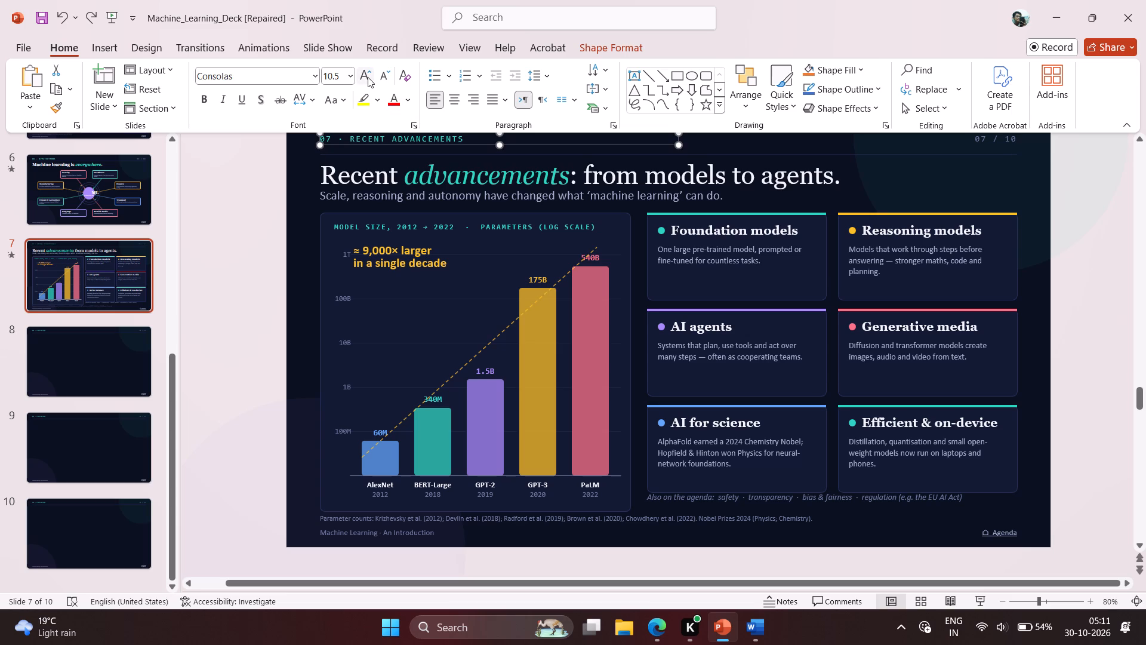
pyautogui.tripleClick(367, 76)
pyautogui.click(367, 76)
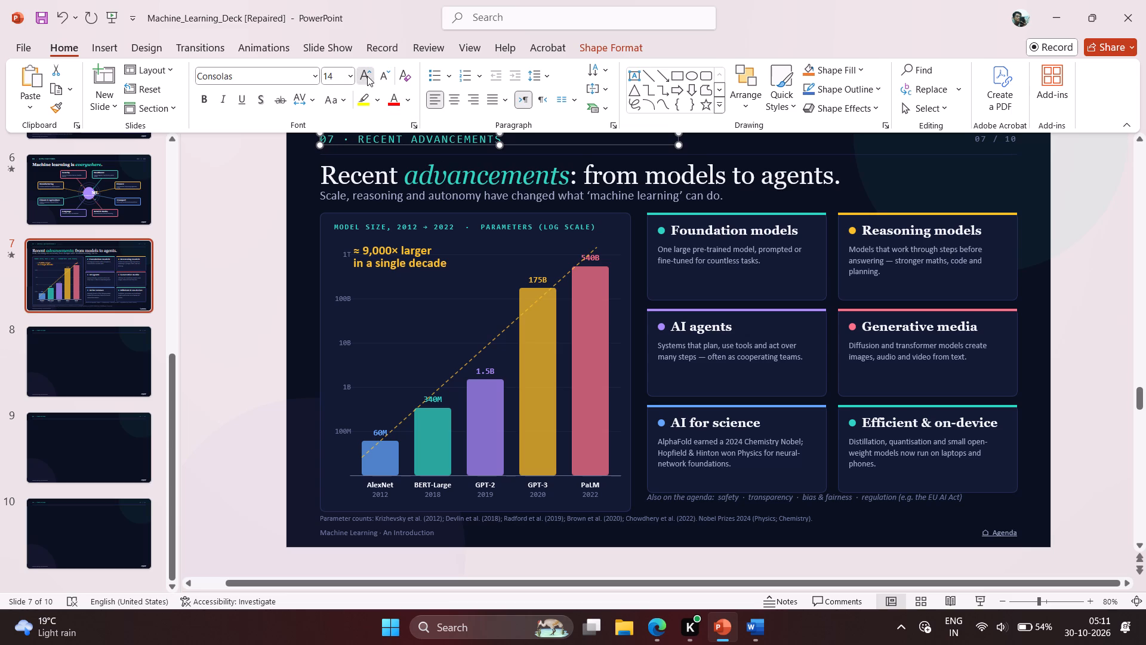
pyautogui.hotkey('ctrl', 'b')
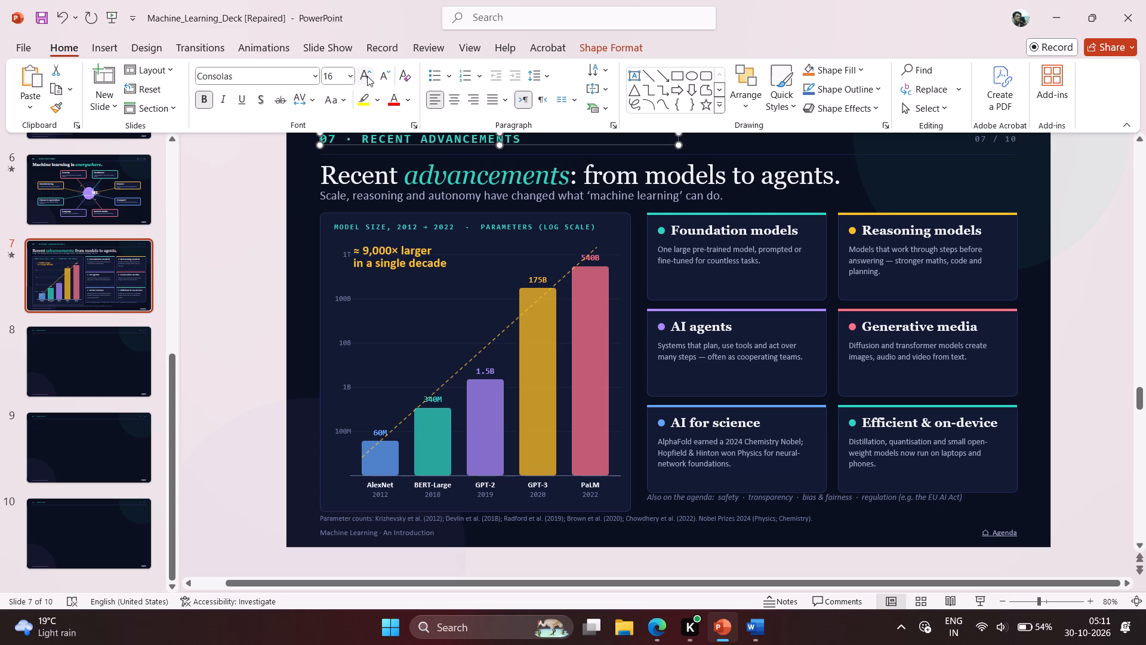
pyautogui.click(396, 146)
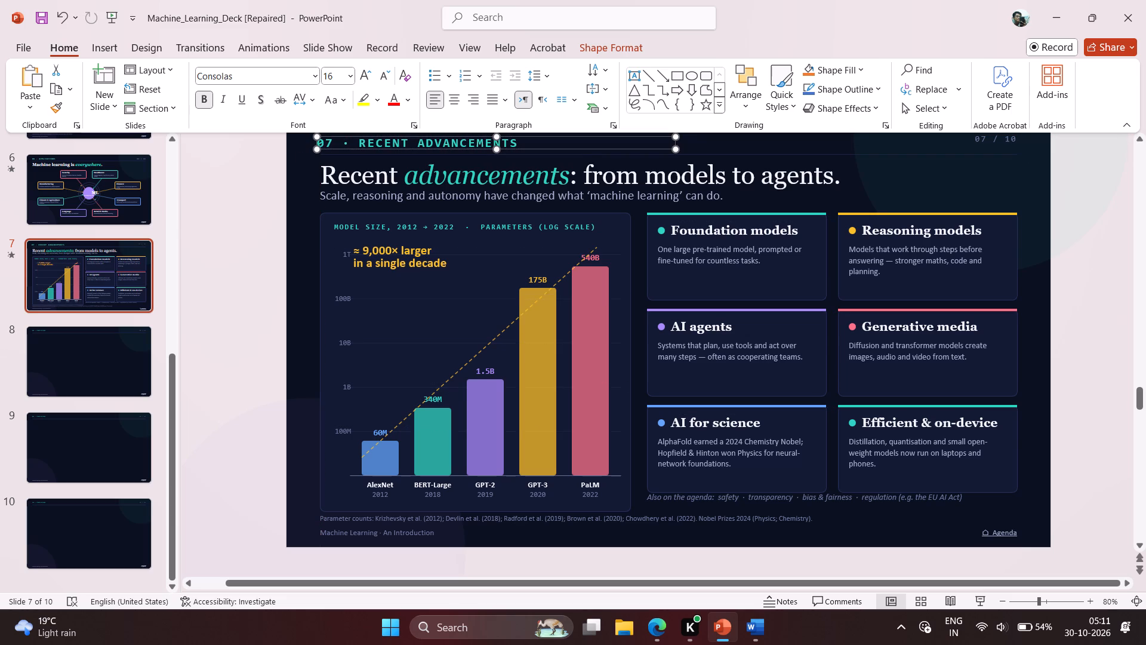
# Move slide 7's page number "07 / 10" slightly down and make it bold at 14 pt.
pyautogui.click(981, 140)
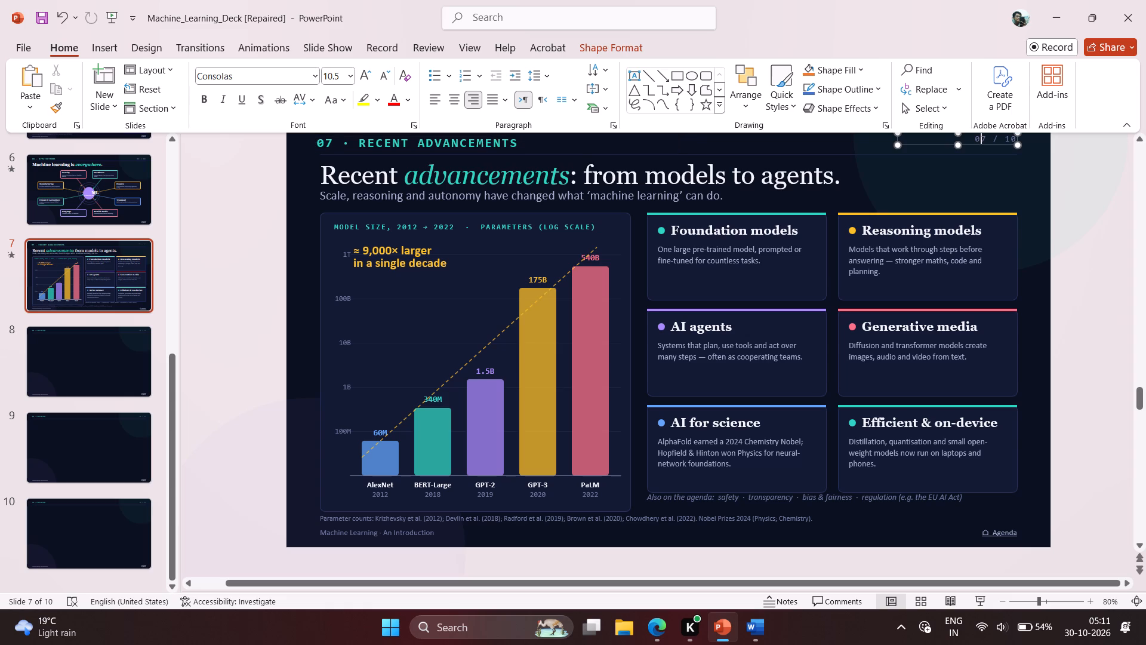
pyautogui.moveTo(979, 144); pyautogui.dragTo(979, 152)
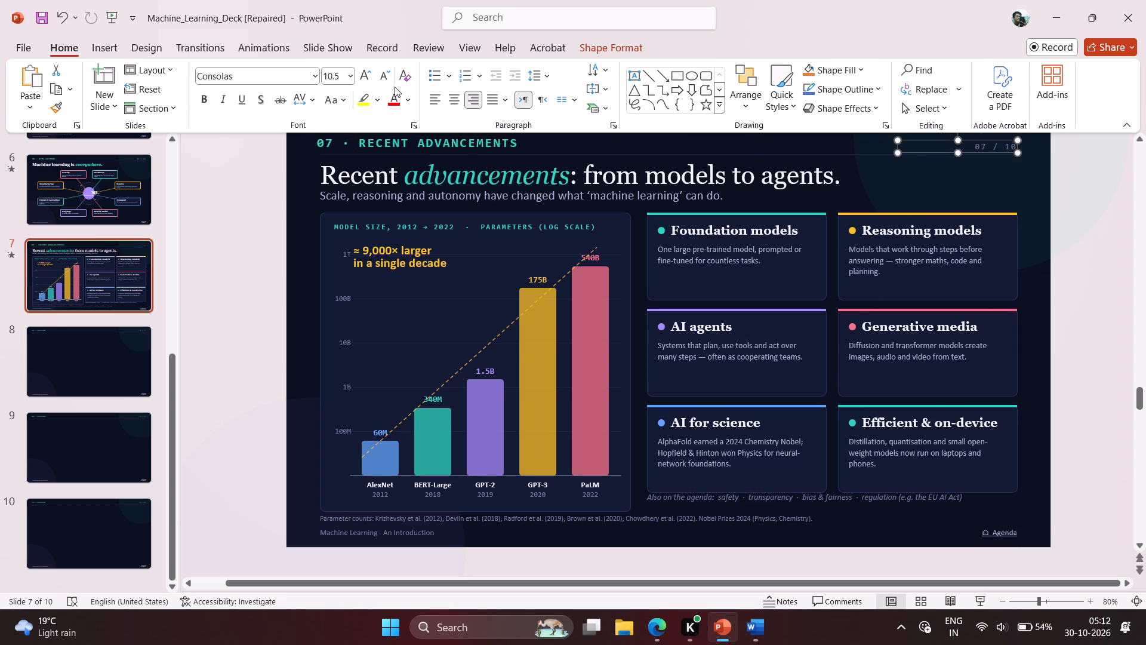
pyautogui.click(372, 82)
pyautogui.click(372, 82)
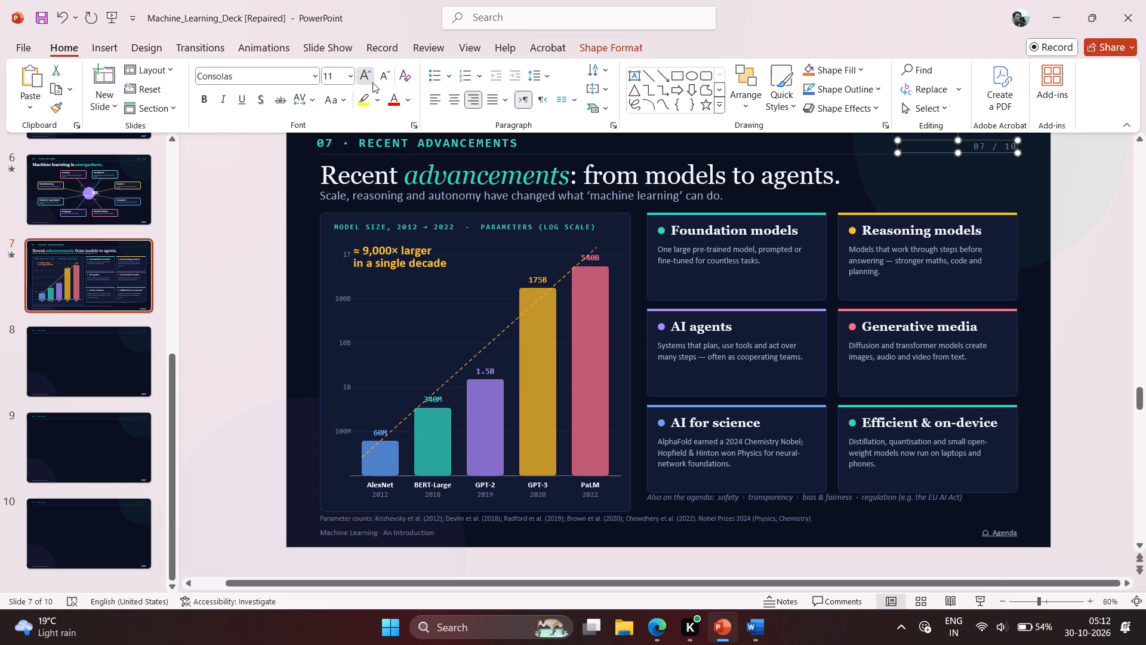
pyautogui.click(372, 82)
pyautogui.hotkey('ctrl', 'b')
pyautogui.click(255, 265)
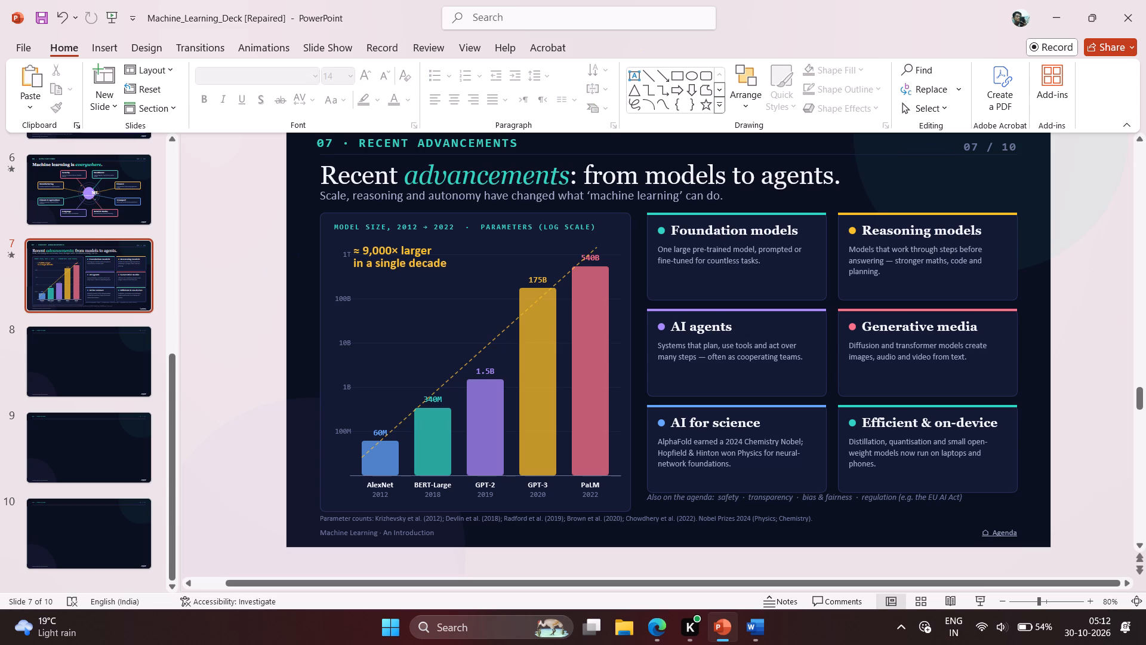
# Remove the em dashes from the "Reasoning models" and "AI agents" card descriptions on slide 7.
pyautogui.click(892, 268)
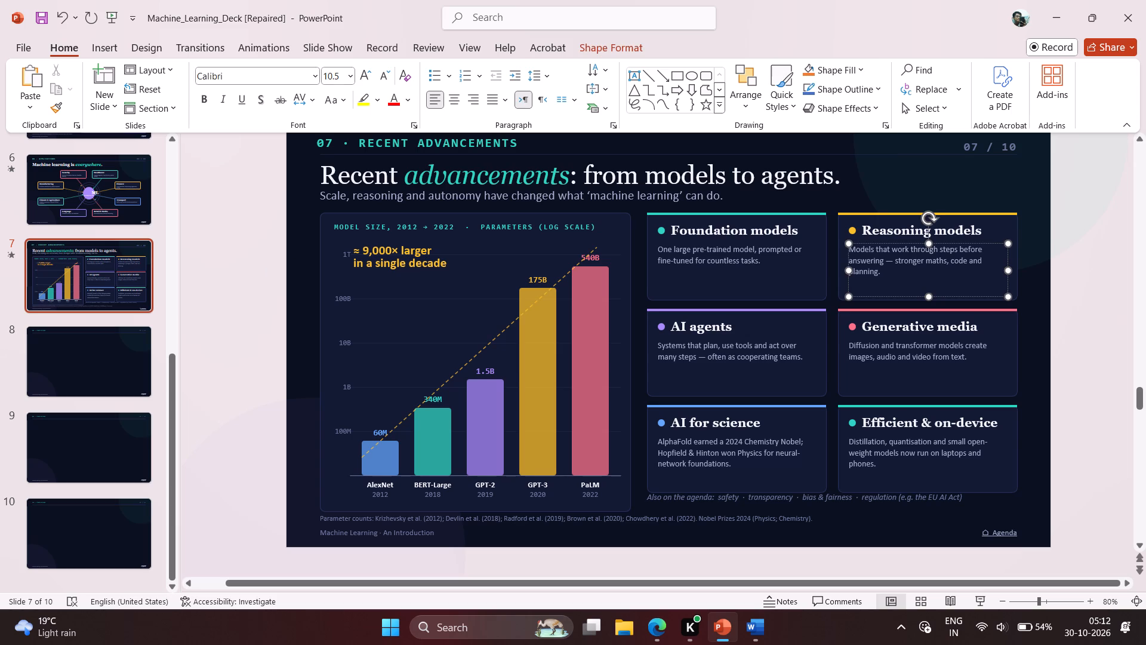
pyautogui.click(892, 261)
pyautogui.press('BackSpace')
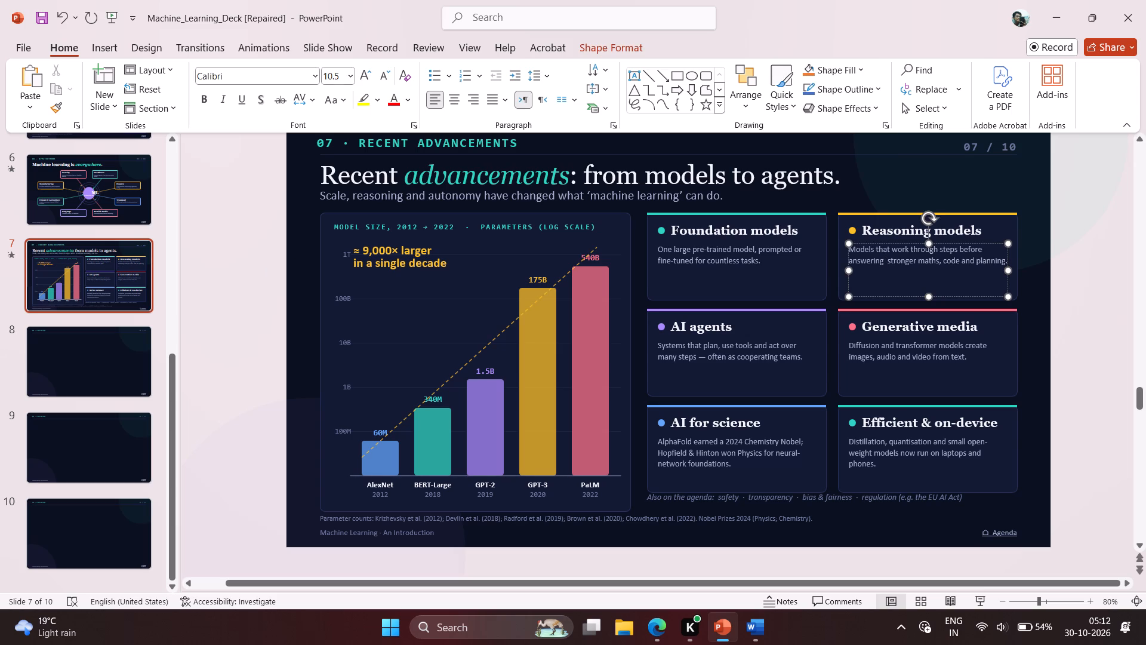
pyautogui.press('BackSpace')
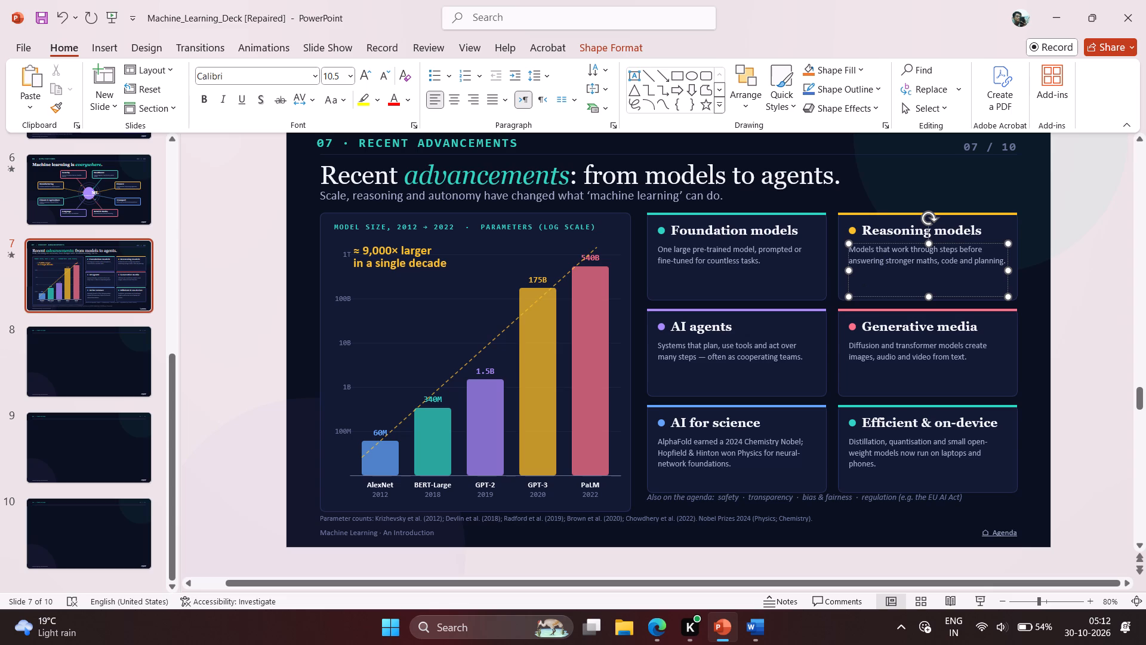
pyautogui.click(710, 357)
pyautogui.press('Left')
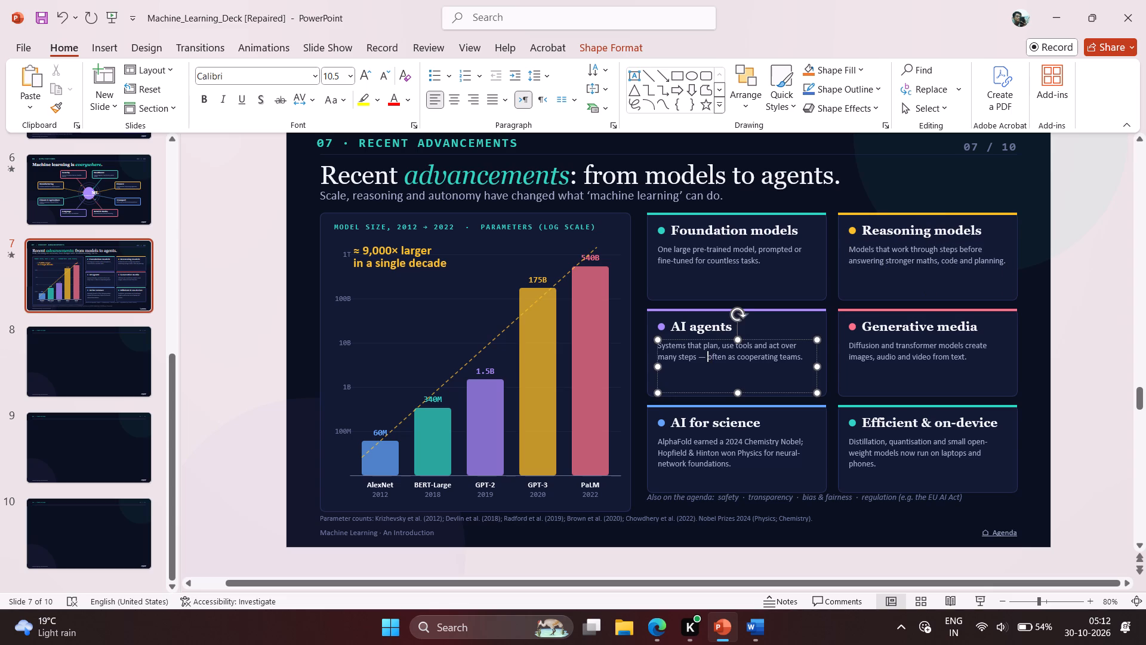
pyautogui.press('BackSpace')
pyautogui.press('BackSpace')
# Move the italic "Also on the agenda" line slightly down, clear of the cards above it.
pyautogui.click(901, 494)
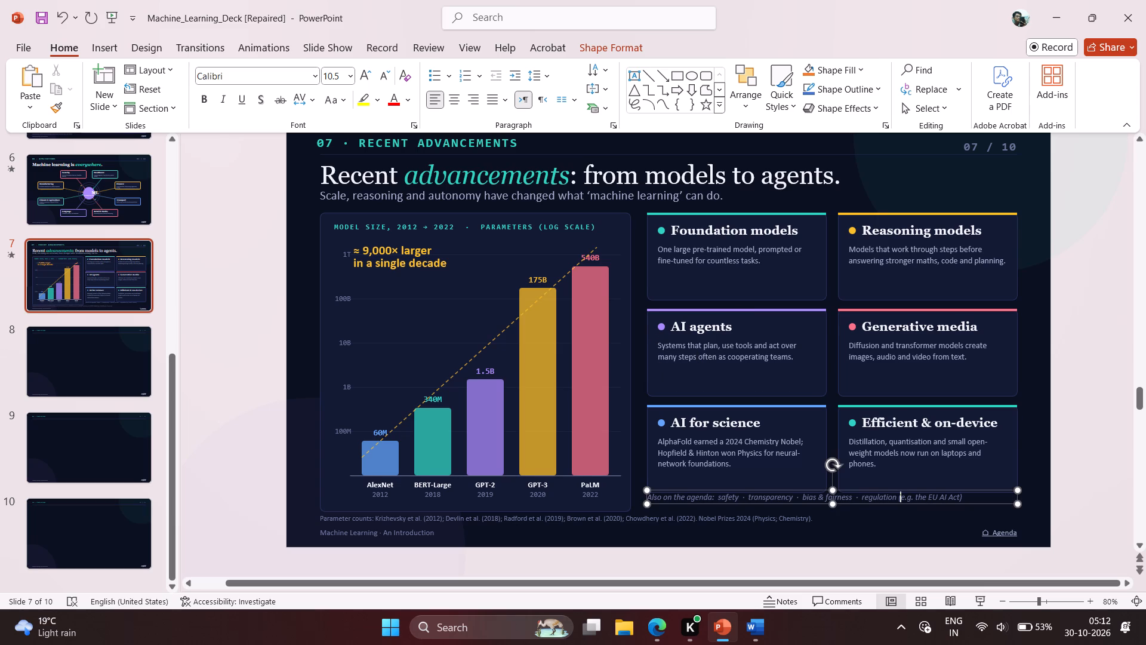
pyautogui.click(900, 503)
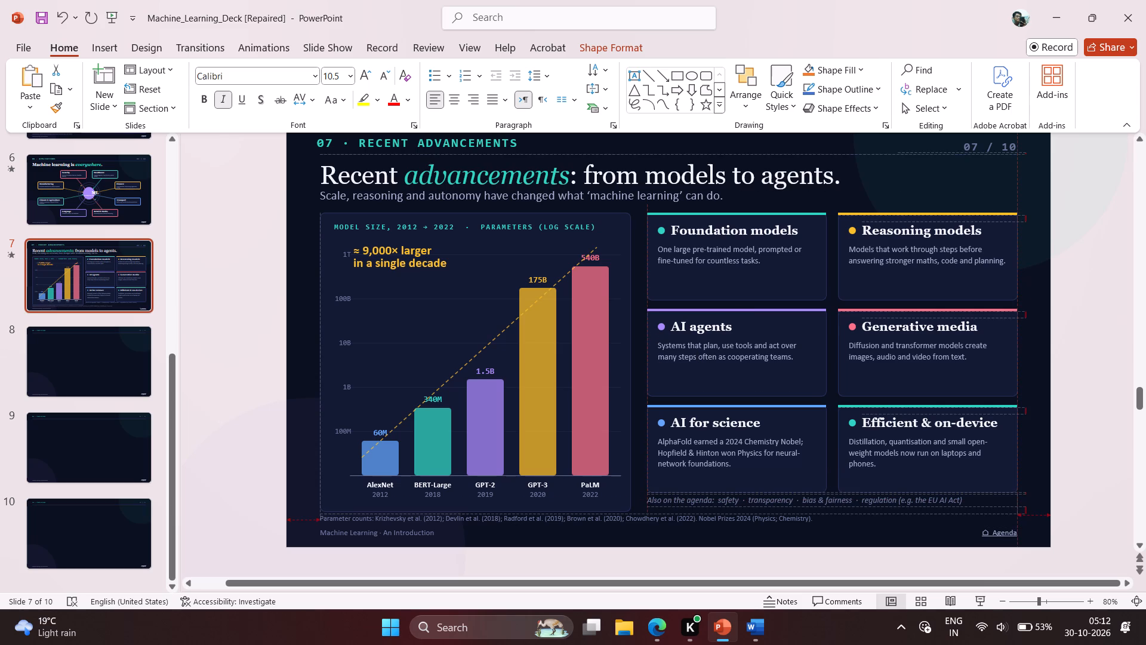
pyautogui.click(1118, 461)
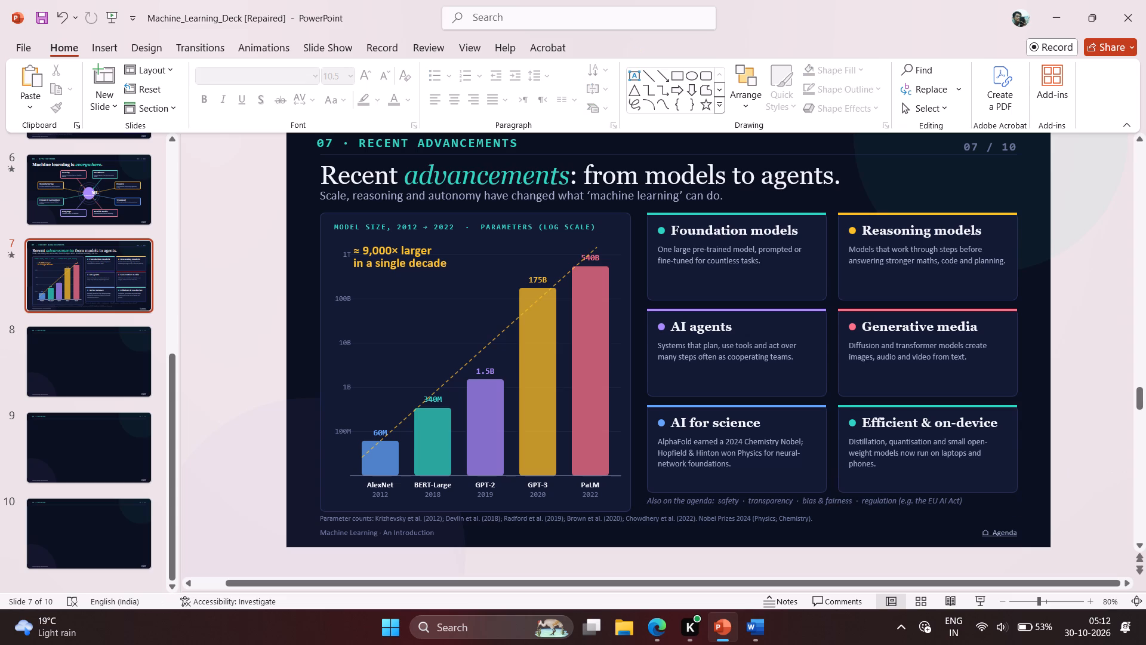
# Move the "Parameter counts" source note below the chart slightly down and enlarge it to 11 pt.
pyautogui.click(768, 524)
pyautogui.click(768, 524)
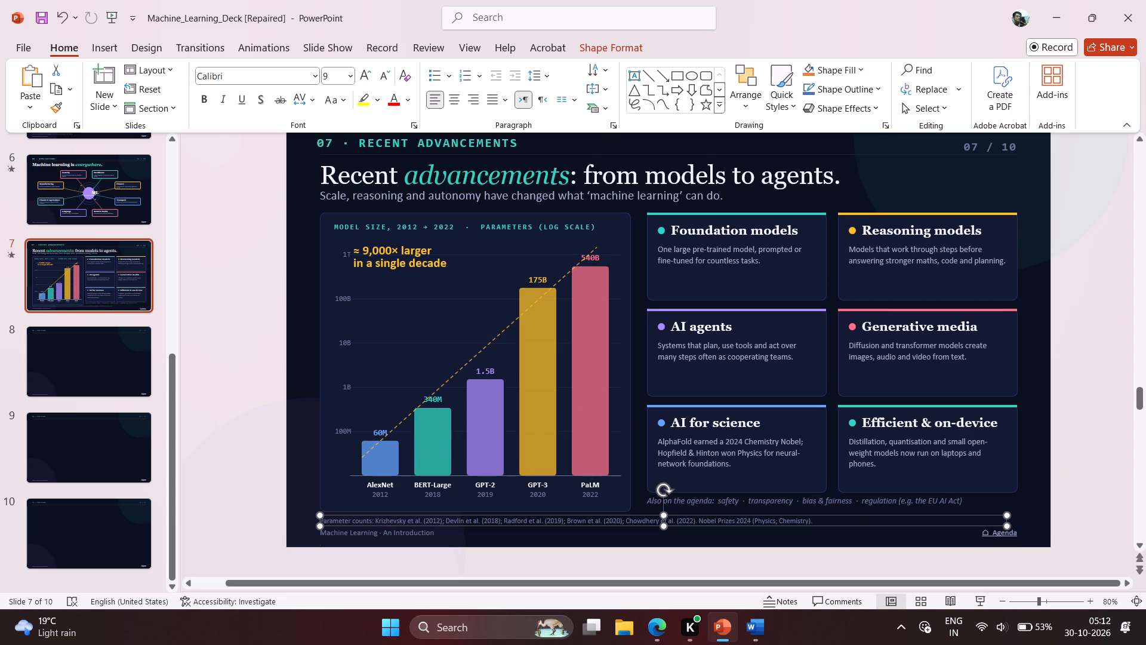
pyautogui.click(368, 75)
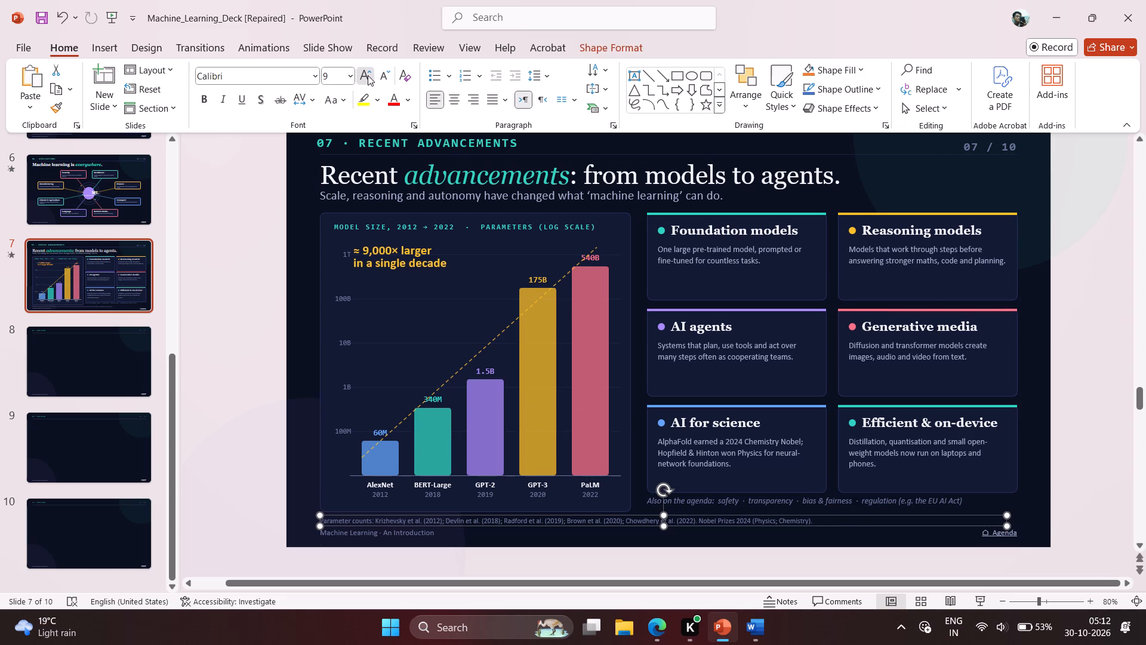
pyautogui.click(368, 75)
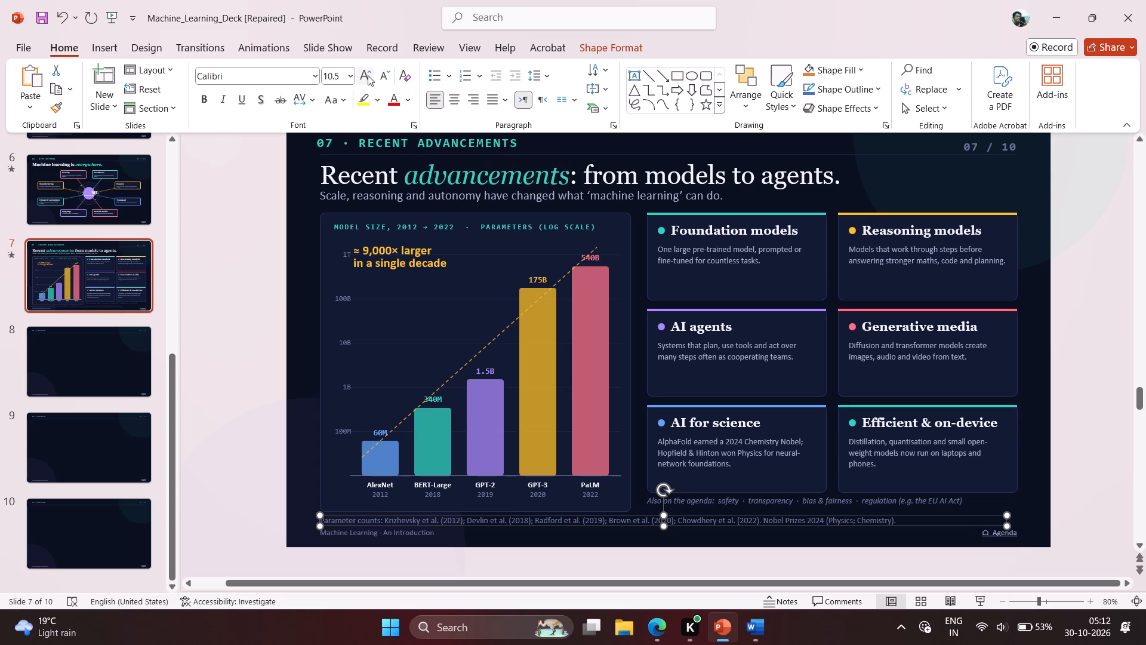
pyautogui.click(368, 75)
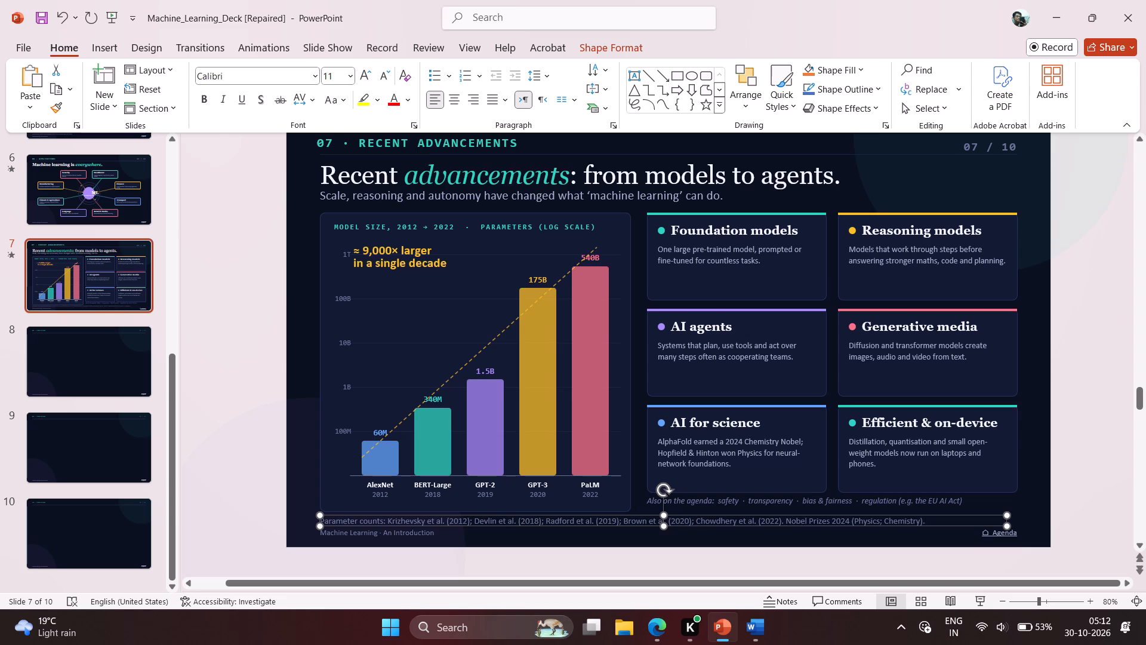
pyautogui.click(262, 299)
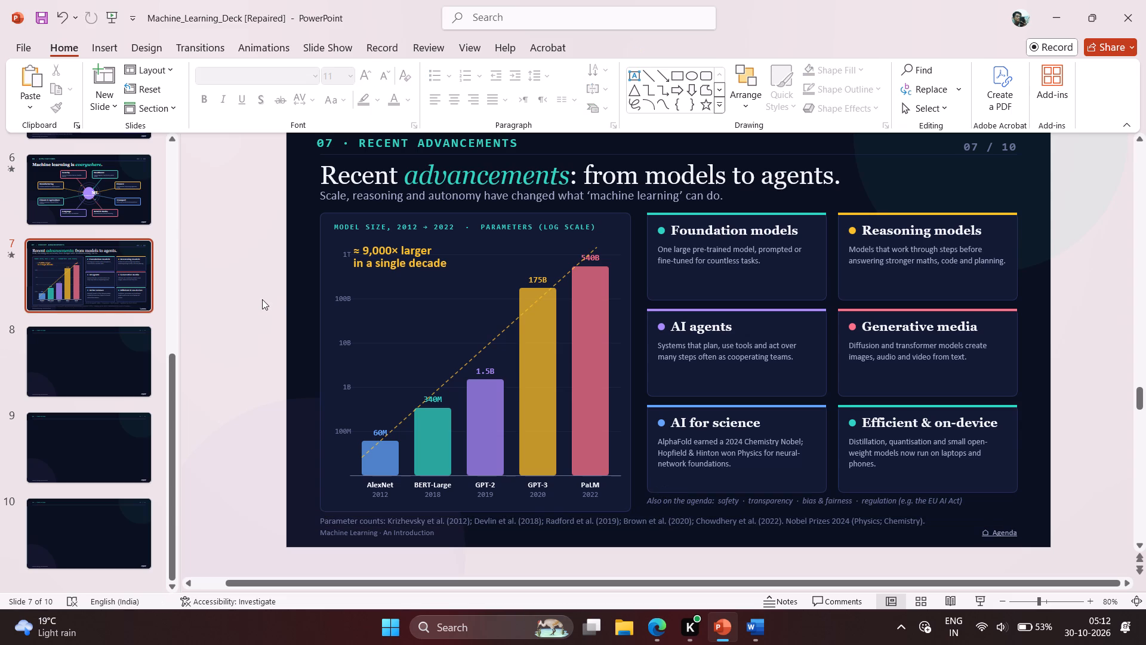
# Look over the conclusion slides that follow slide 7, going on to slide 9.
pyautogui.press('Right')
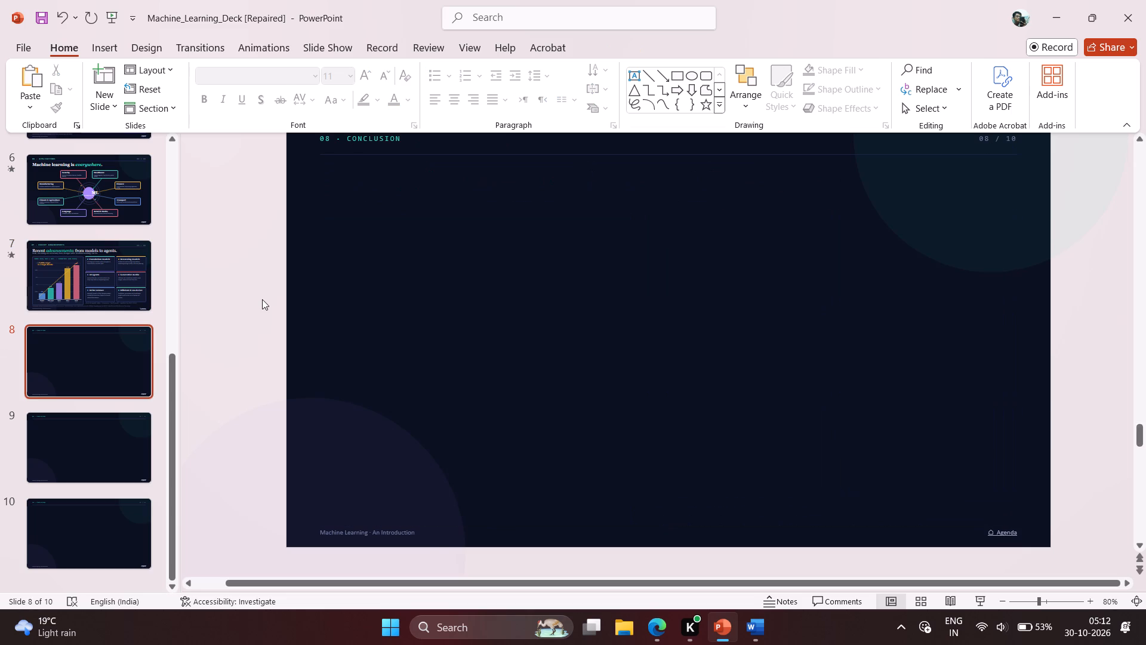
pyautogui.press('Right')
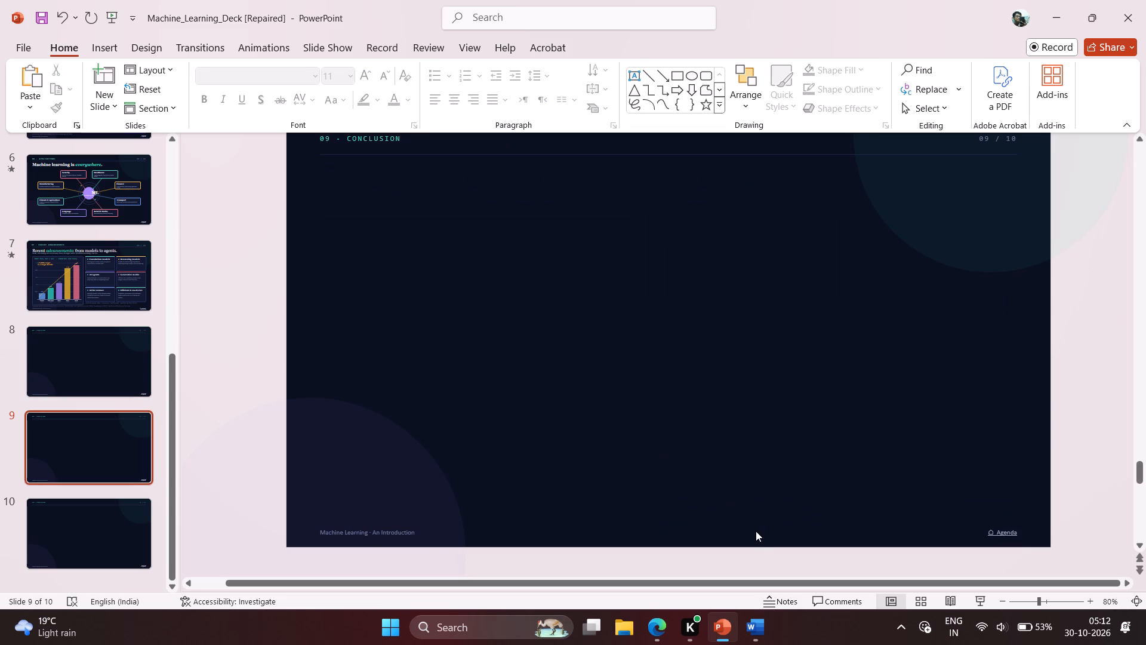